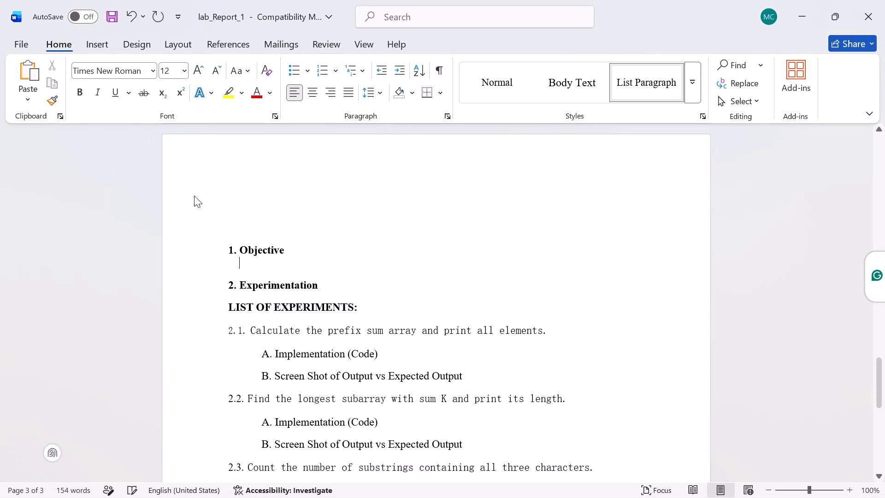
pyautogui.hotkey('ctrl', 'v')
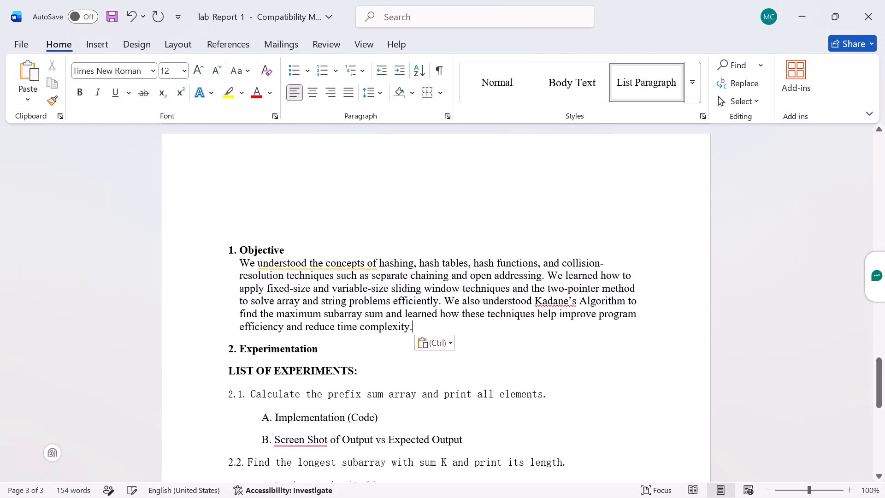
# Add an indented blank line under "A. Implementation (Code)" of experiment 2.1.
pyautogui.scroll(-1, 433, 384)
pyautogui.click(413, 305)
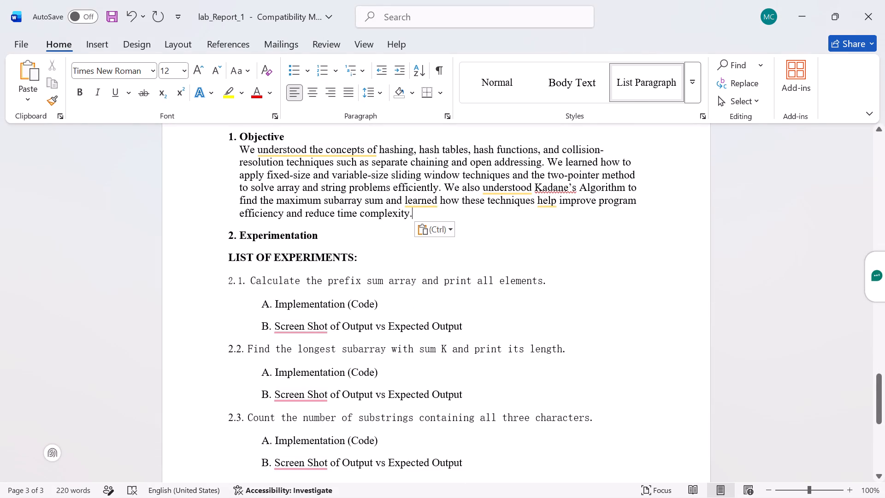
pyautogui.press('Return')
pyautogui.press('Return')
pyautogui.press('BackSpace')
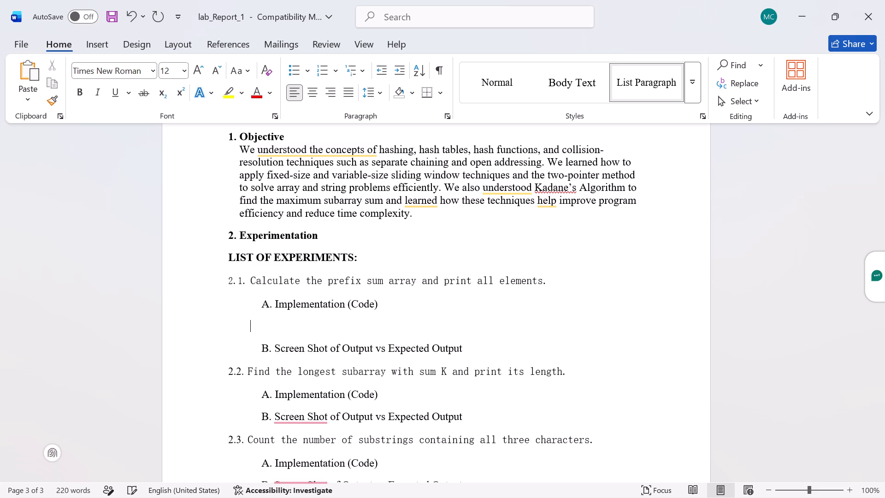
pyautogui.press('space')
pyautogui.press('space')
pyautogui.press('space')
pyautogui.press('space')
pyautogui.press('space')
pyautogui.press('space')
pyautogui.press('space')
pyautogui.press('space')
pyautogui.press('space')
pyautogui.press('space')
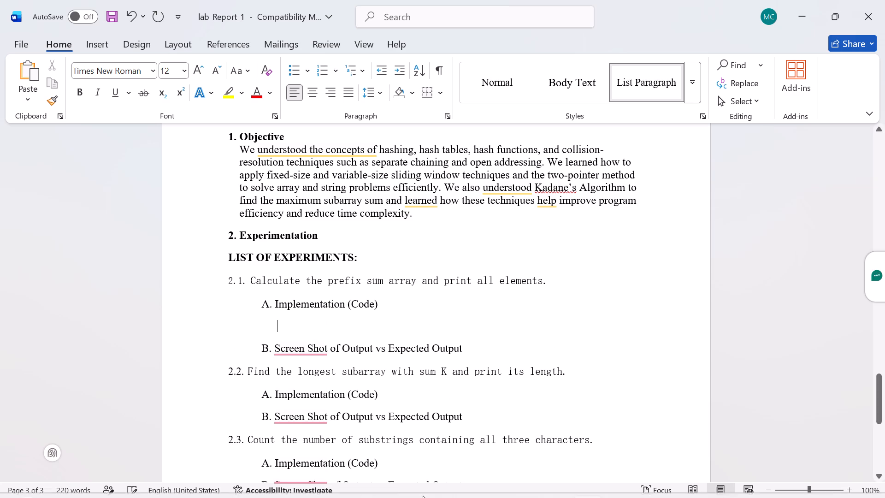
# Switch to the learning portal in Chrome and open the Prefix Sum Array problem from Module I's coding practice following the Prefix Sum lessons.
pyautogui.click(437, 489)
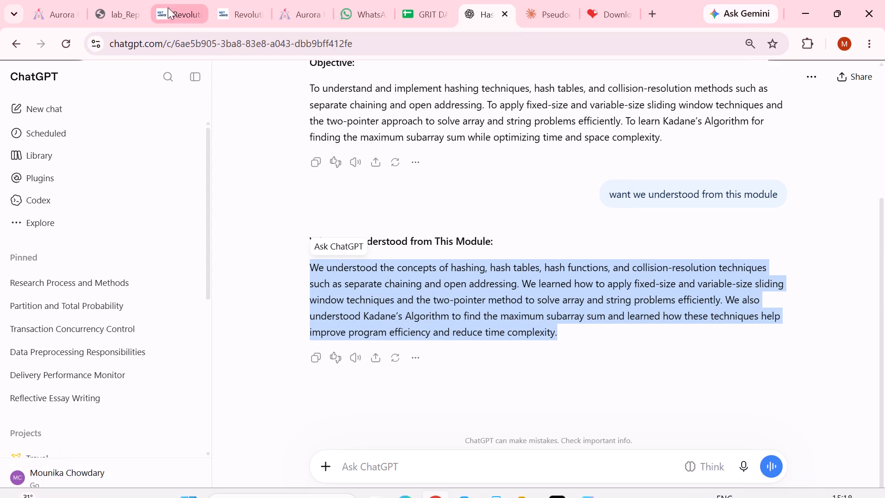
pyautogui.click(163, 7)
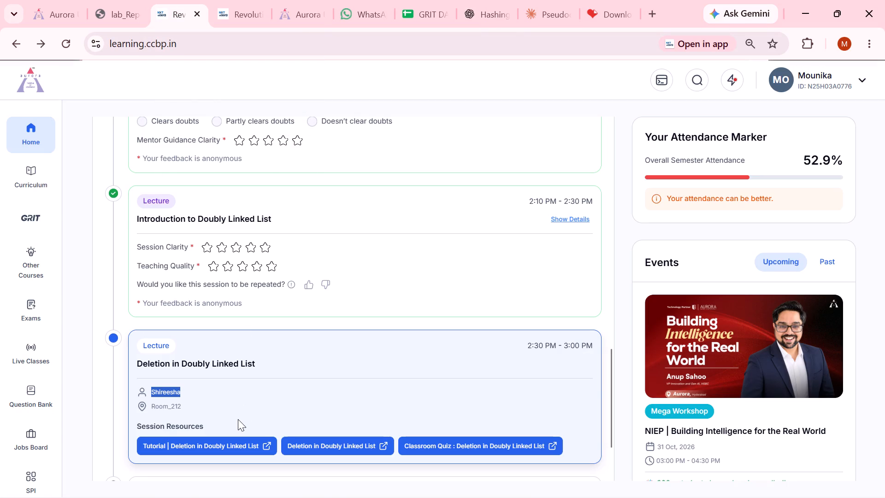
pyautogui.click(238, 419)
pyautogui.click(244, 446)
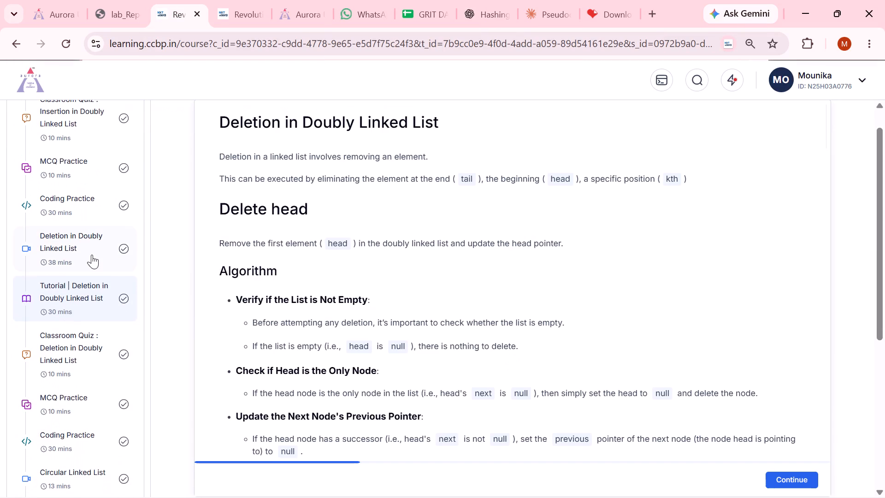
pyautogui.scroll(6, 92, 255)
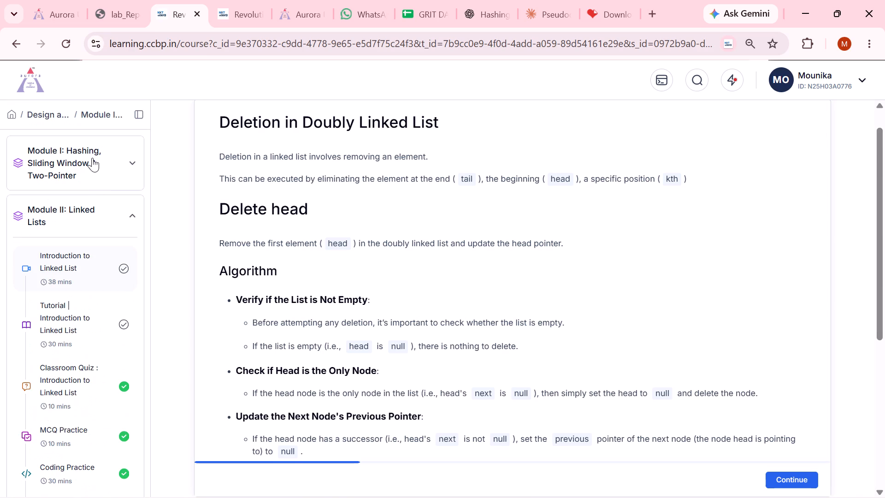
pyautogui.click(92, 158)
pyautogui.scroll(-1, 111, 306)
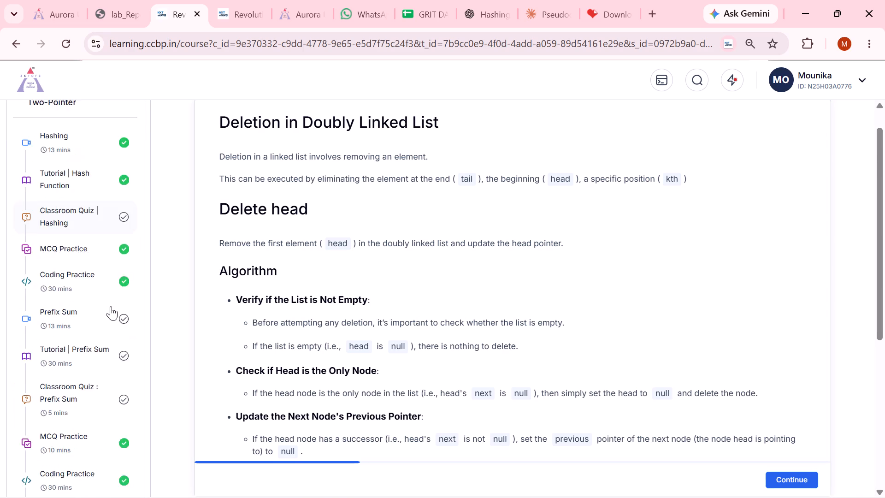
pyautogui.scroll(-3, 111, 306)
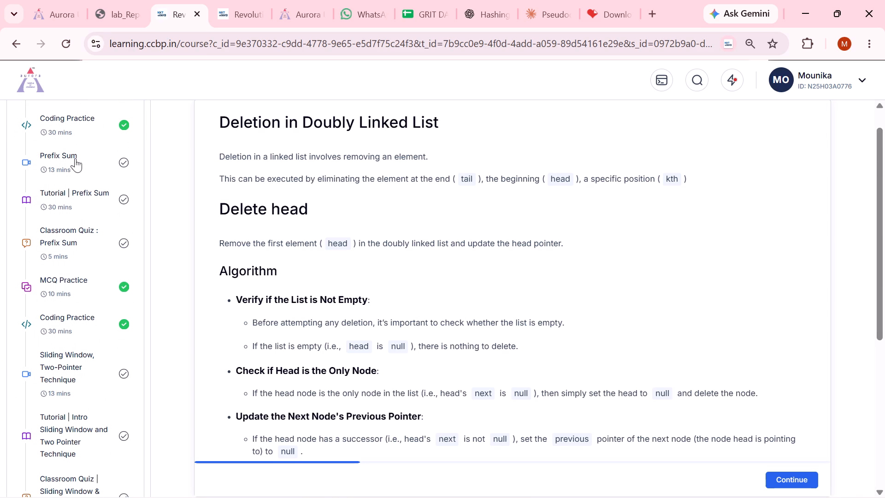
pyautogui.click(75, 160)
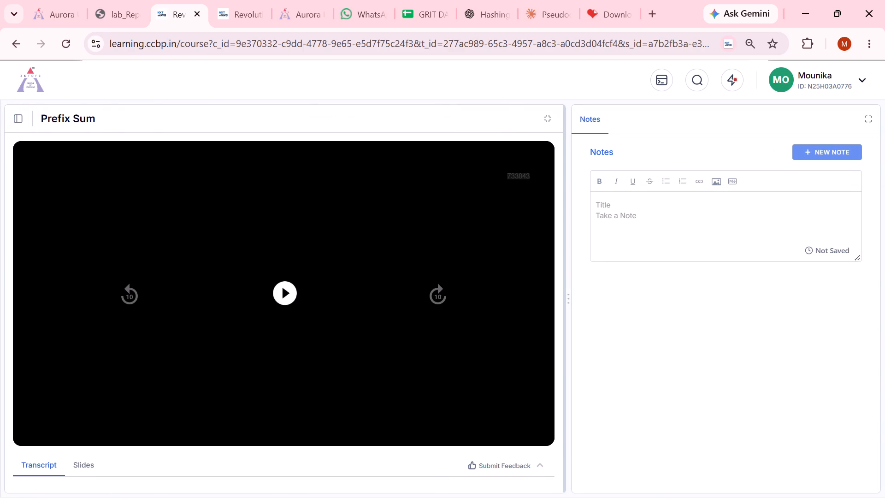
pyautogui.click(19, 116)
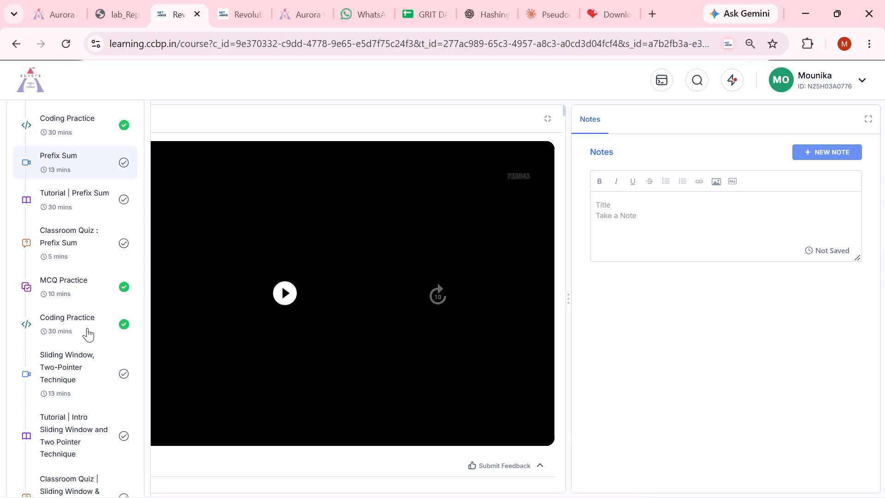
pyautogui.click(87, 328)
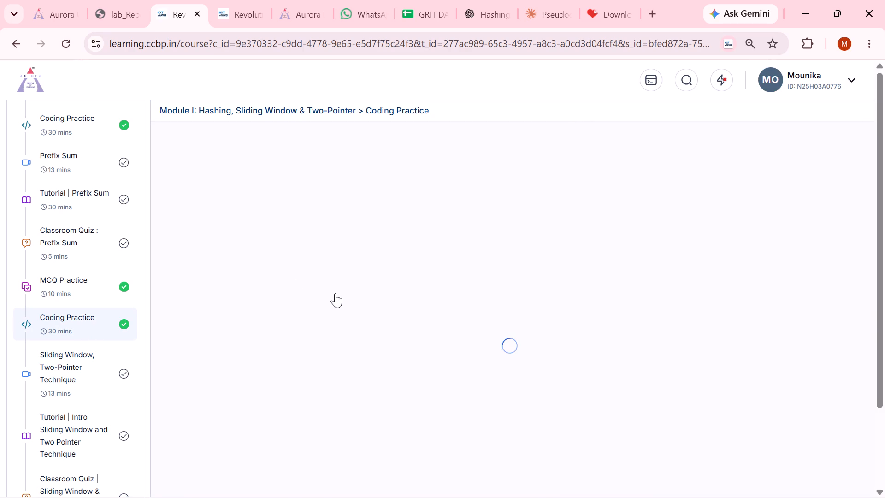
pyautogui.click(331, 172)
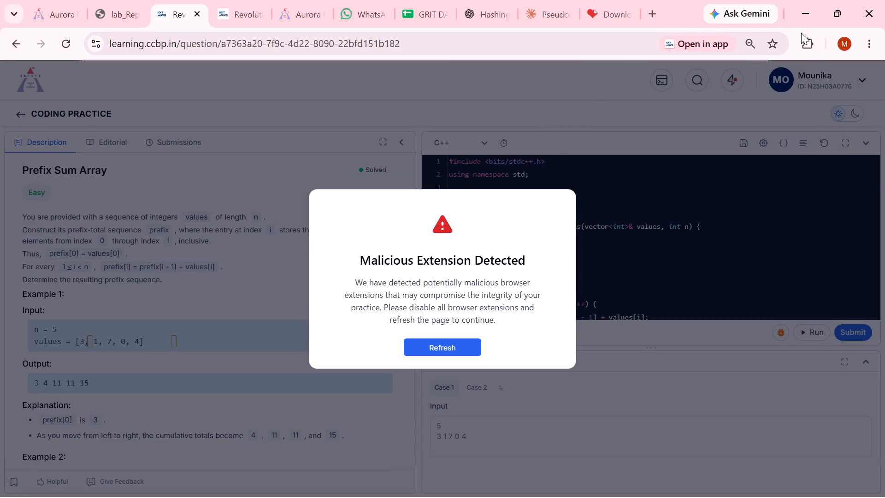
# Disable the Enable Copy Paste browser extension and reload the Prefix Sum Array problem page.
pyautogui.click(805, 38)
pyautogui.click(662, 154)
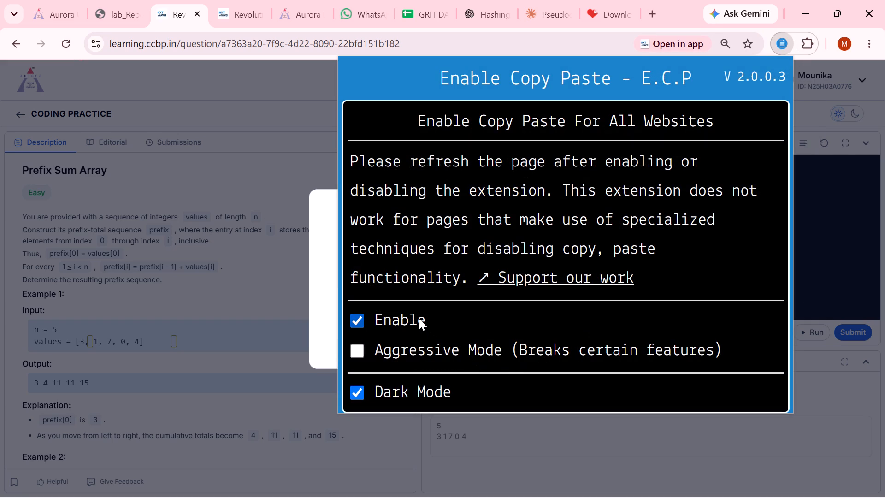
pyautogui.click(419, 319)
pyautogui.click(252, 326)
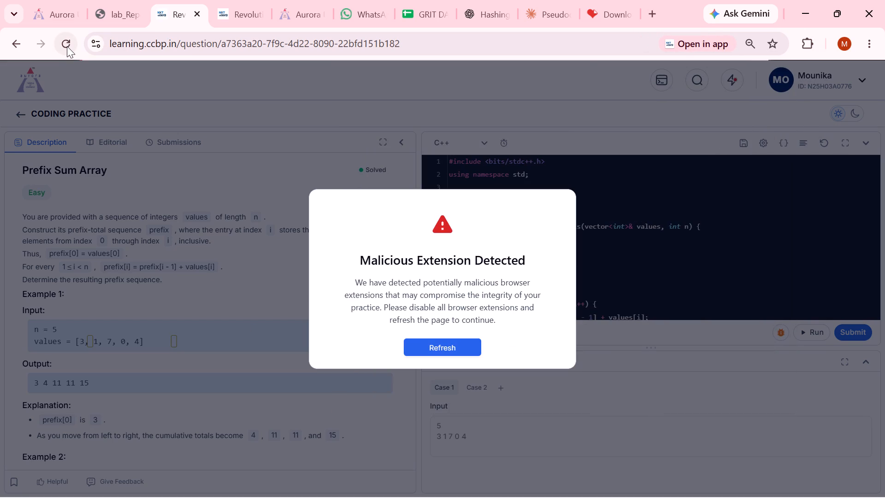
pyautogui.click(67, 46)
pyautogui.click(500, 119)
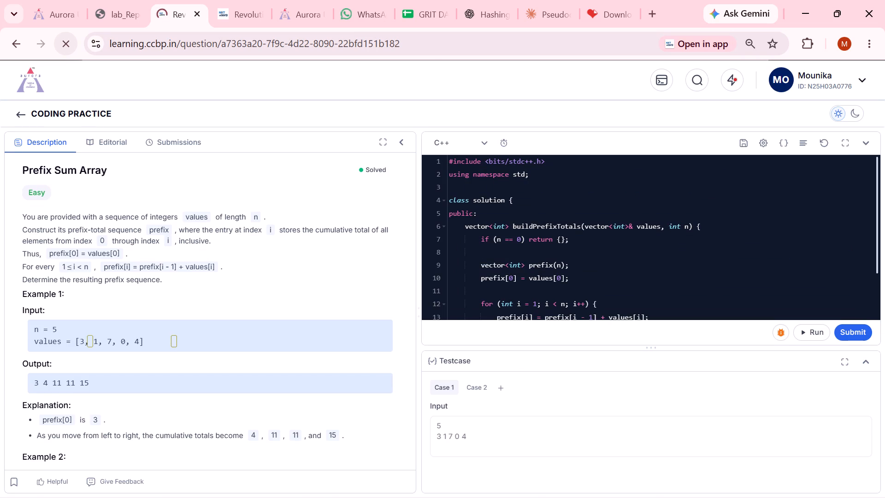
# Copy the entire C++ Prefix Sum Array solution and paste it under "A. Implementation (Code)" of experiment 2.1 in the Word report.
pyautogui.scroll(-4, 460, 170)
pyautogui.click(489, 249)
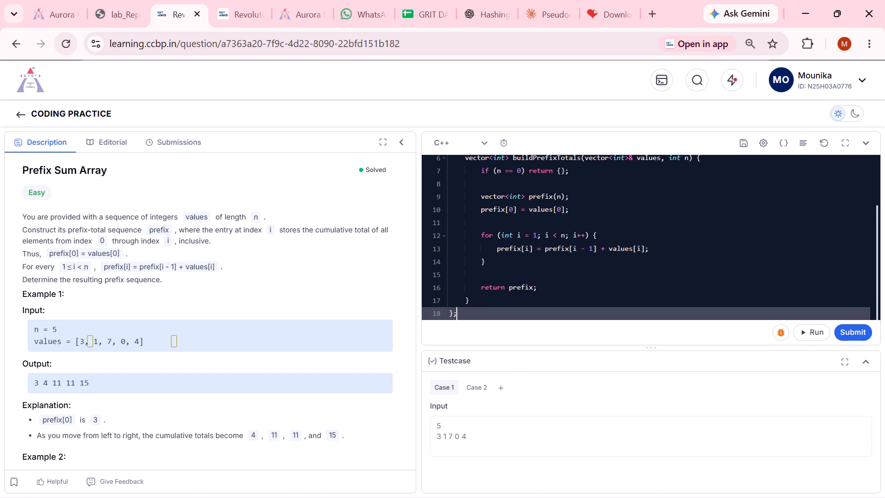
pyautogui.hotkey('ctrl', 'a')
pyautogui.hotkey('ctrl', 'c')
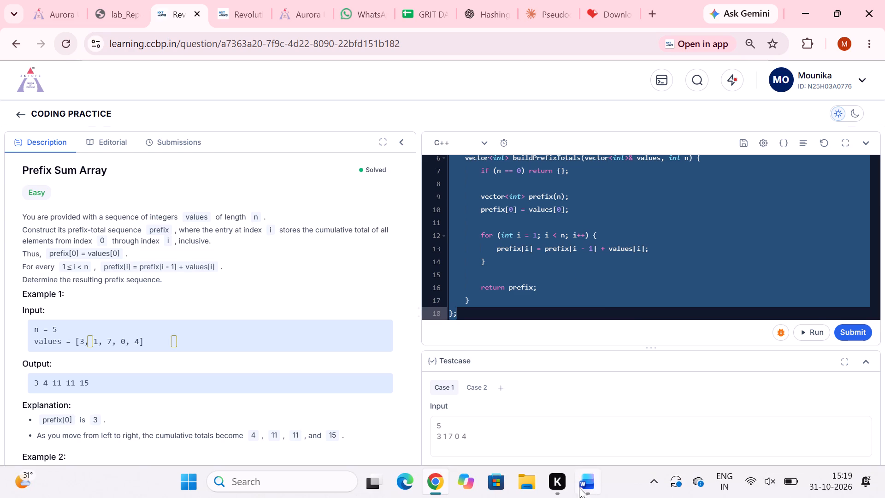
pyautogui.click(580, 483)
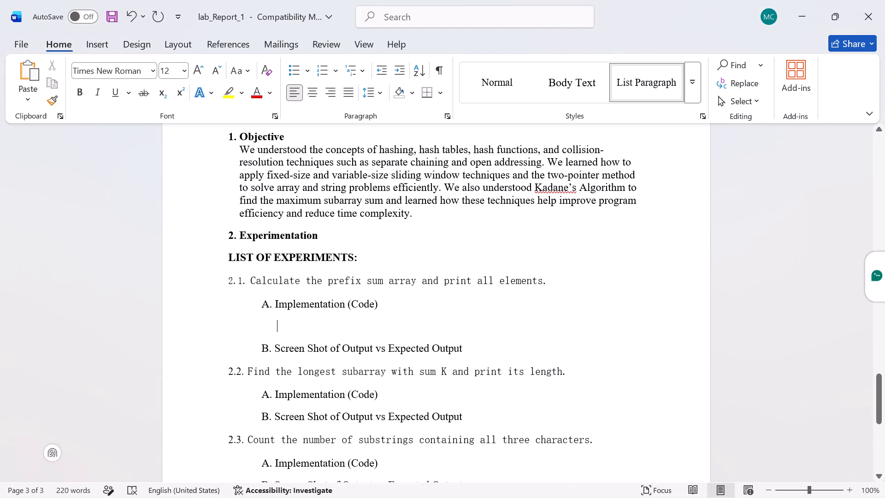
pyautogui.hotkey('ctrl', 'v')
pyautogui.scroll(2, 388, 327)
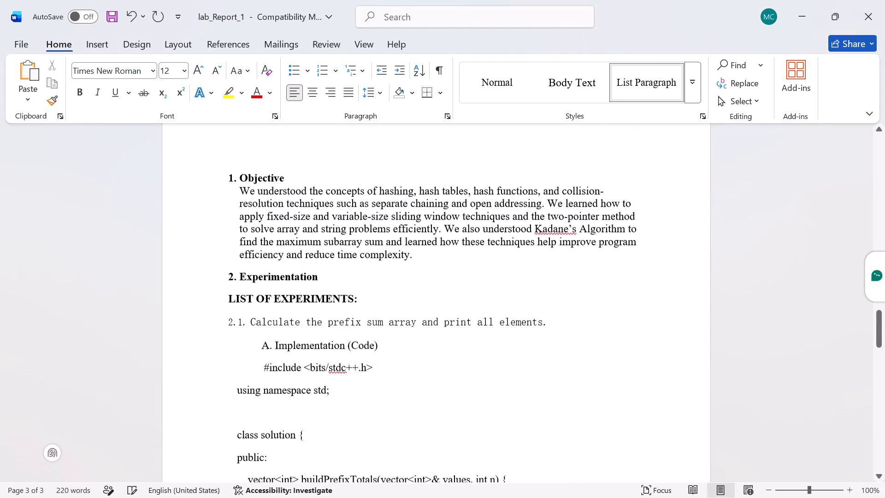
# Undo the last code paste under "A. Implementation (Code)" of experiment 2.1.
pyautogui.hotkey('ctrl', 'z')
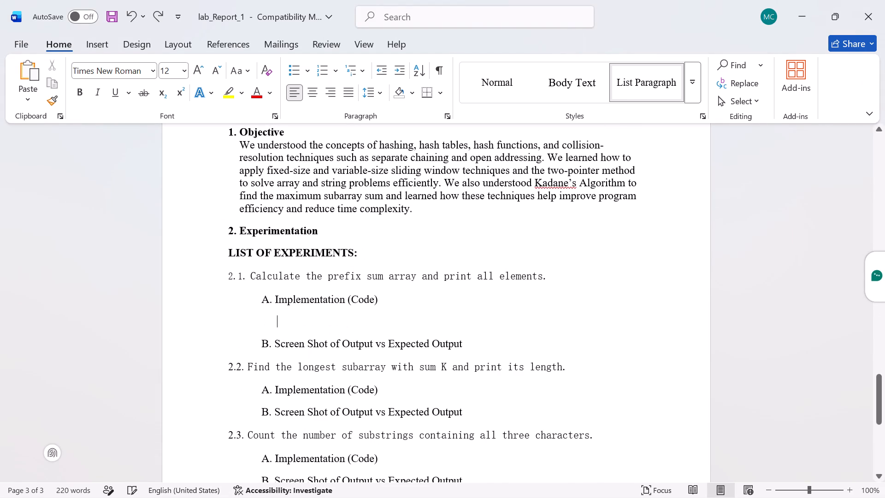
# Move the "A." list labels outward to line up with the left edge of the experiment headings.
pyautogui.click(262, 304)
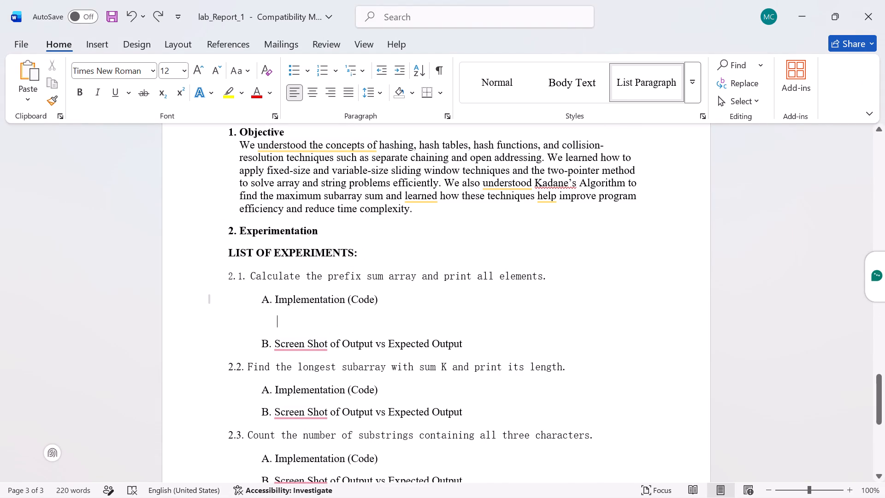
pyautogui.moveTo(262, 304); pyautogui.dragTo(249, 297)
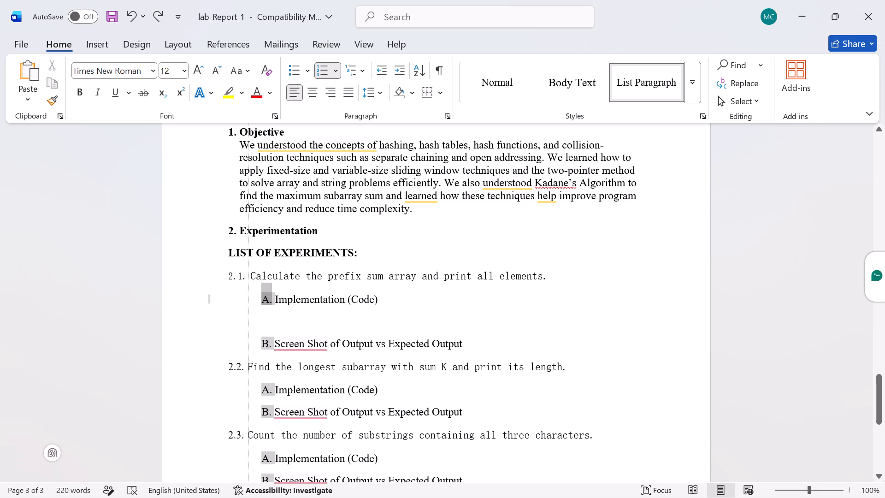
pyautogui.moveTo(249, 297); pyautogui.dragTo(222, 297)
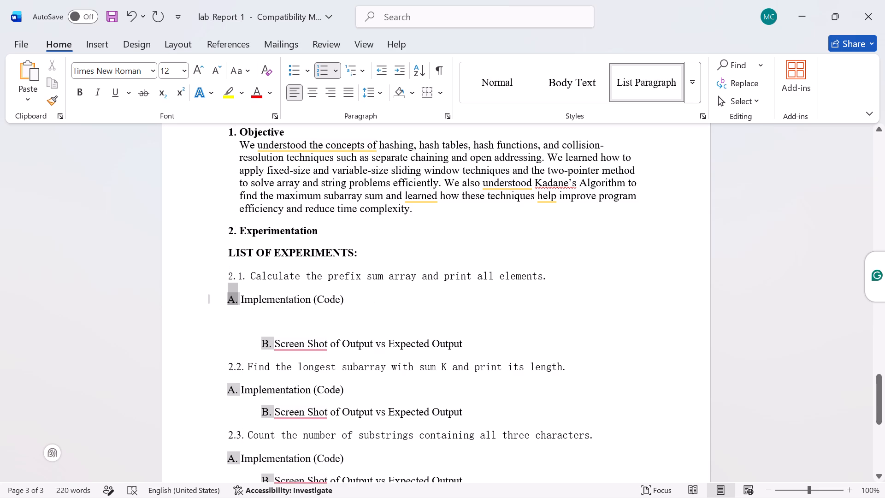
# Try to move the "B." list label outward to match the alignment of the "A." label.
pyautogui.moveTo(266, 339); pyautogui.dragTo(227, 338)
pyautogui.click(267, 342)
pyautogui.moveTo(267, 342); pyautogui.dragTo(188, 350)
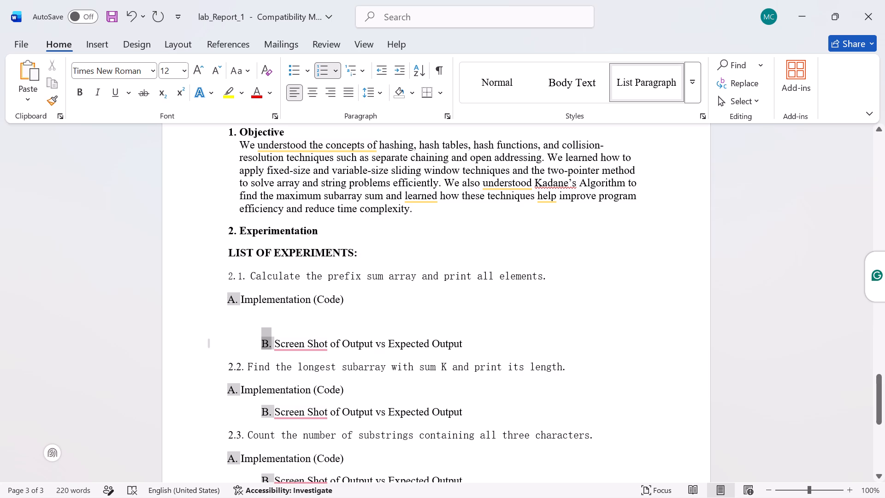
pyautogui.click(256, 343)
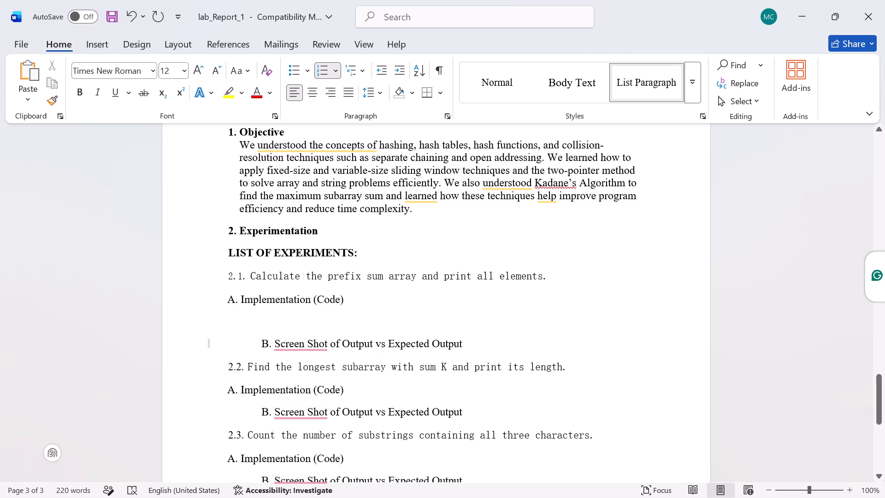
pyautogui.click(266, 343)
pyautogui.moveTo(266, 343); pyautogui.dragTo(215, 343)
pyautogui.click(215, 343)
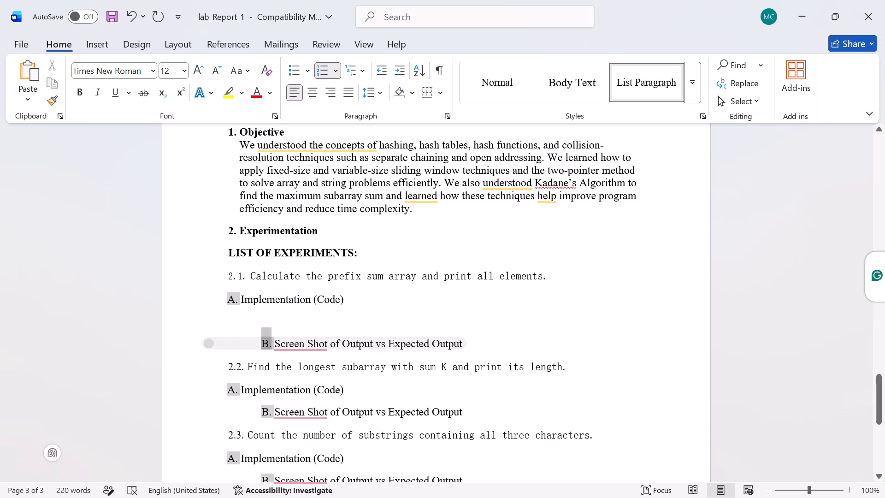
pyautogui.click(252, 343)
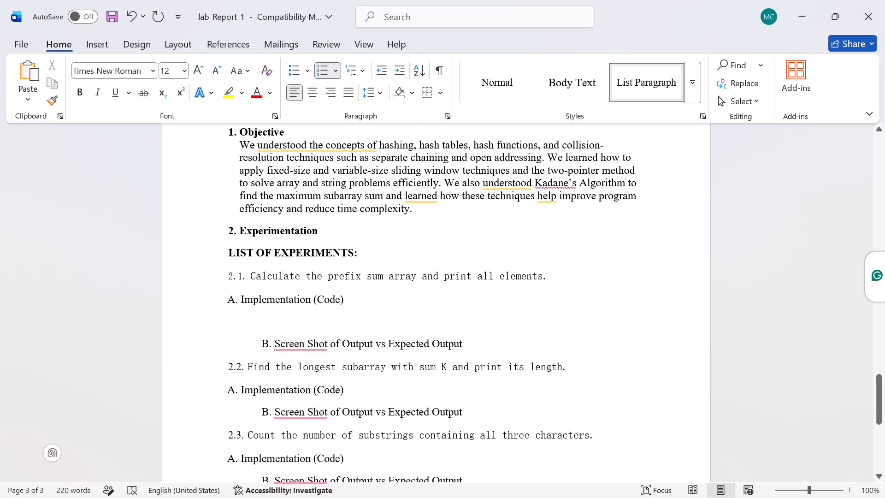
# Paste the copied C++ solution on a new unnumbered line under "A. Implementation (Code)" of experiment 2.1.
pyautogui.click(373, 296)
pyautogui.press('Return')
pyautogui.press('BackSpace')
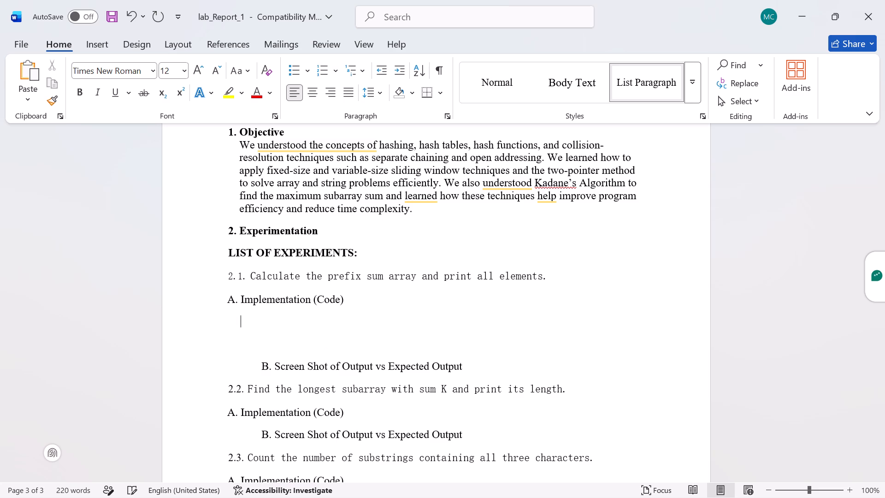
pyautogui.hotkey('ctrl', 'v')
# Make the "Implementation (Code)" heading of experiment 2.1 bold.
pyautogui.scroll(2, 373, 296)
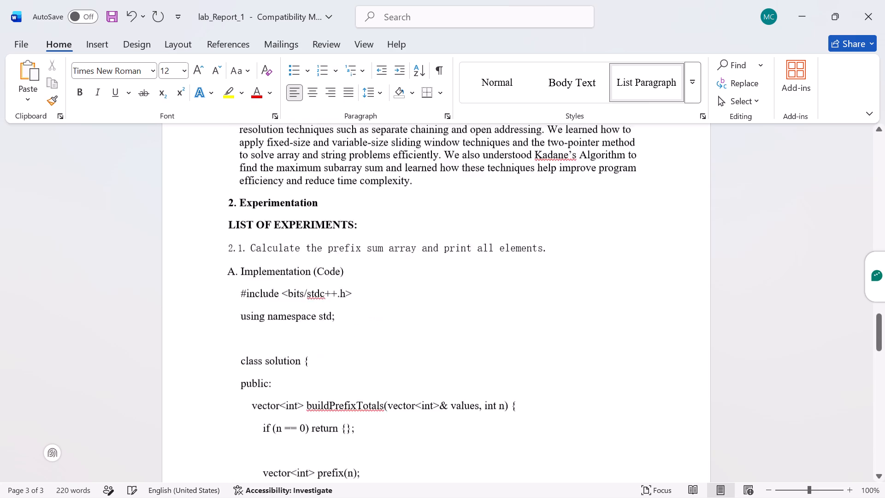
pyautogui.moveTo(357, 274); pyautogui.dragTo(303, 279)
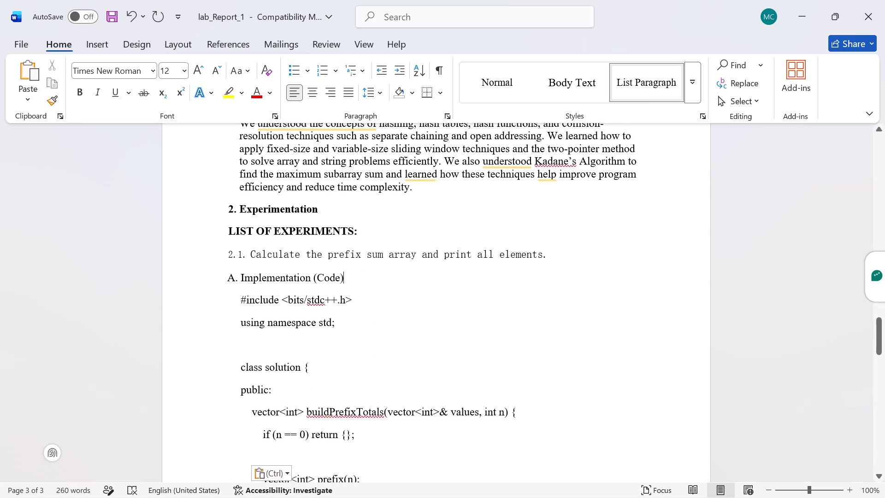
pyautogui.moveTo(303, 279); pyautogui.dragTo(216, 273)
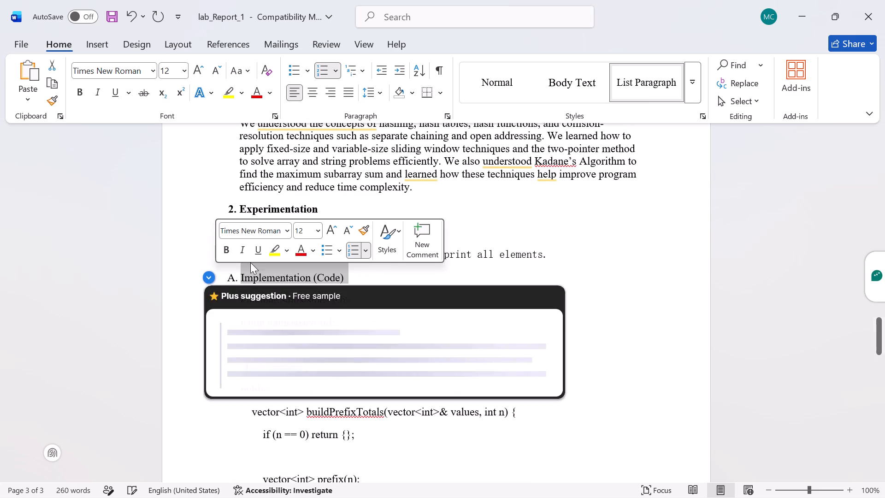
pyautogui.click(225, 251)
pyautogui.click(434, 319)
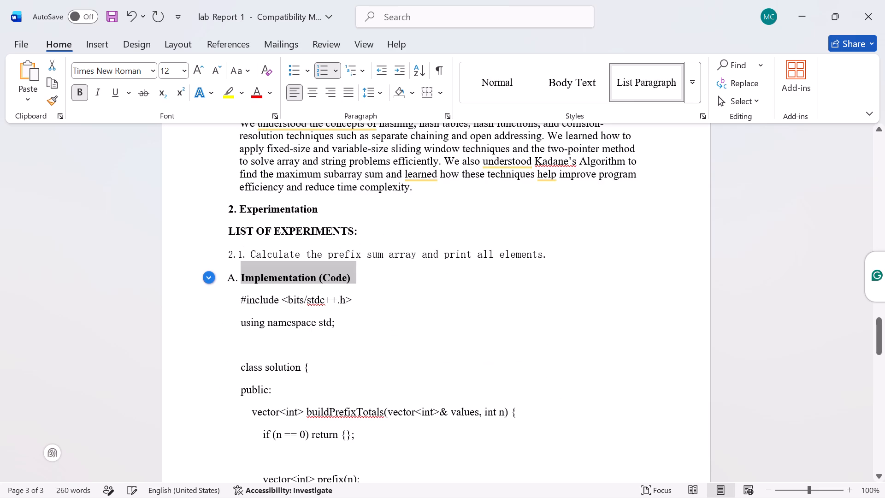
# Make the "Screen Shot of Output vs Expected Output" heading of experiment 2.1 bold.
pyautogui.scroll(-3, 434, 319)
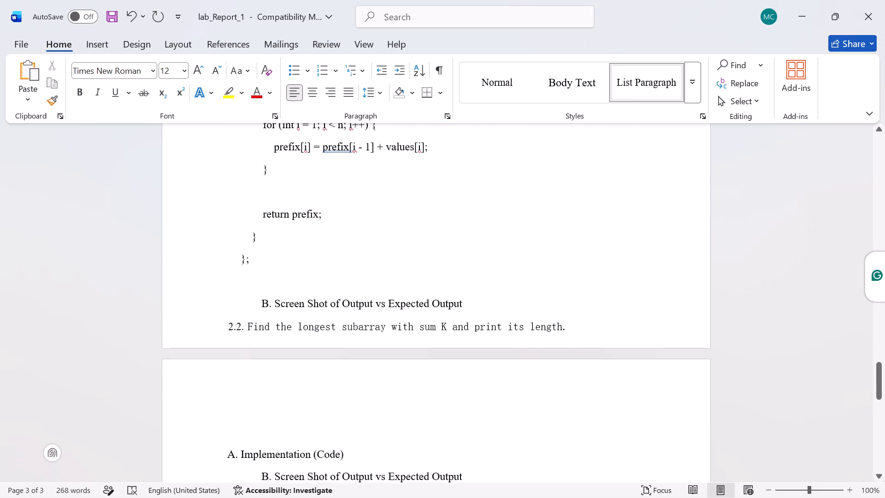
pyautogui.click(466, 305)
pyautogui.moveTo(465, 302); pyautogui.dragTo(259, 296)
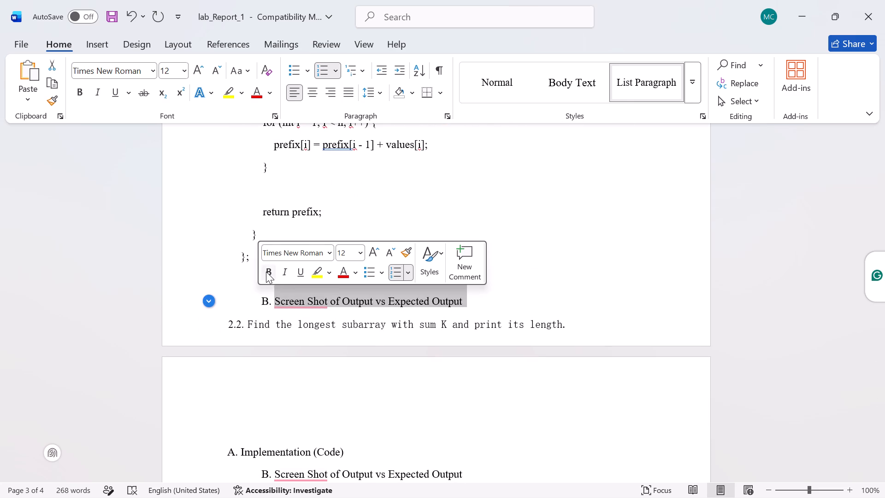
pyautogui.click(266, 272)
# Adjust the list indent of experiment 2.1's "B." heading so it aligns with the "A." heading.
pyautogui.click(264, 298)
pyautogui.tripleClick(264, 298)
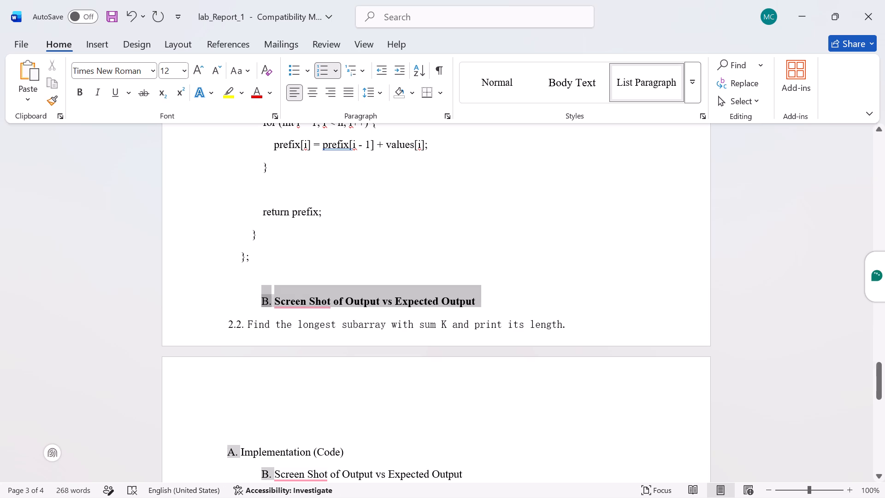
pyautogui.click(382, 70)
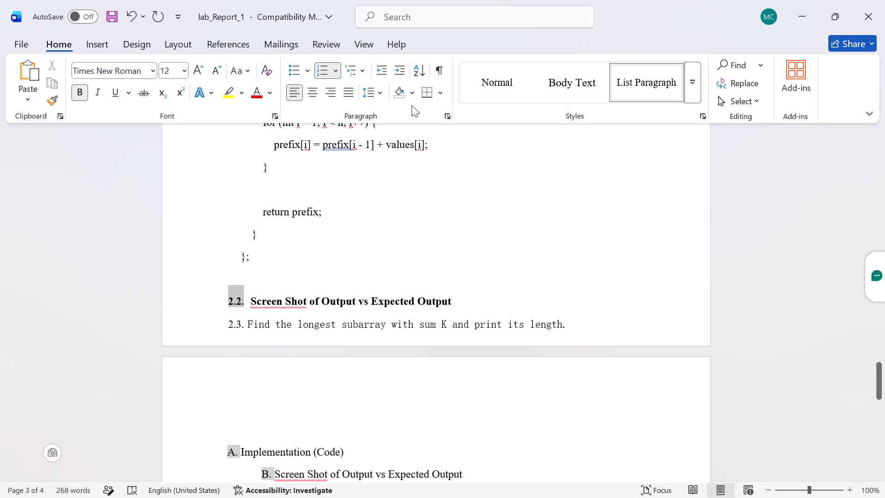
pyautogui.click(403, 67)
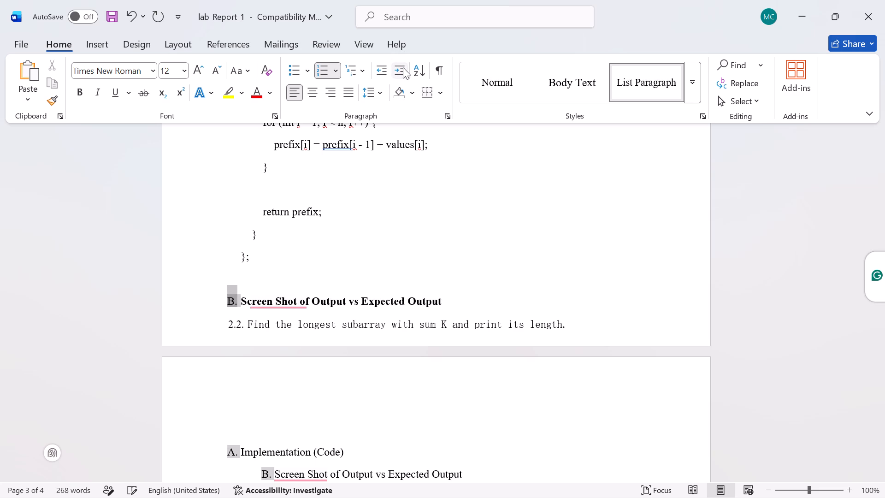
# Add an unnumbered blank line under "B. Screen Shot of Output vs Expected Output" of experiment 2.1.
pyautogui.click(457, 300)
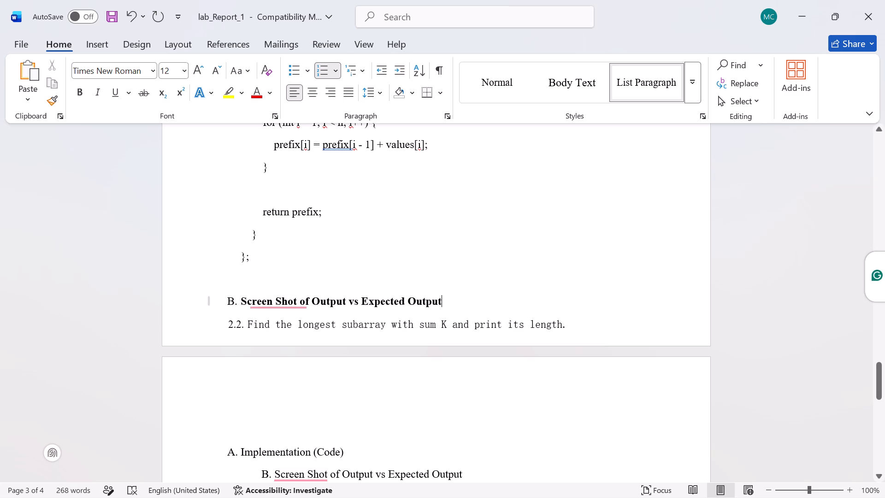
pyautogui.press('Return')
pyautogui.press(']')
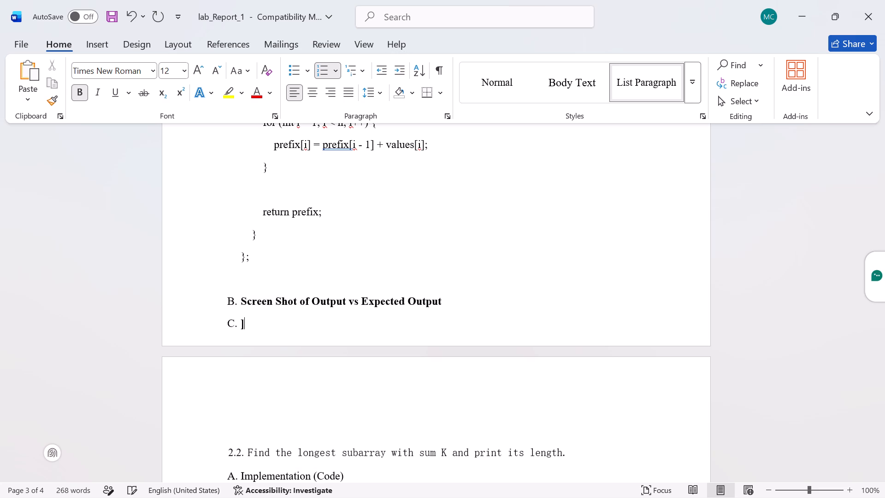
pyautogui.press('BackSpace')
pyautogui.press('BackSpace')
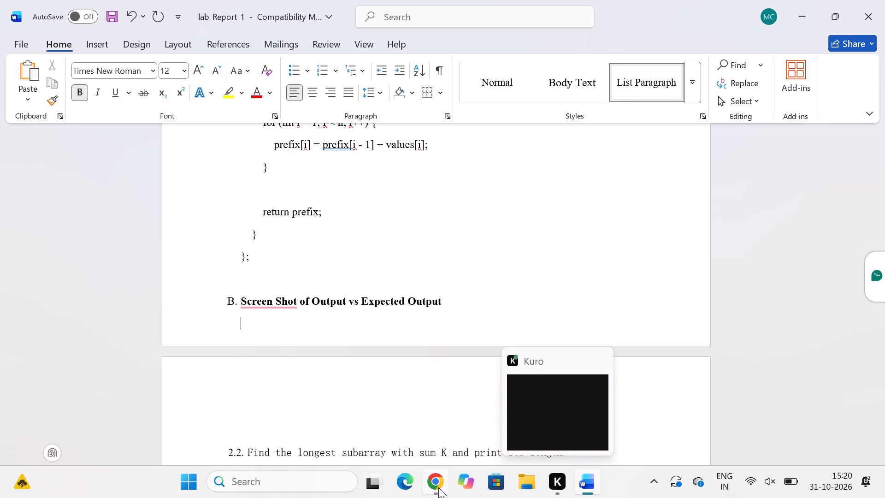
# Switch to Chrome, run the Prefix Sum Array solution, and bring Your Output and Expected into view in the test case results.
pyautogui.click(438, 487)
pyautogui.click(676, 249)
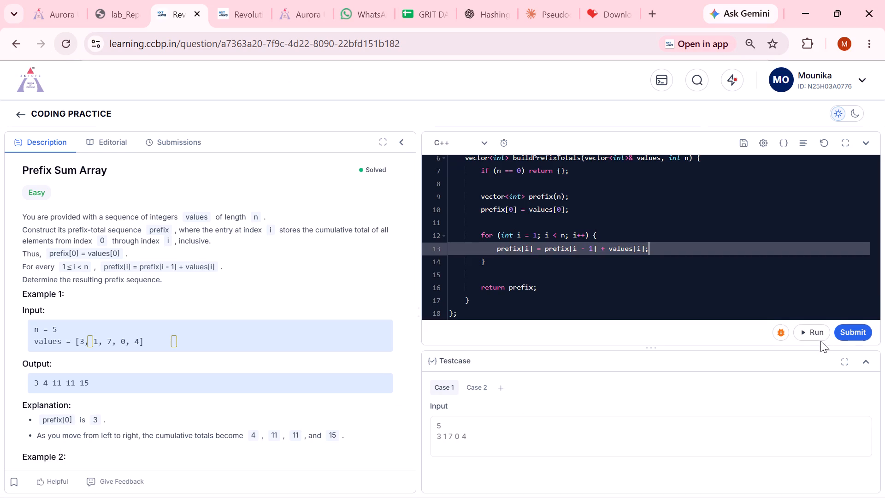
pyautogui.click(816, 336)
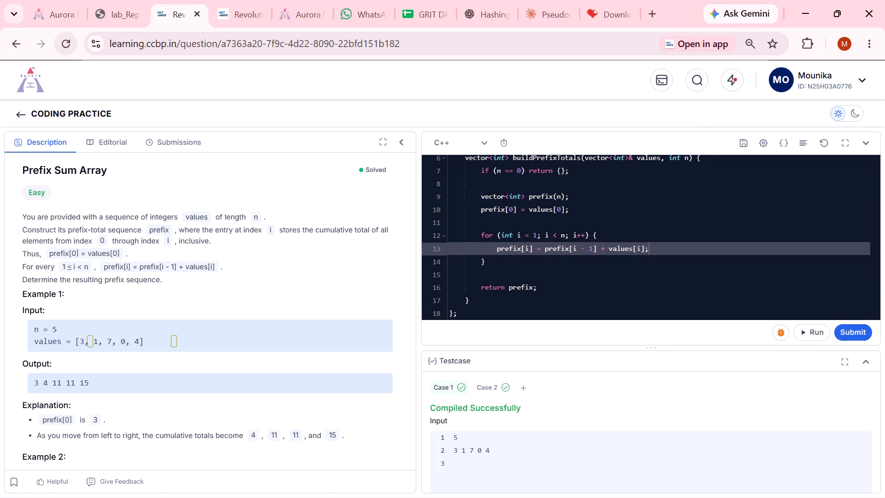
pyautogui.scroll(-1, 507, 458)
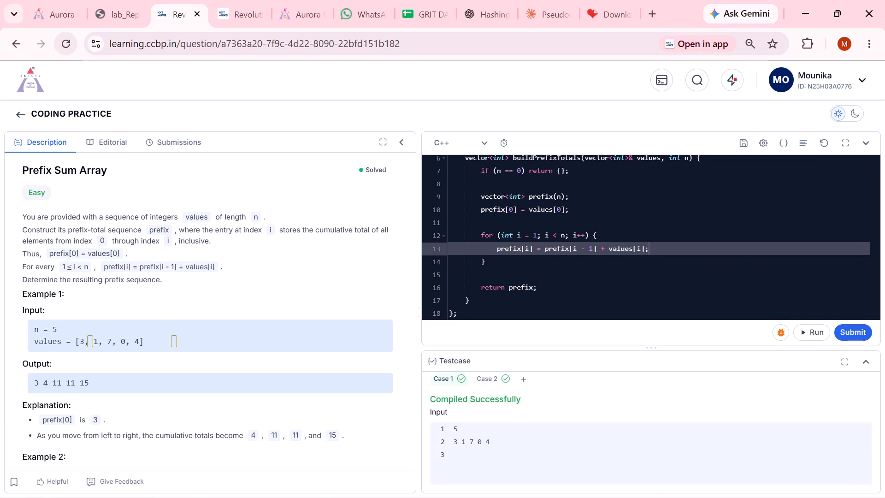
pyautogui.scroll(-1, 507, 458)
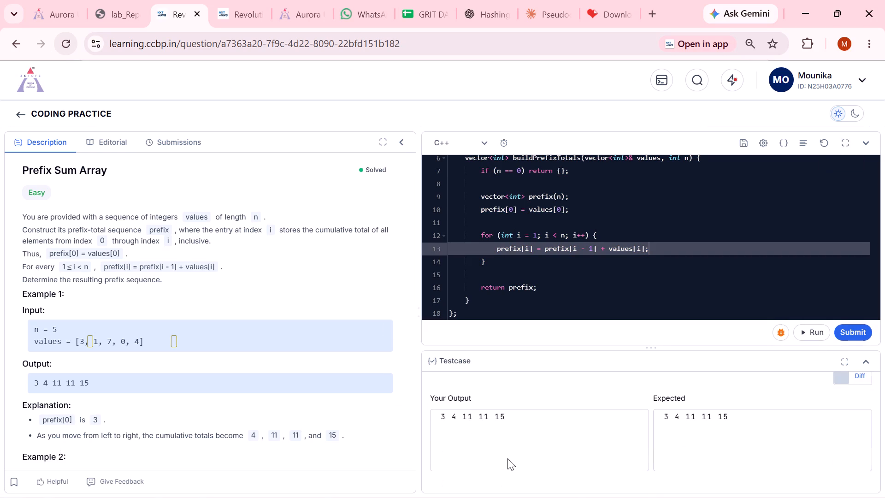
# Capture the whole Prefix Sum Array page below the browser bar and paste the screenshot under experiment 2.1's "B." heading in Word.
pyautogui.press('shift+super+s')
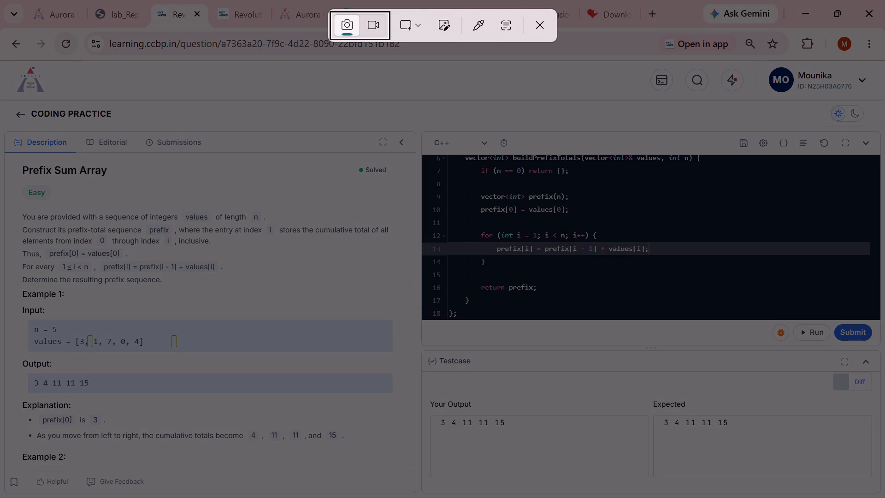
pyautogui.moveTo(0, 60); pyautogui.dragTo(884, 497)
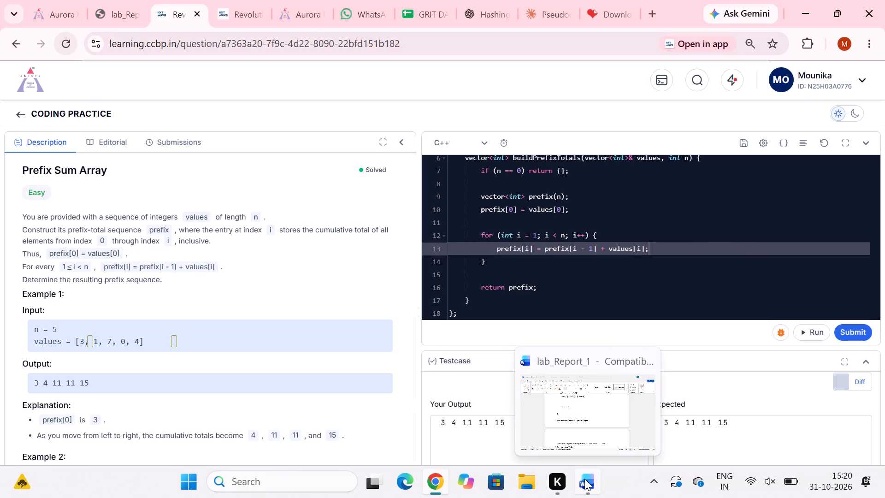
pyautogui.click(584, 479)
pyautogui.hotkey('ctrl', 'v')
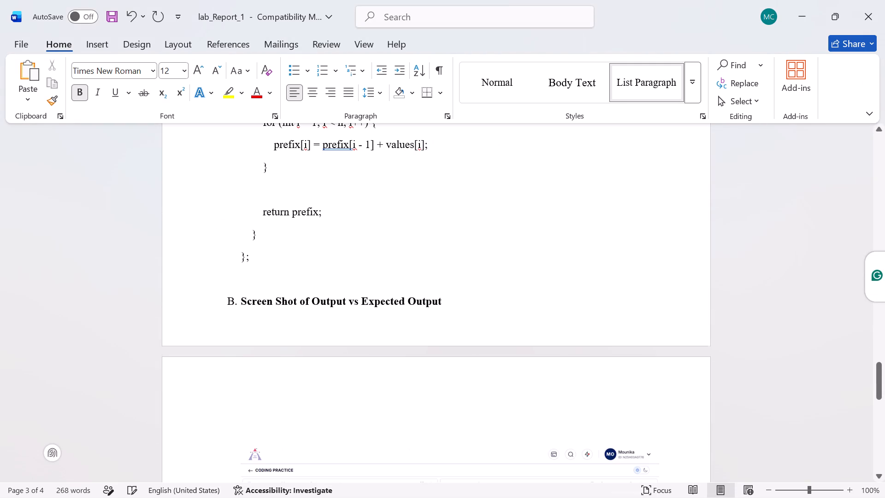
# Insert two blank lines after the code of experiment 2.1 to push the "B." heading onto the screenshot's page.
pyautogui.scroll(2, 386, 314)
pyautogui.rightClick(386, 314)
pyautogui.click(278, 356)
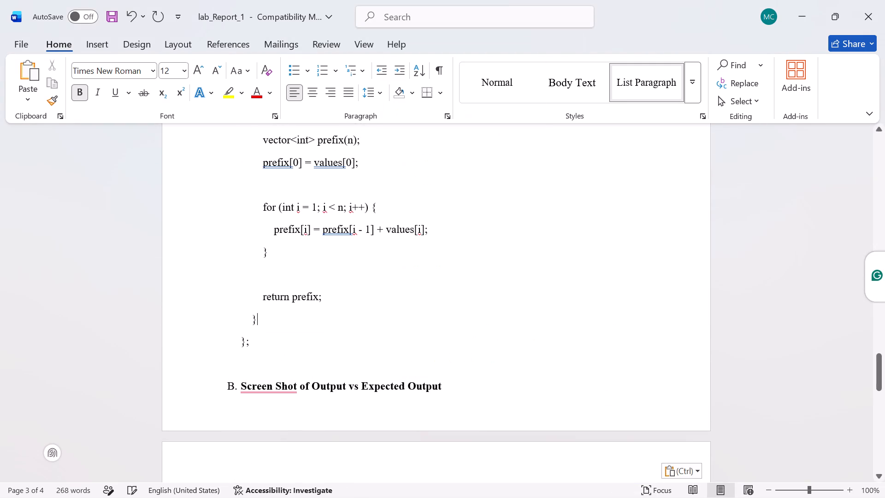
pyautogui.click(278, 356)
pyautogui.press('Return')
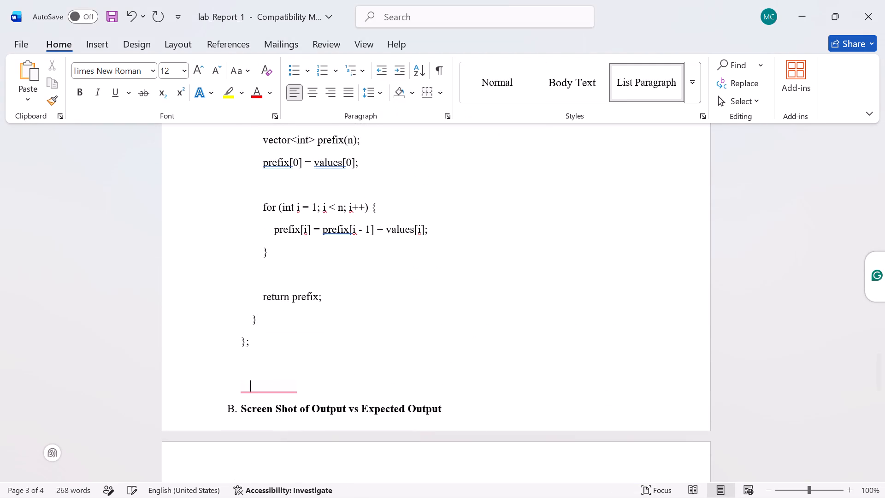
pyautogui.press('Return')
# Add an unnumbered blank line under "A. Implementation (Code)" of experiment 2.2.
pyautogui.scroll(-3, 271, 350)
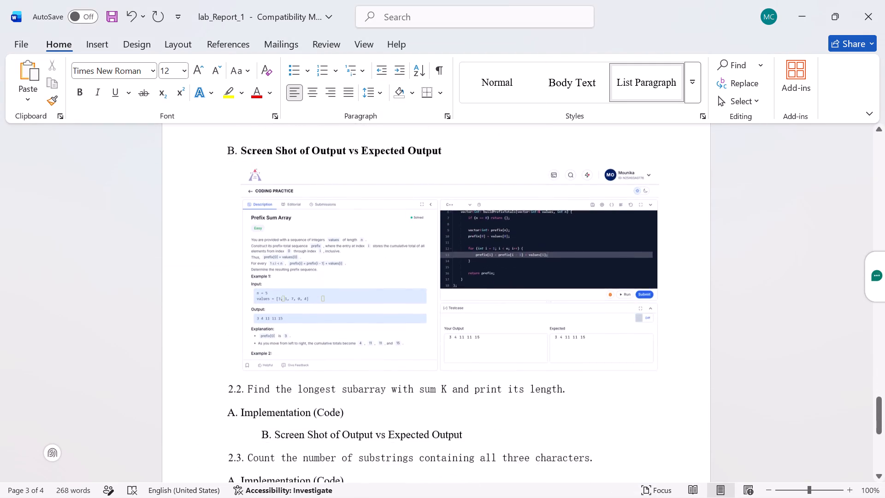
pyautogui.scroll(-1, 271, 350)
pyautogui.scroll(-1, 338, 407)
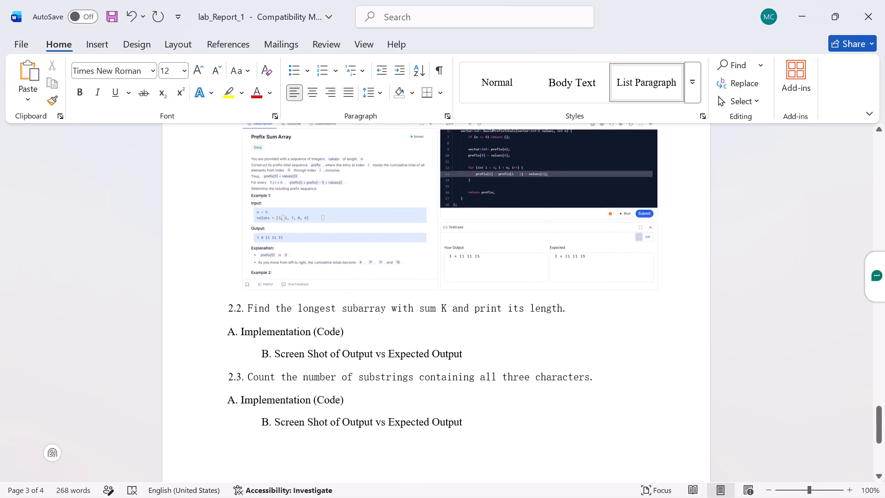
pyautogui.scroll(-1, 338, 407)
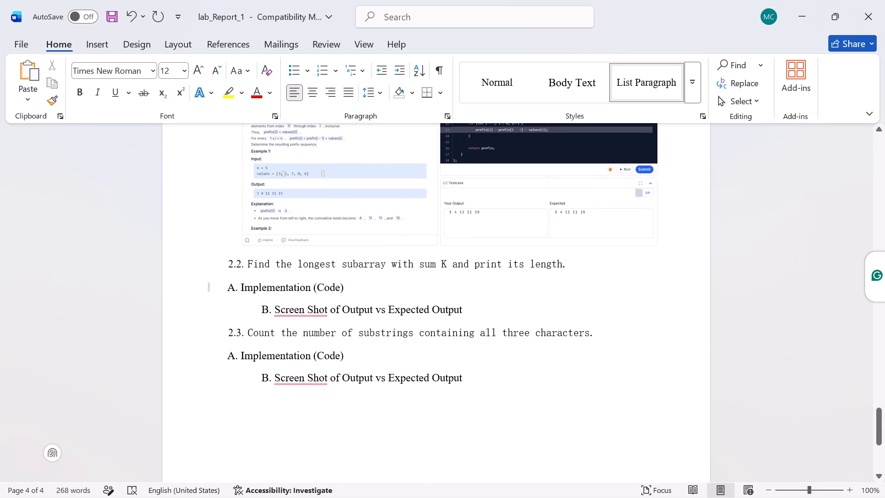
pyautogui.click(359, 285)
pyautogui.press('Return')
pyautogui.press('BackSpace')
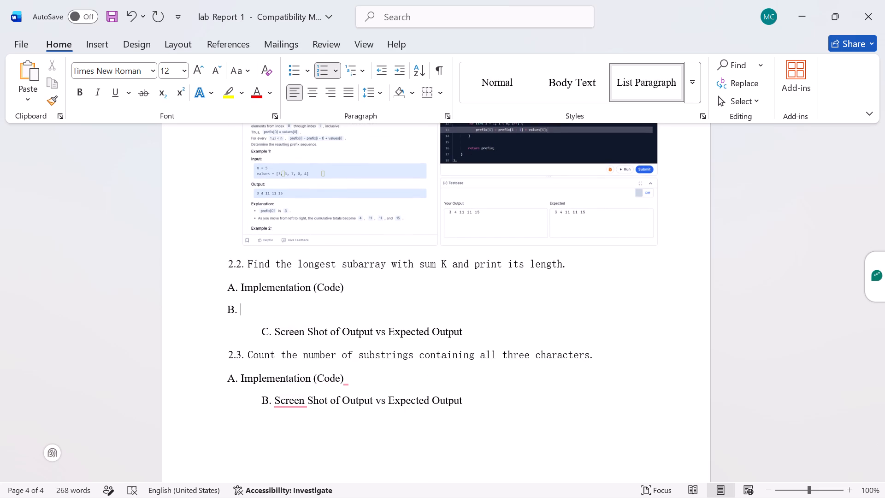
# Switch to Chrome and open the Largest Subarray Sum problem from the Coding Practice set that follows the Largest Subarray Sum lesson.
pyautogui.click(434, 481)
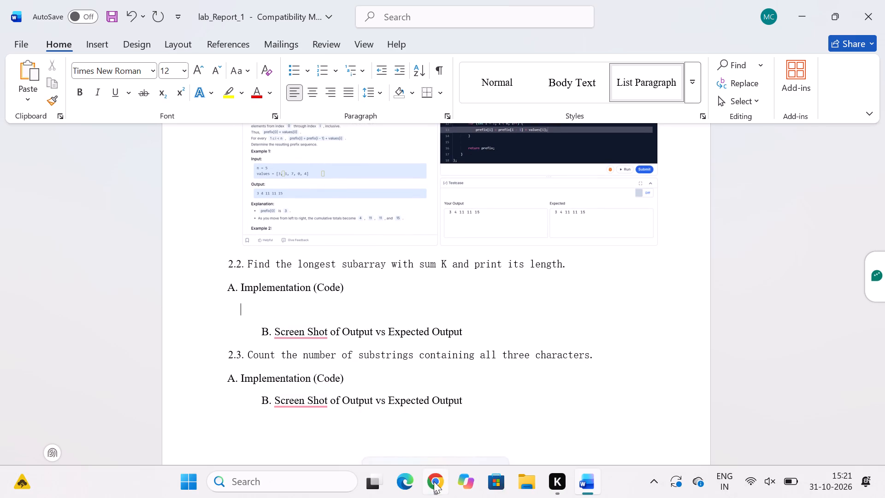
pyautogui.hscroll(6, 102, 267)
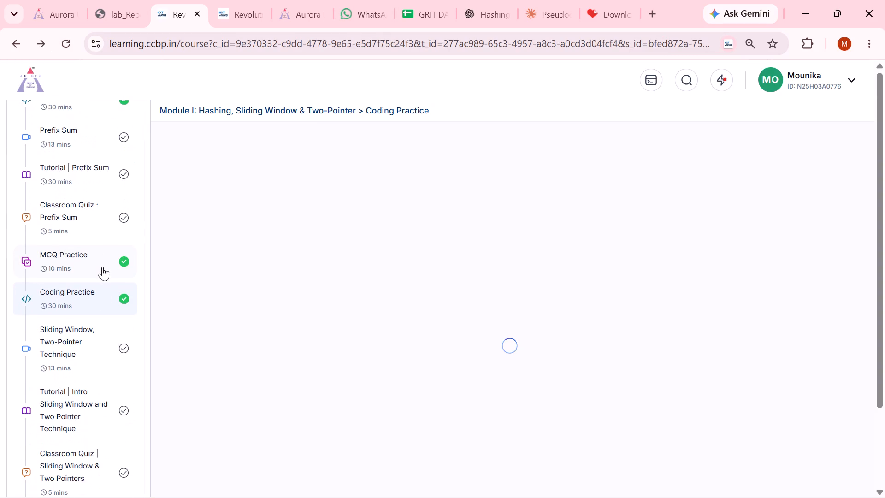
pyautogui.scroll(-3, 102, 388)
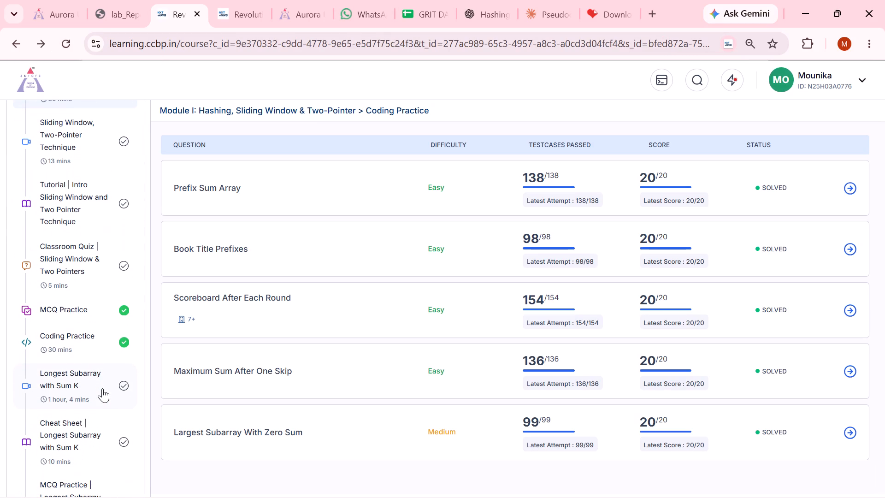
pyautogui.scroll(-3, 102, 388)
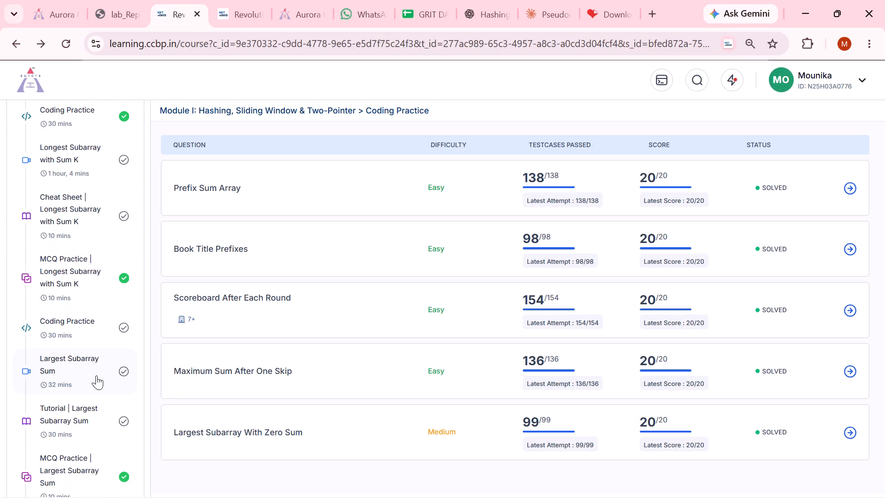
pyautogui.scroll(-2, 81, 459)
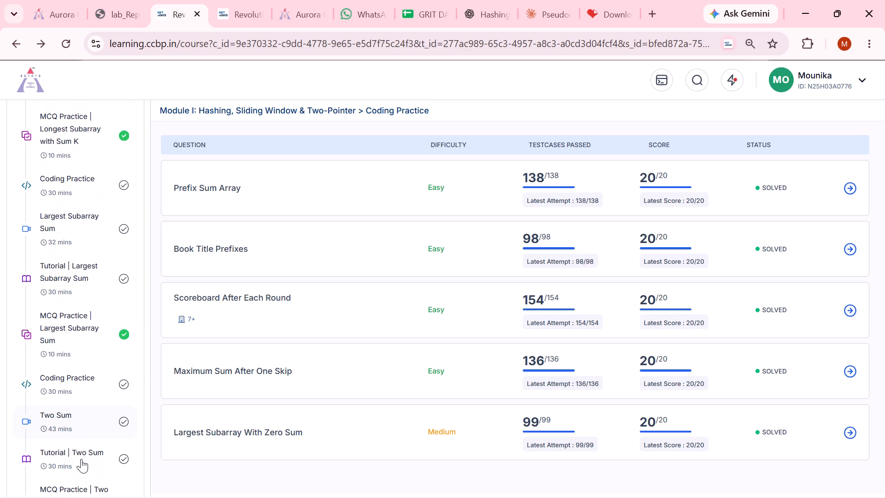
pyautogui.click(94, 379)
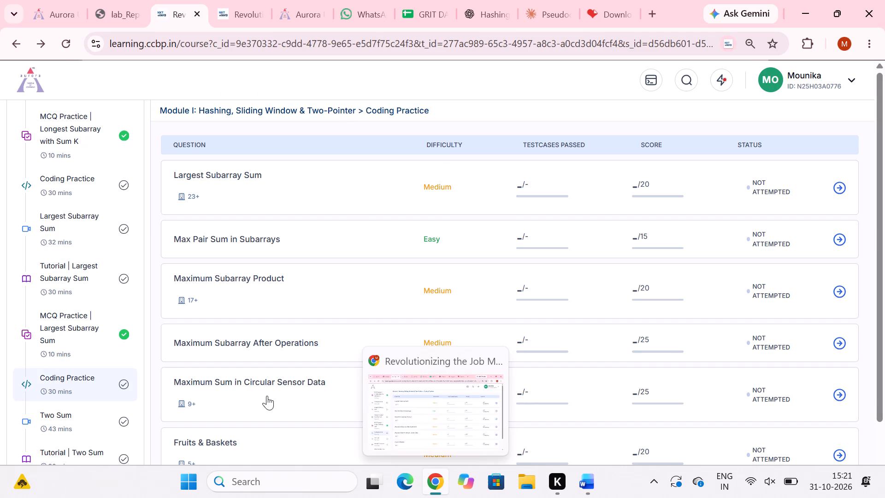
pyautogui.scroll(-4, 267, 396)
pyautogui.scroll(1, 267, 396)
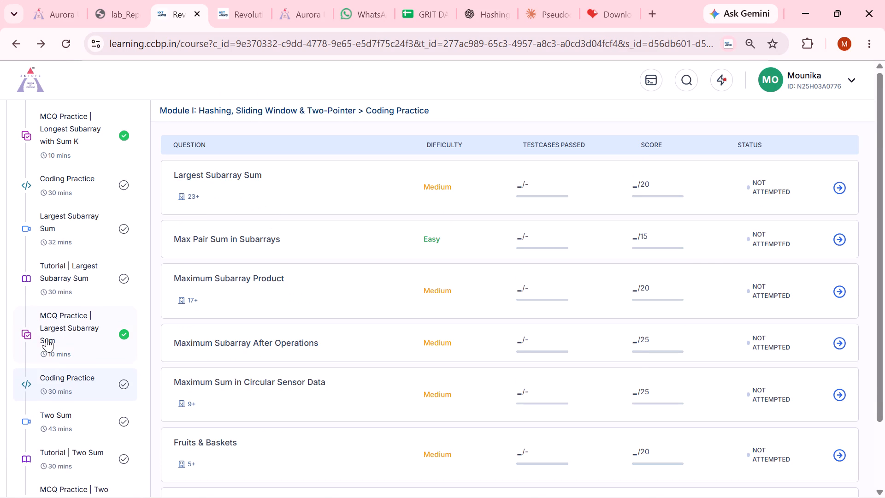
pyautogui.scroll(-5, 47, 338)
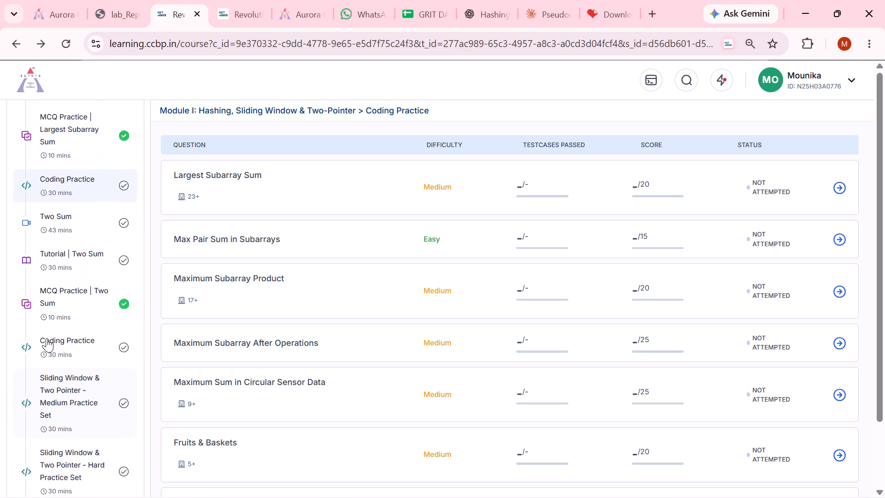
pyautogui.click(287, 178)
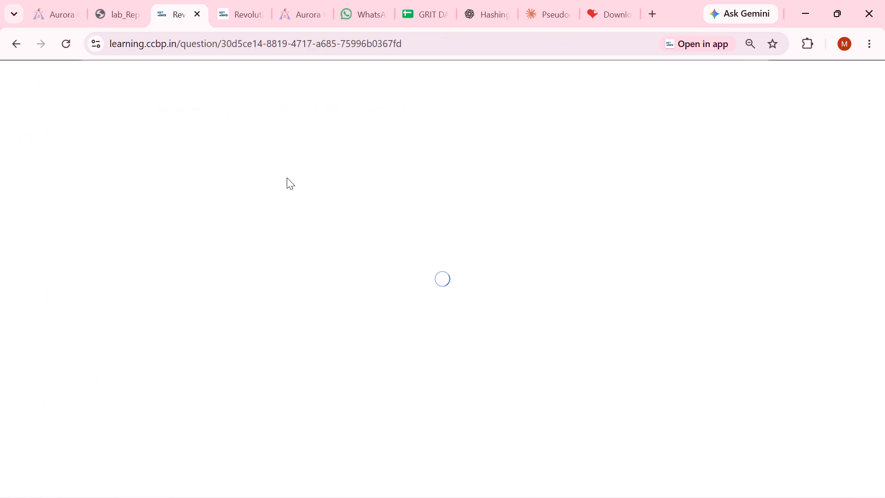
# Read through the Largest Subarray Sum problem description and its examples.
pyautogui.scroll(-1, 216, 343)
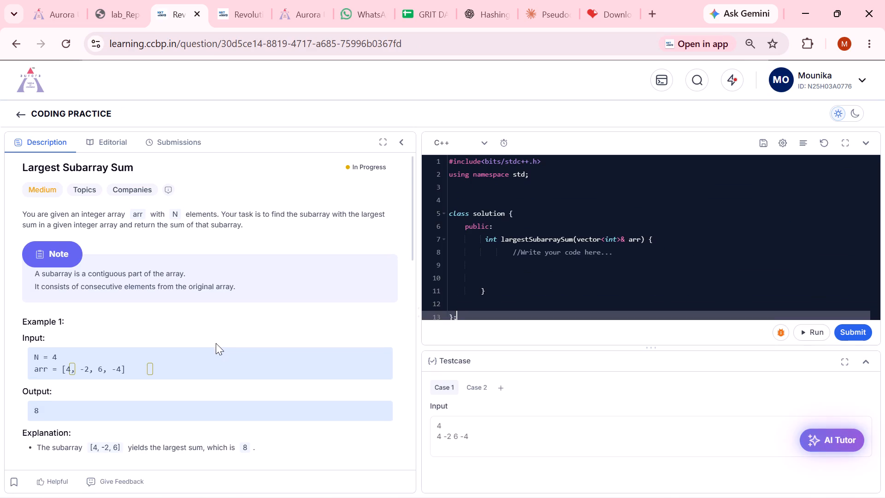
pyautogui.scroll(-3, 216, 343)
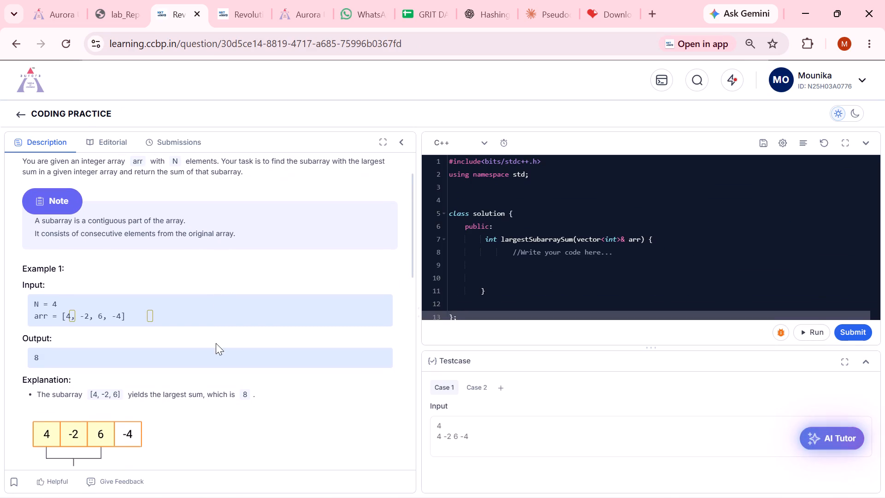
pyautogui.scroll(-2, 216, 343)
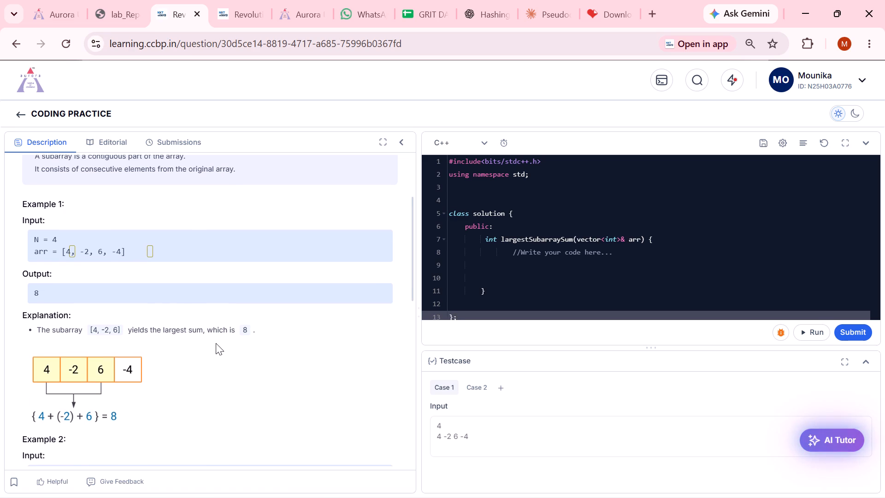
pyautogui.scroll(-1, 216, 343)
pyautogui.scroll(6, 216, 343)
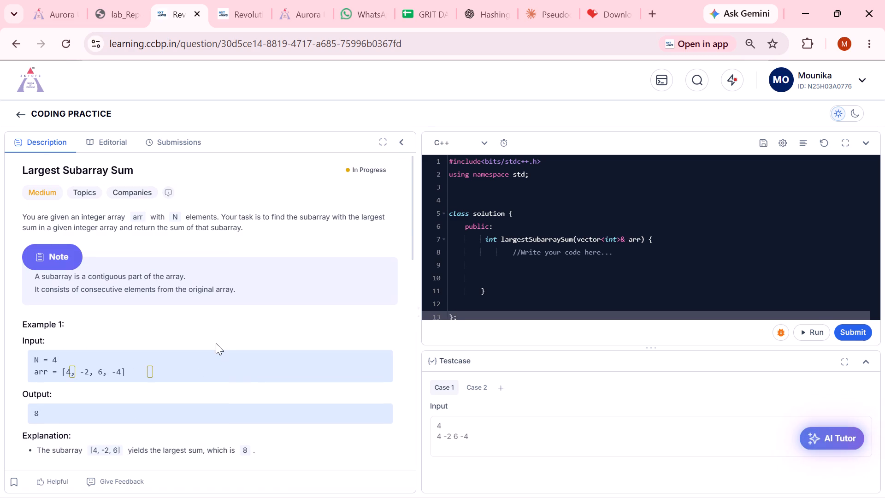
pyautogui.click(749, 6)
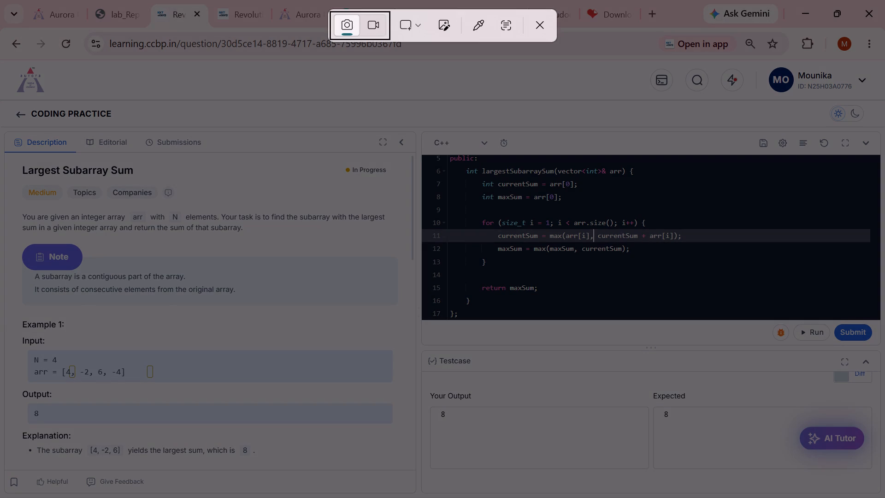
pyautogui.moveTo(0, 59); pyautogui.dragTo(883, 496)
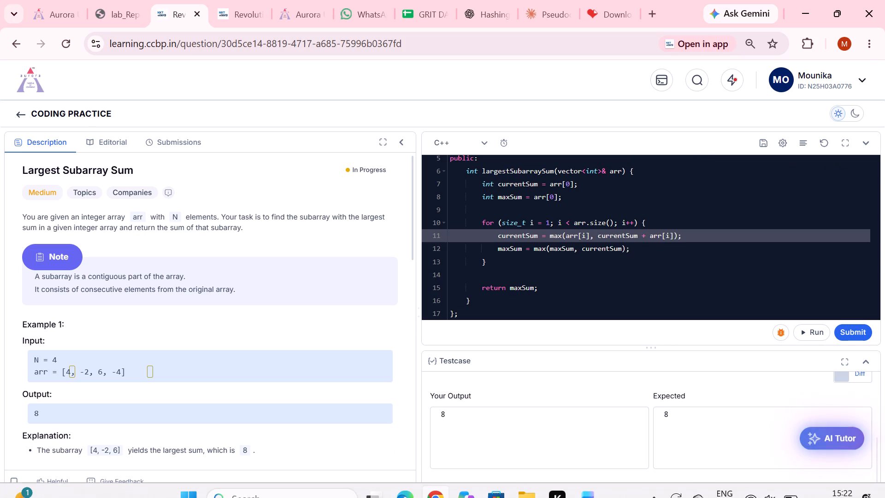
pyautogui.click(585, 478)
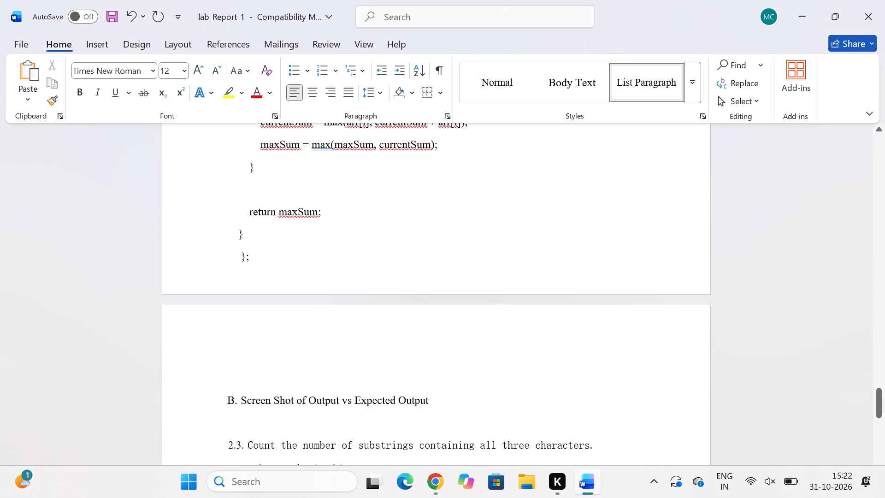
pyautogui.hotkey('ctrl', 'v')
# Add an unnumbered blank line under "A. Implementation (Code)" of experiment 2.3.
pyautogui.scroll(-2, 408, 430)
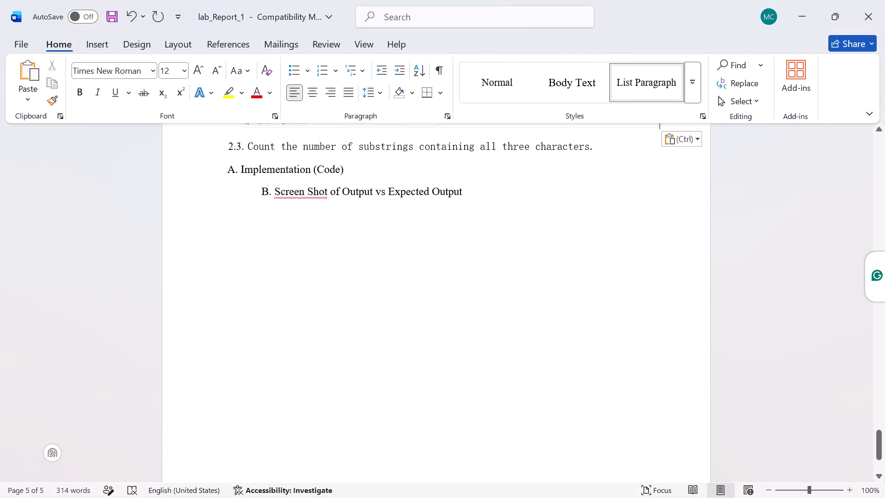
pyautogui.click(404, 174)
pyautogui.press('Return')
pyautogui.press('BackSpace')
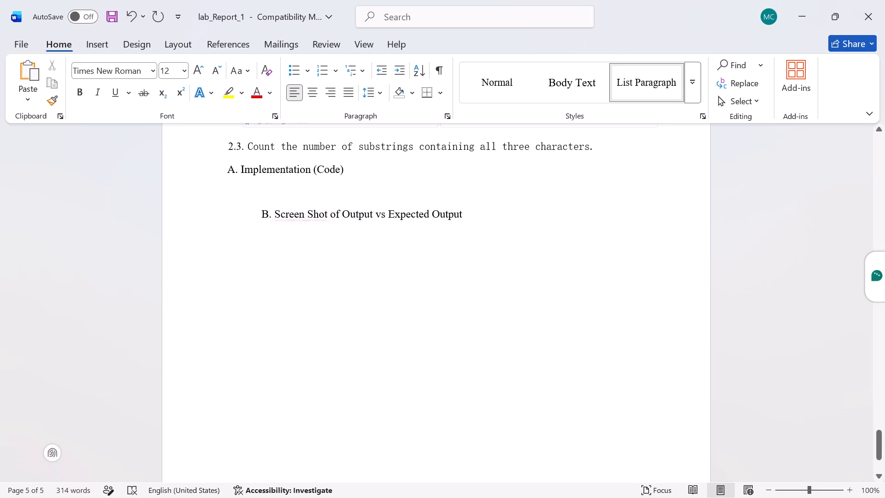
# Switch to Chrome, reopen the Largest Subarray Sum question from the practice list and submit its solution.
pyautogui.click(441, 480)
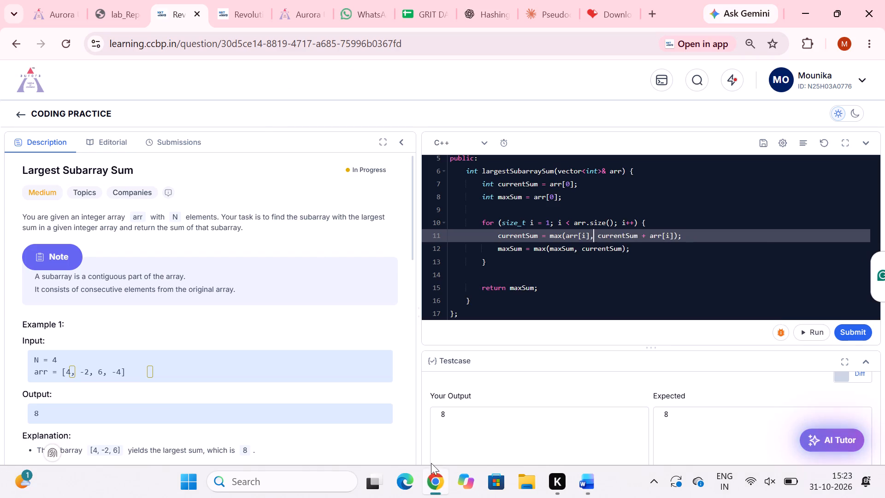
pyautogui.click(22, 114)
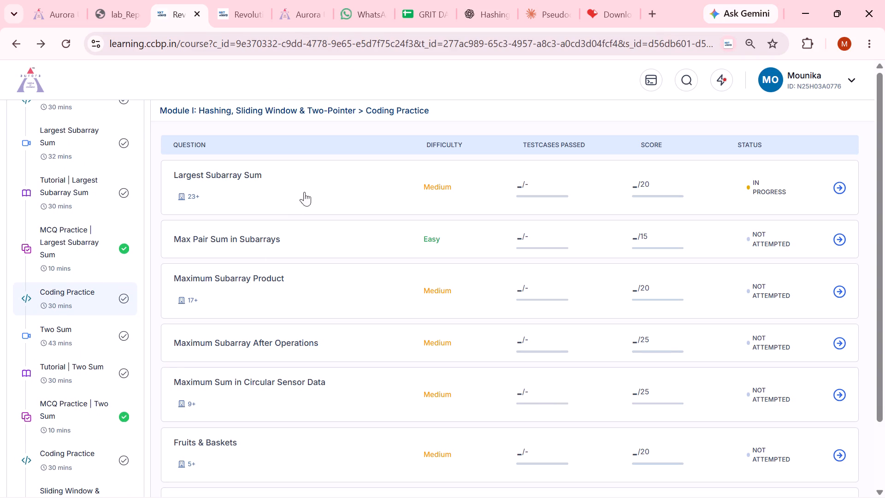
pyautogui.click(312, 183)
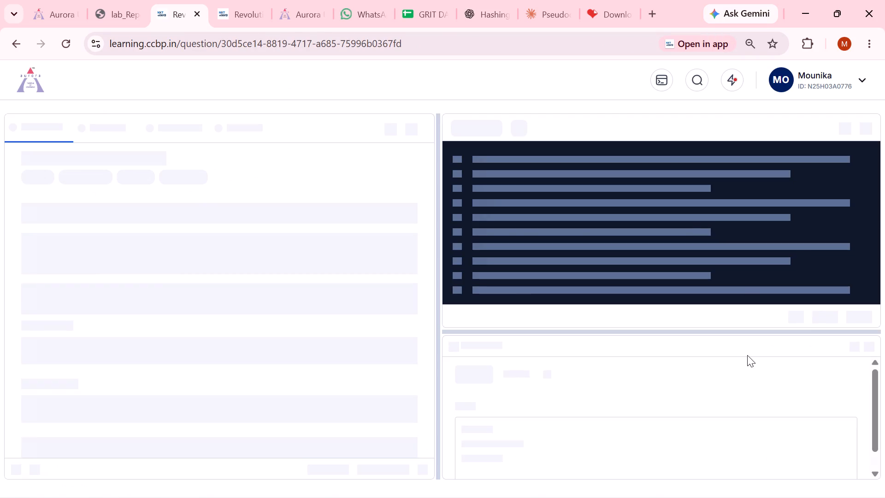
pyautogui.click(844, 331)
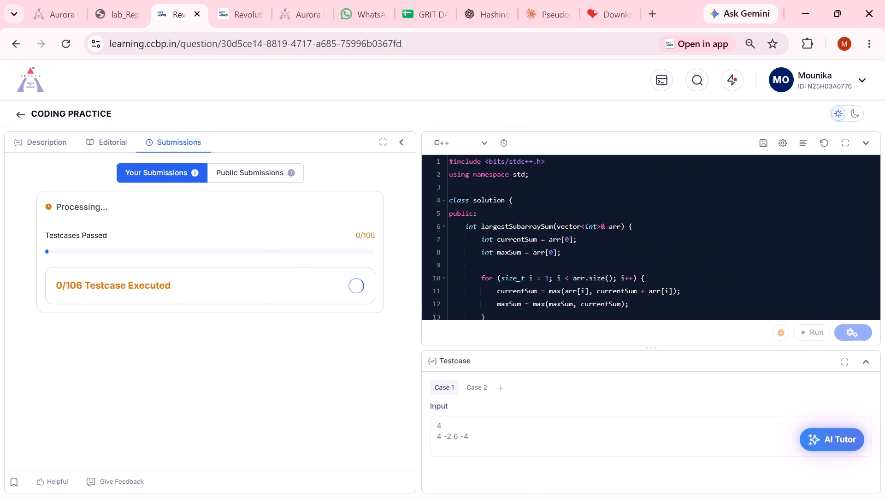
# Return to the course and look through the questions of the Coding Practice set that follows "MCQ Practice | Two Sum".
pyautogui.click(14, 113)
pyautogui.click(26, 111)
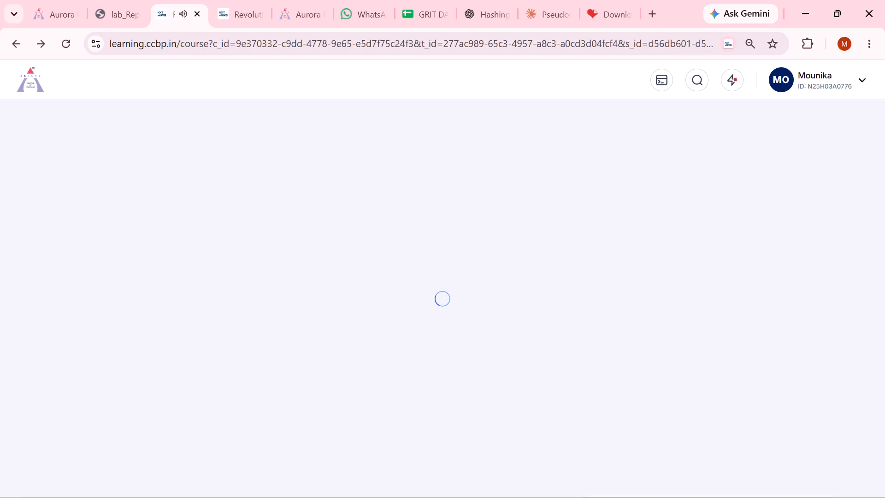
pyautogui.scroll(-3, 125, 314)
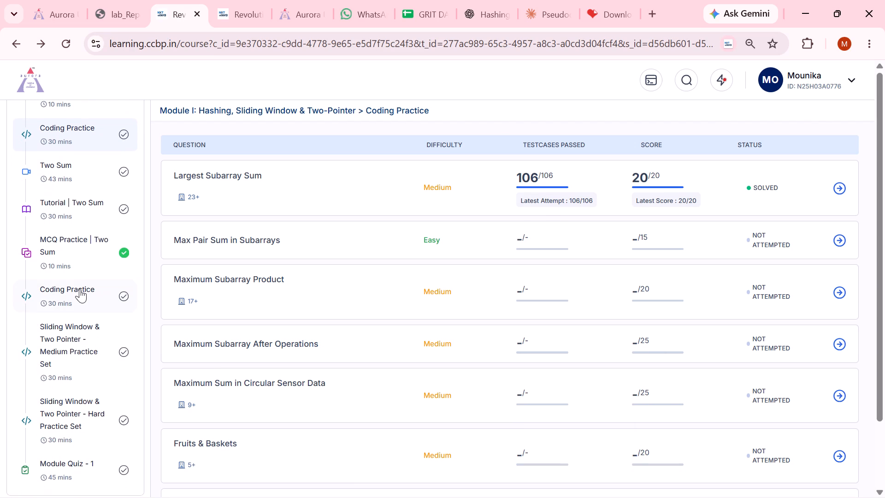
pyautogui.click(80, 289)
pyautogui.scroll(-2, 287, 294)
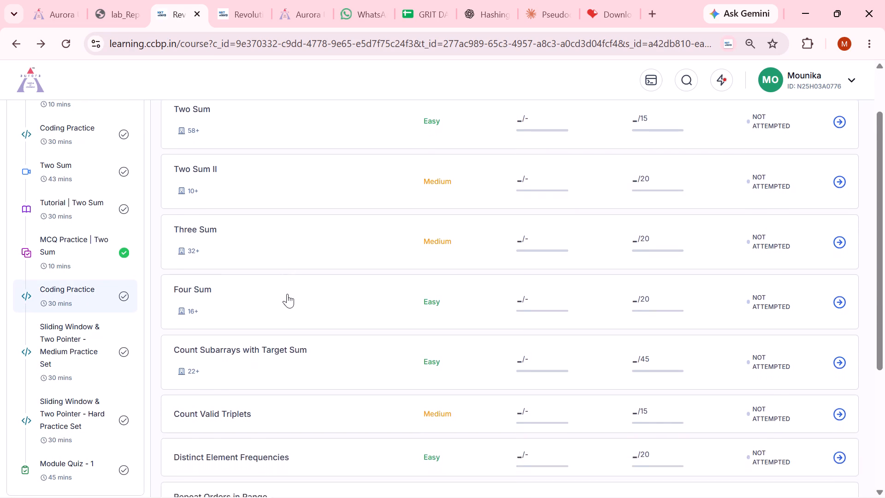
pyautogui.scroll(-3, 287, 294)
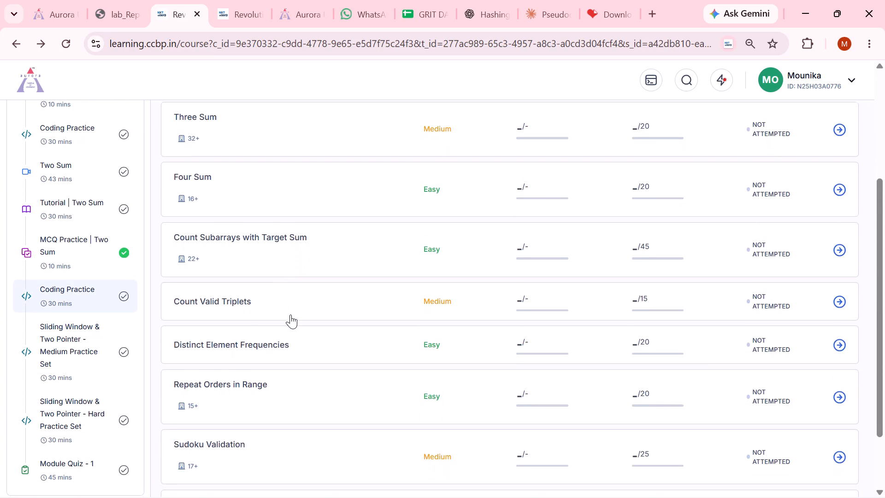
pyautogui.scroll(-2, 290, 314)
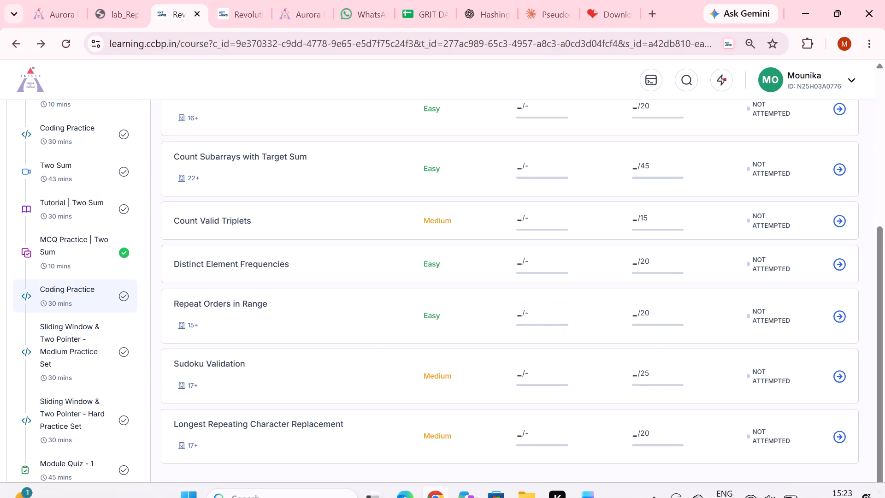
# Switch to Word and review the report from the Objective section through experiments 2.1 and 2.2.
pyautogui.click(586, 479)
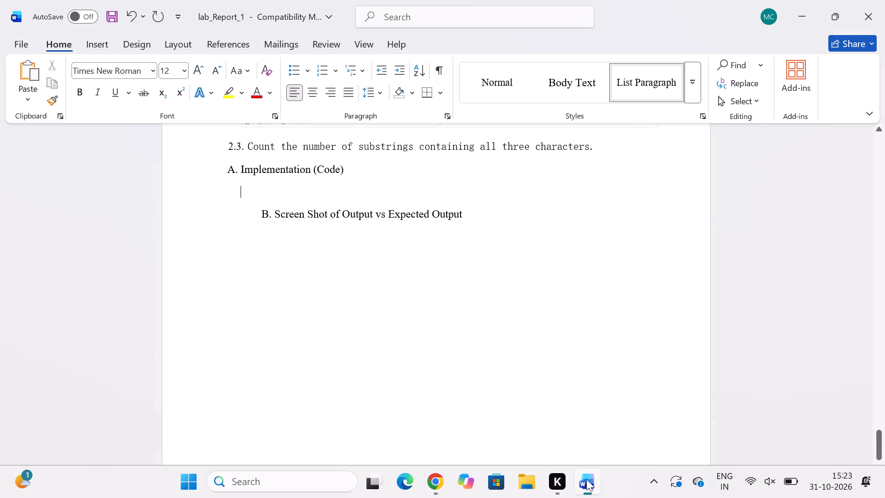
pyautogui.scroll(4, 464, 332)
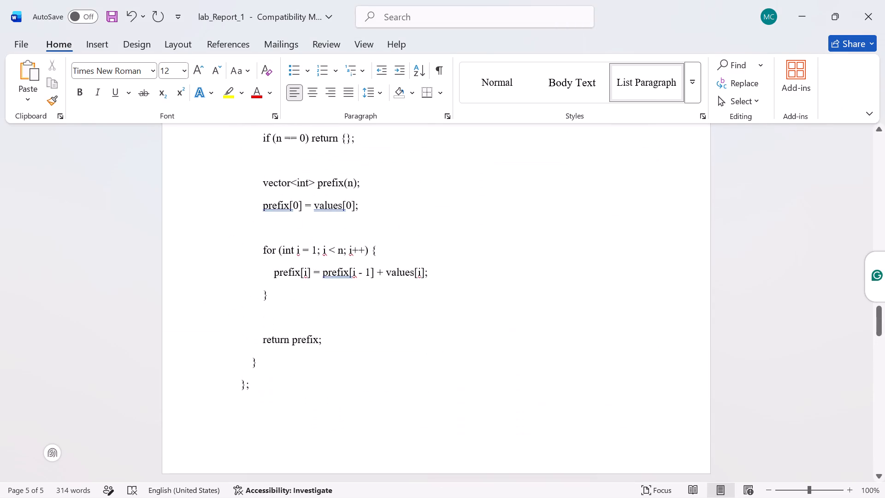
pyautogui.scroll(3, 464, 332)
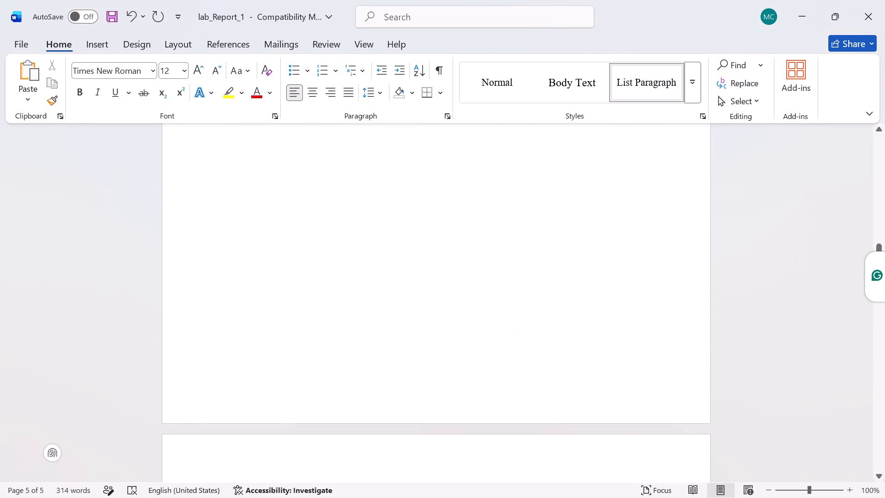
pyautogui.scroll(-1, 464, 332)
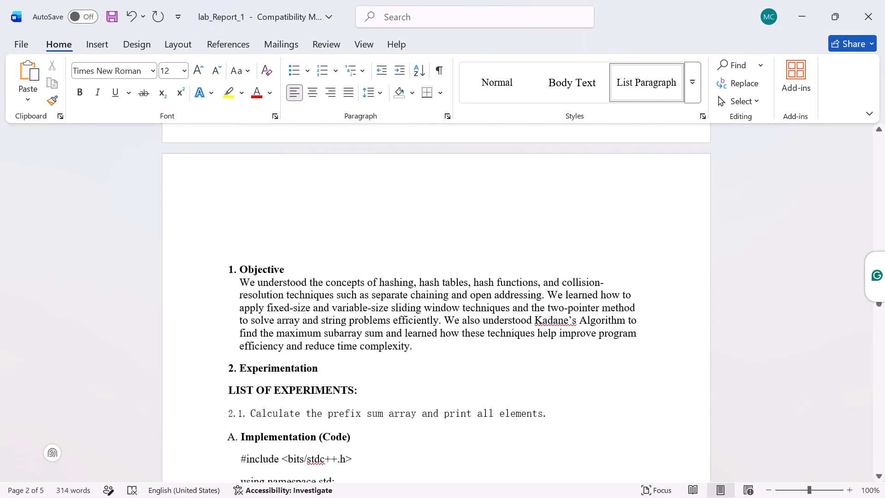
pyautogui.scroll(-3, 464, 332)
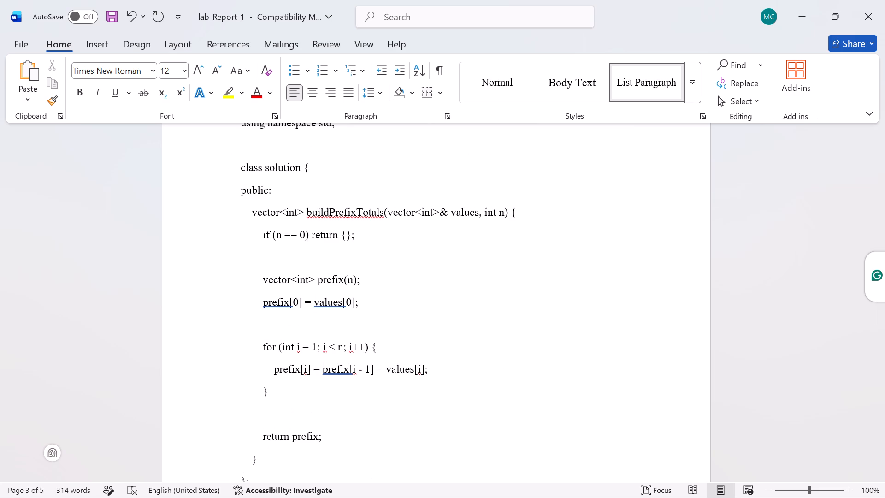
pyautogui.scroll(2, 464, 332)
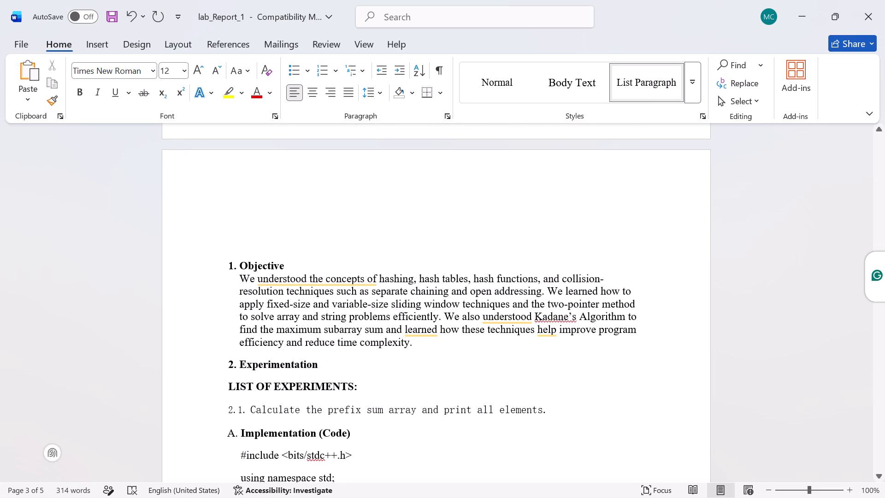
pyautogui.scroll(-3, 464, 332)
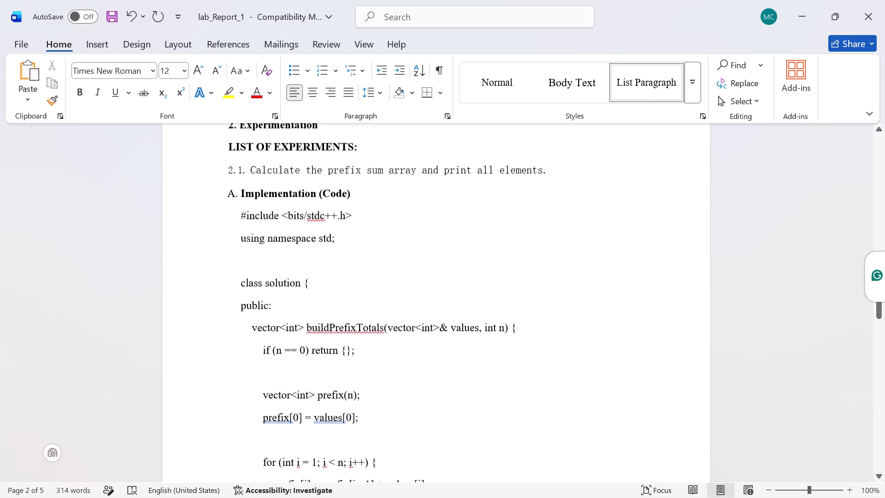
pyautogui.scroll(-3, 464, 332)
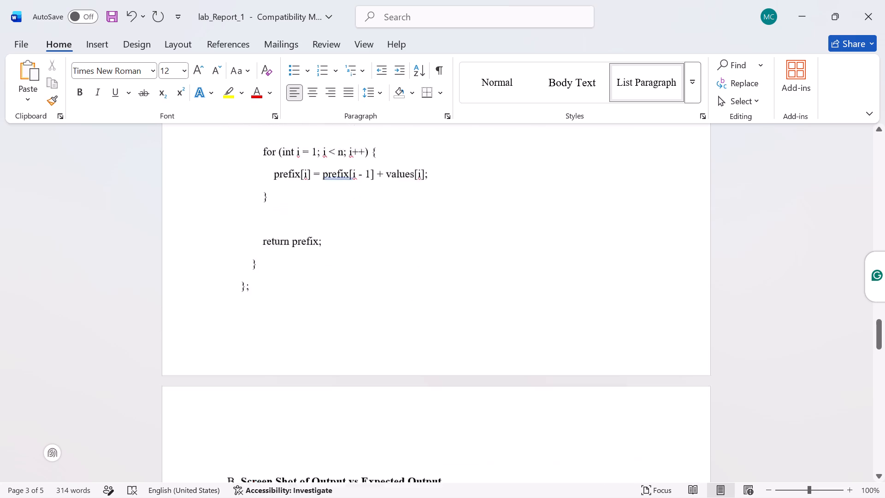
pyautogui.scroll(-4, 464, 332)
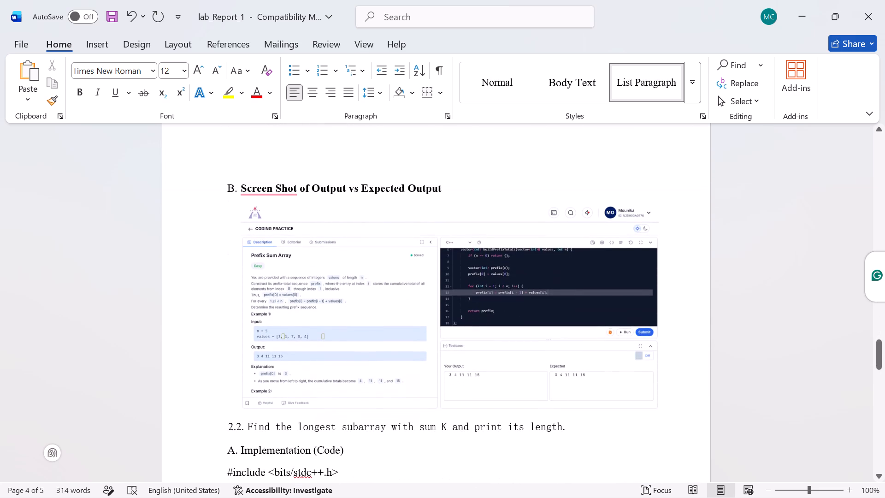
pyautogui.scroll(-1, 464, 332)
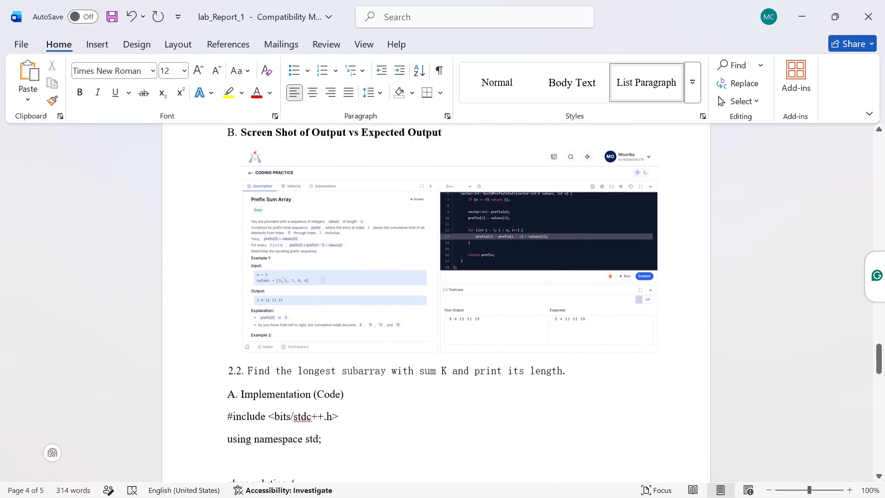
pyautogui.scroll(-1, 464, 332)
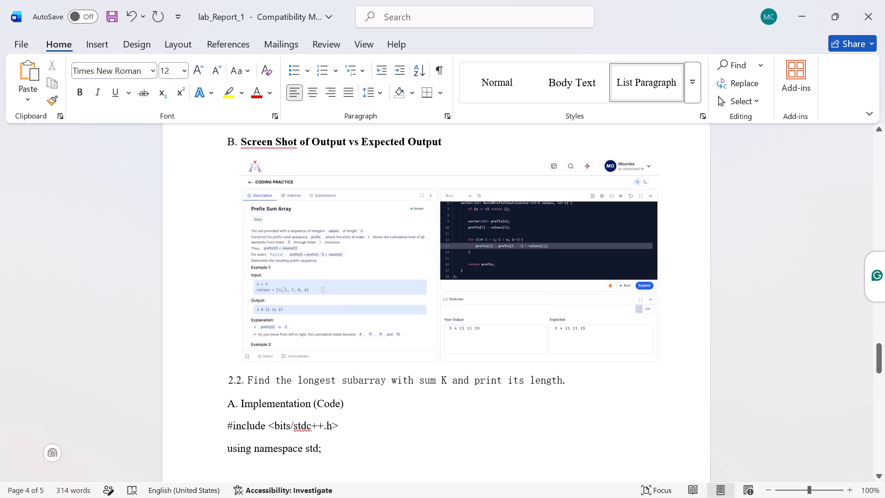
pyautogui.scroll(-1, 494, 290)
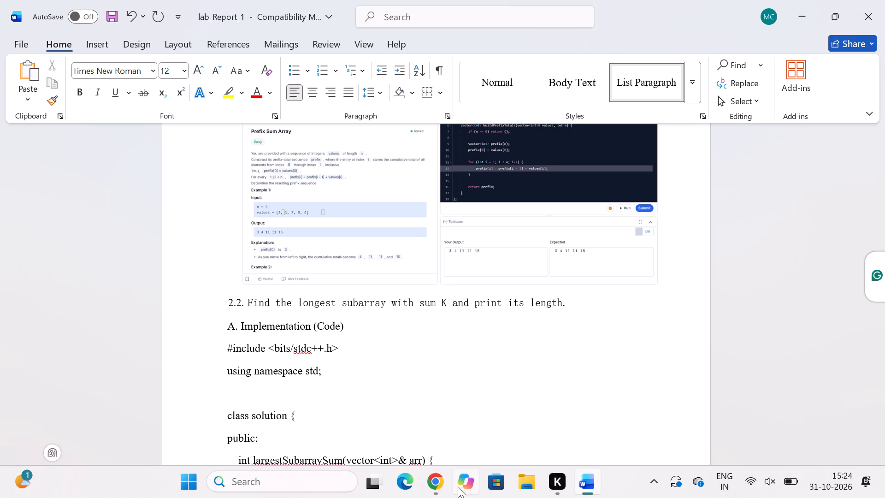
# Switch to Chrome, reopen the Largest Subarray Sum question from its Coding Practice set and run the solution.
pyautogui.click(442, 485)
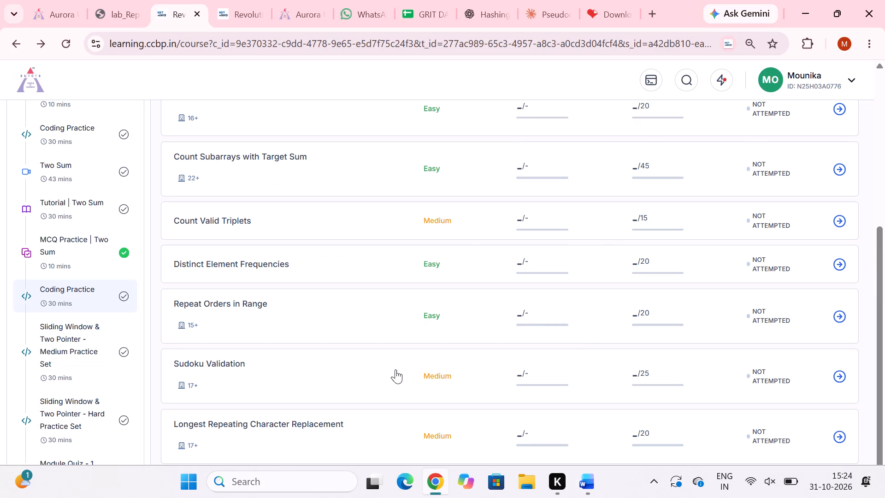
pyautogui.scroll(4, 379, 288)
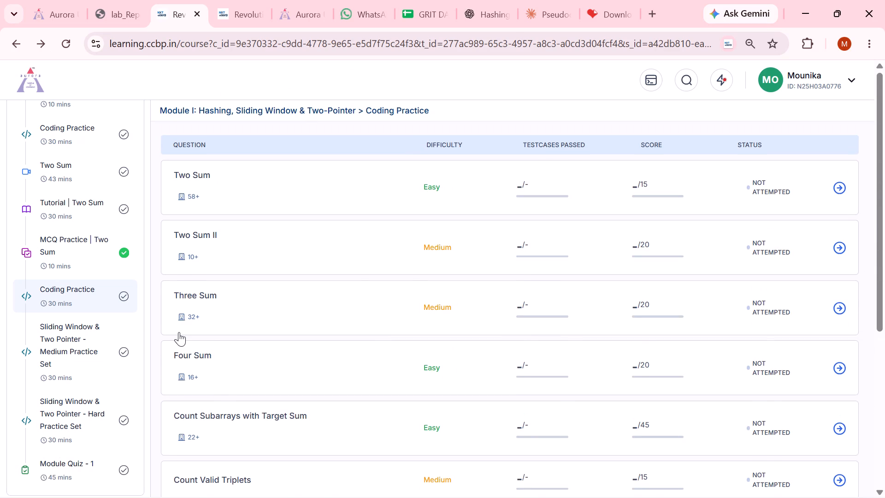
pyautogui.scroll(1, 94, 155)
pyautogui.click(94, 155)
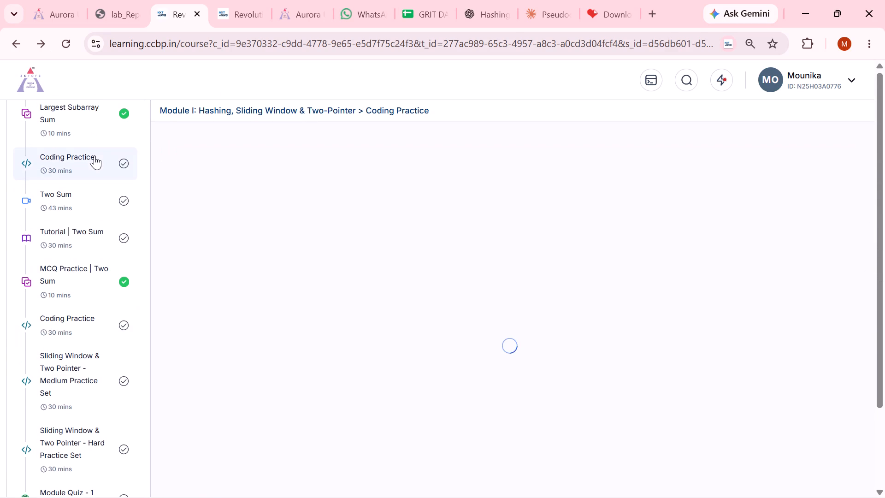
pyautogui.click(369, 200)
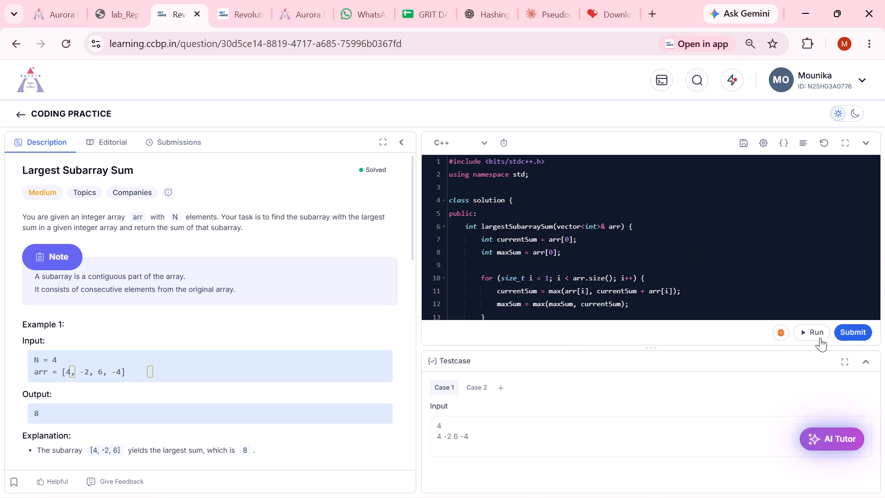
pyautogui.click(820, 338)
# Enlarge the code editor area to show the full solution and capture a screenshot of the whole question page.
pyautogui.moveTo(651, 349); pyautogui.dragTo(657, 415)
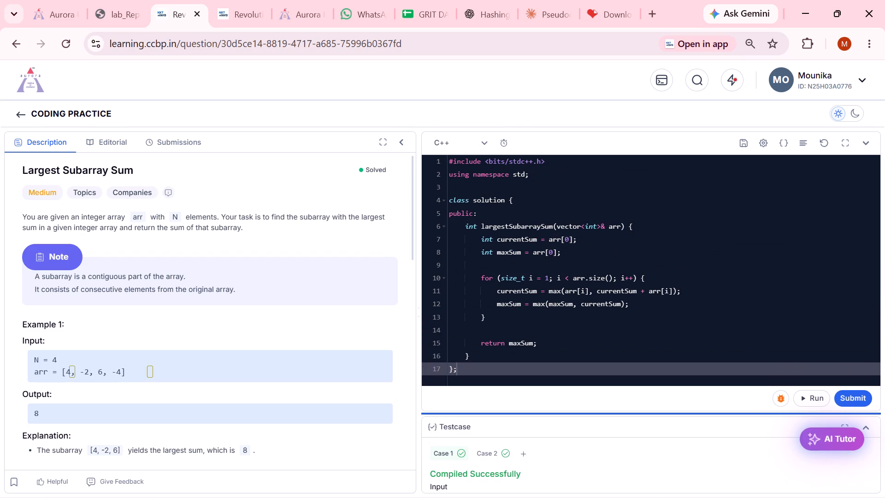
pyautogui.press('shift+super+s')
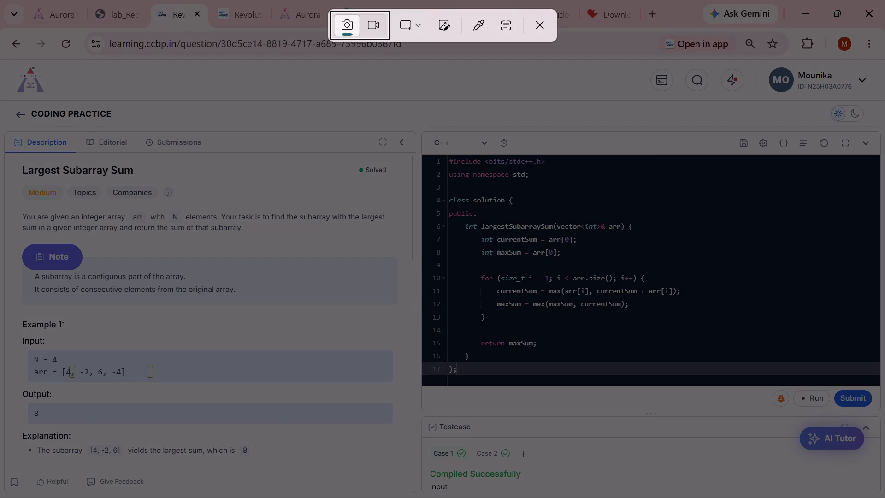
pyautogui.moveTo(0, 57); pyautogui.dragTo(884, 497)
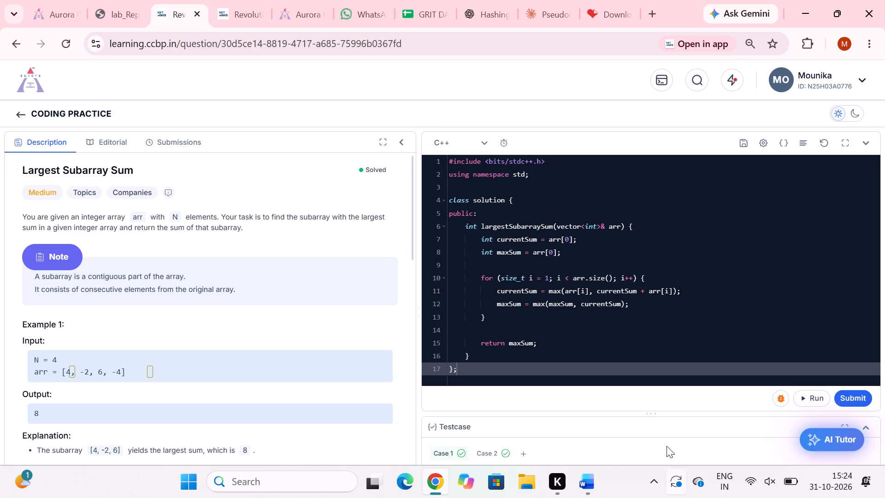
# Switch to Word and paste the captured screenshot on a new line after the code of experiment 2.2, before its output heading.
pyautogui.click(593, 481)
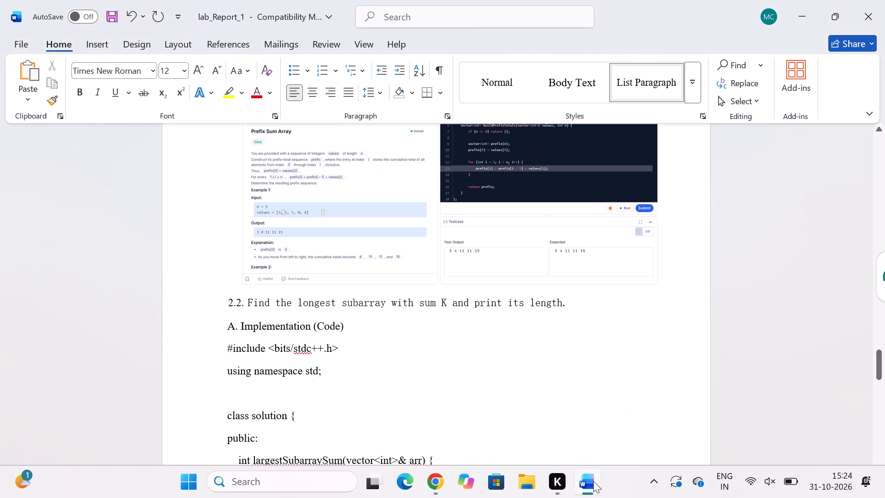
pyautogui.scroll(-2, 313, 319)
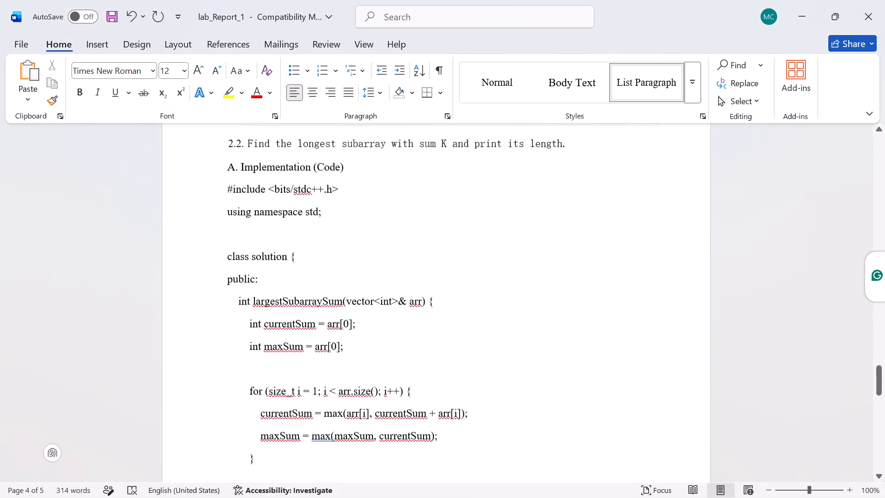
pyautogui.scroll(-3, 313, 319)
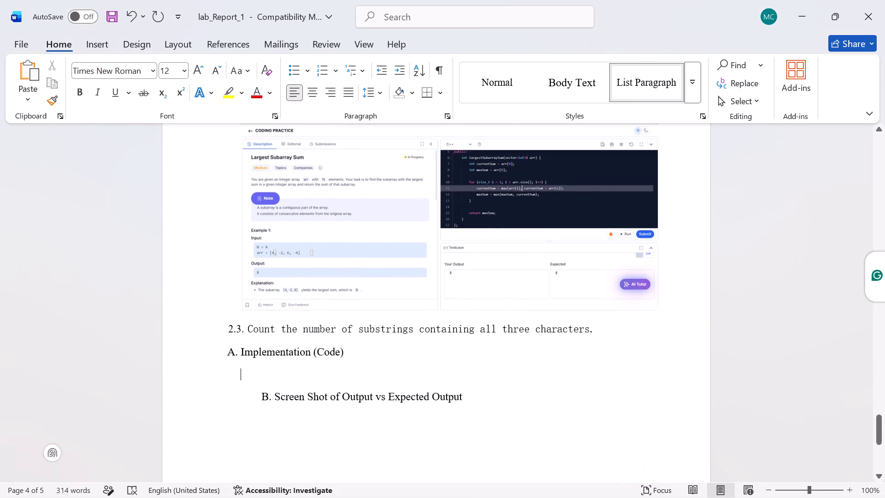
pyautogui.scroll(2, 313, 319)
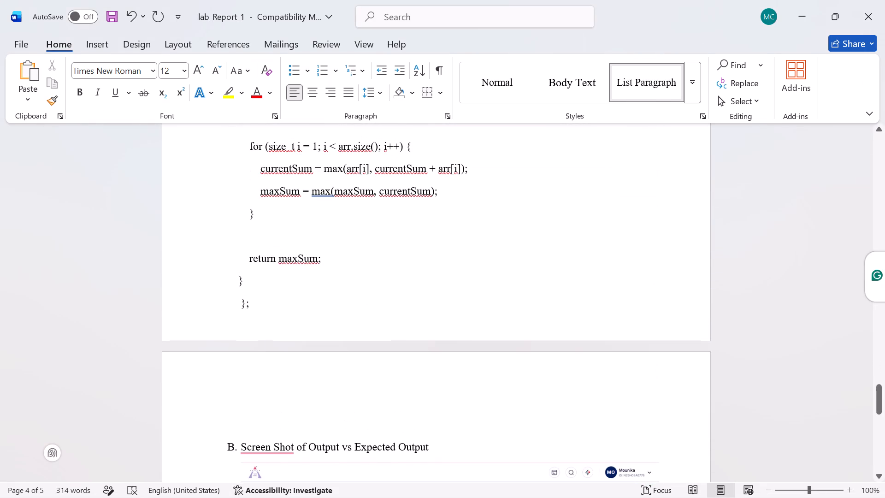
pyautogui.click(270, 308)
pyautogui.press('Return')
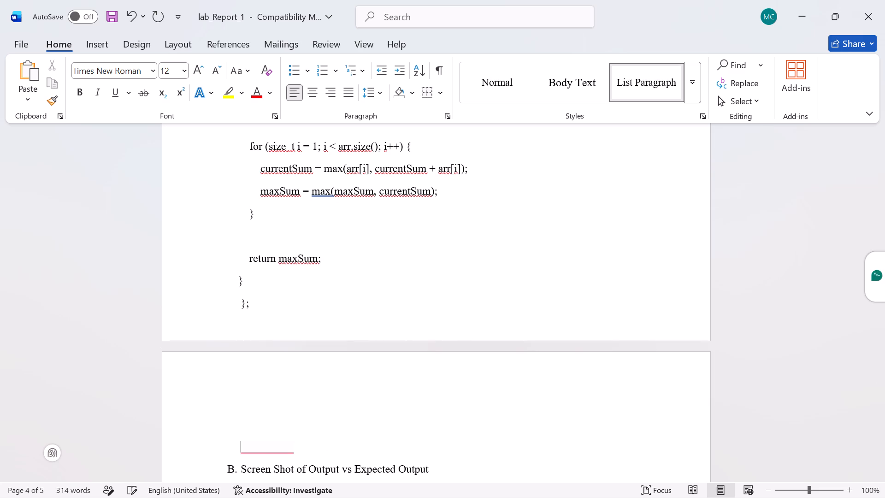
pyautogui.hotkey('ctrl', 'v')
# Review the screenshots in experiment 2.2 and place the cursor on the blank code line of experiment 2.3.
pyautogui.scroll(-2, 270, 308)
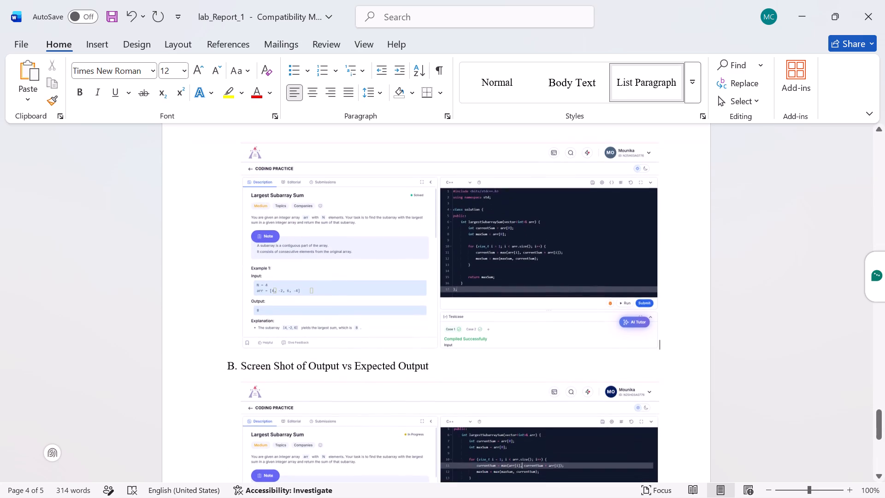
pyautogui.scroll(-1, 270, 308)
pyautogui.hscroll(1, 270, 308)
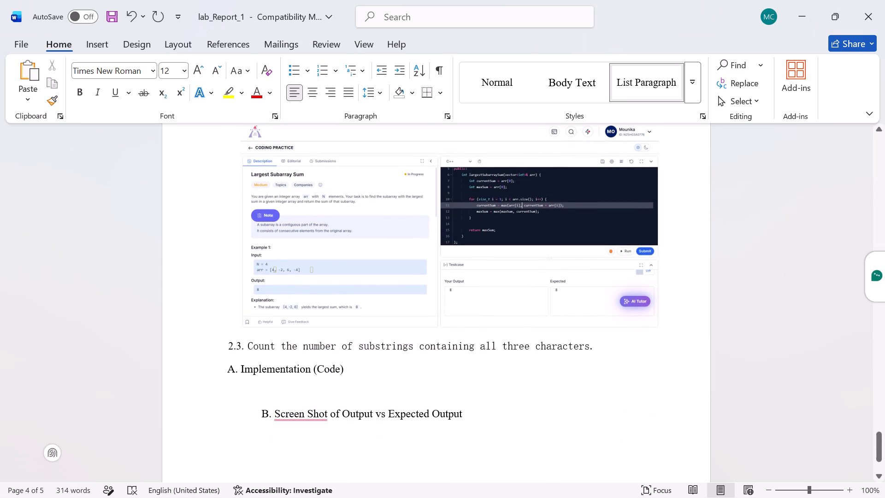
pyautogui.hscroll(1, 270, 308)
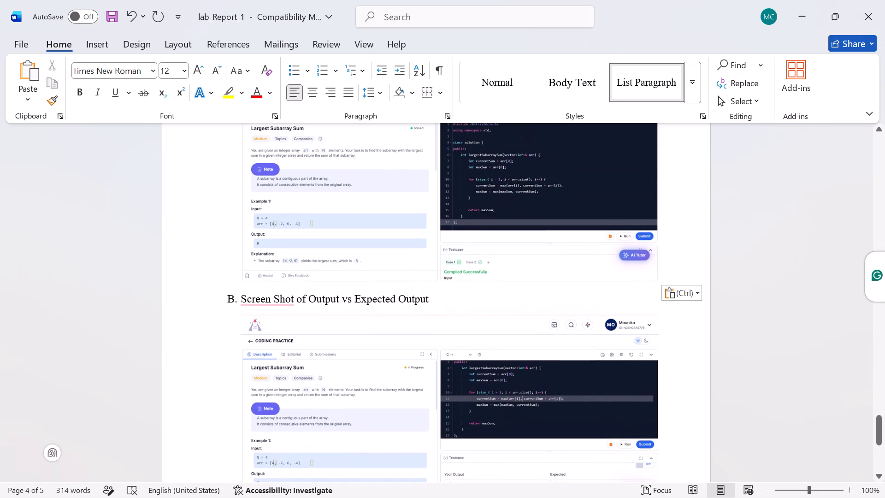
pyautogui.hscroll(1, 270, 308)
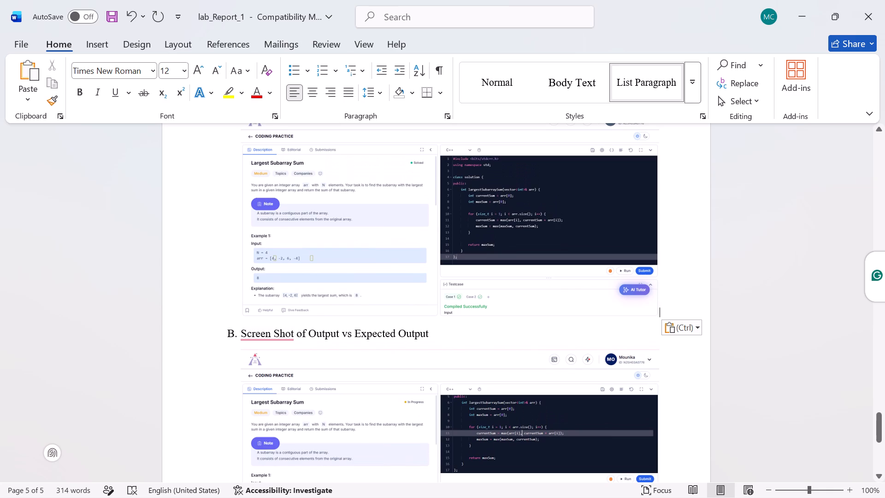
pyautogui.hscroll(1, 270, 308)
pyautogui.scroll(-1, 270, 308)
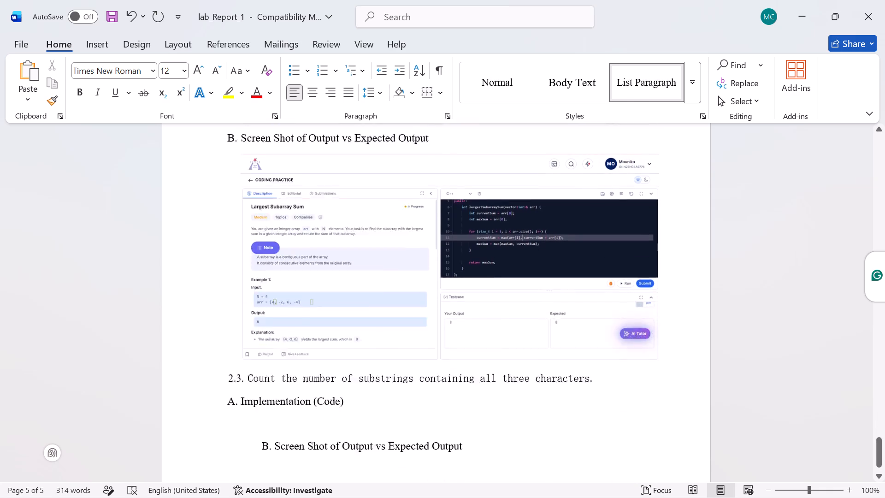
pyautogui.scroll(-1, 270, 308)
pyautogui.click(340, 285)
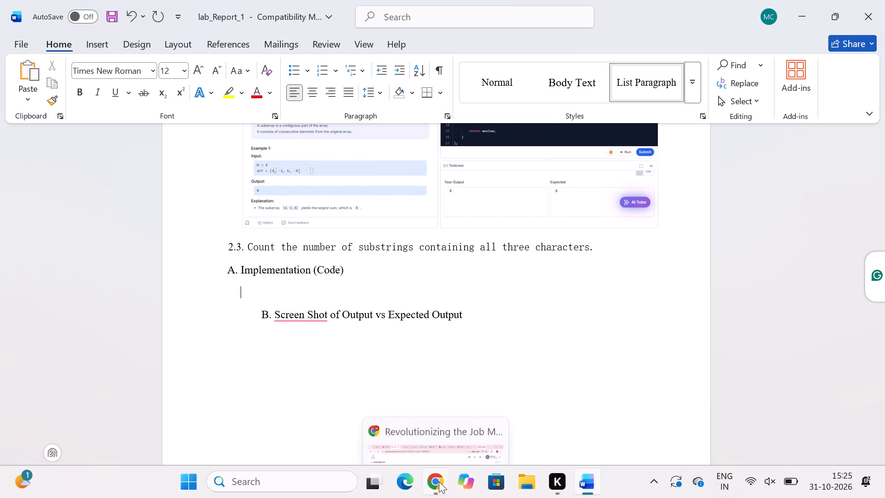
# Switch to Chrome, return to the Coding Practice set containing Largest Subarray Sum and look through its questions.
pyautogui.click(439, 481)
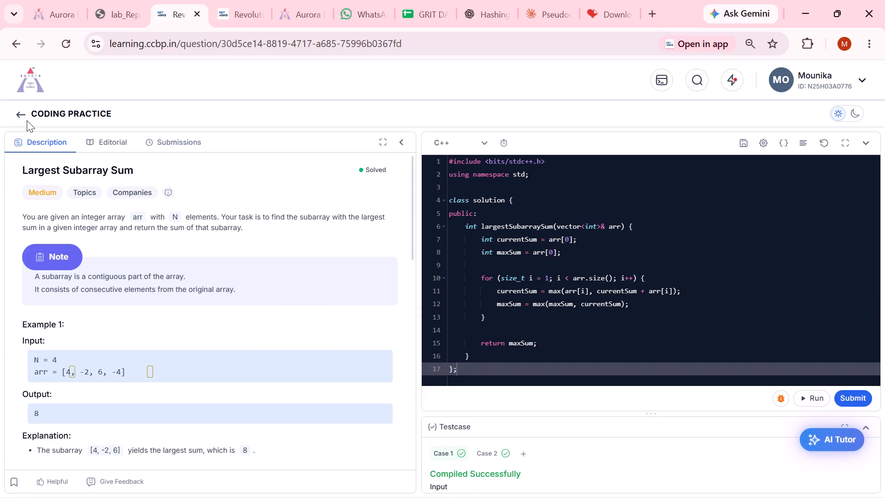
pyautogui.click(27, 120)
pyautogui.click(18, 119)
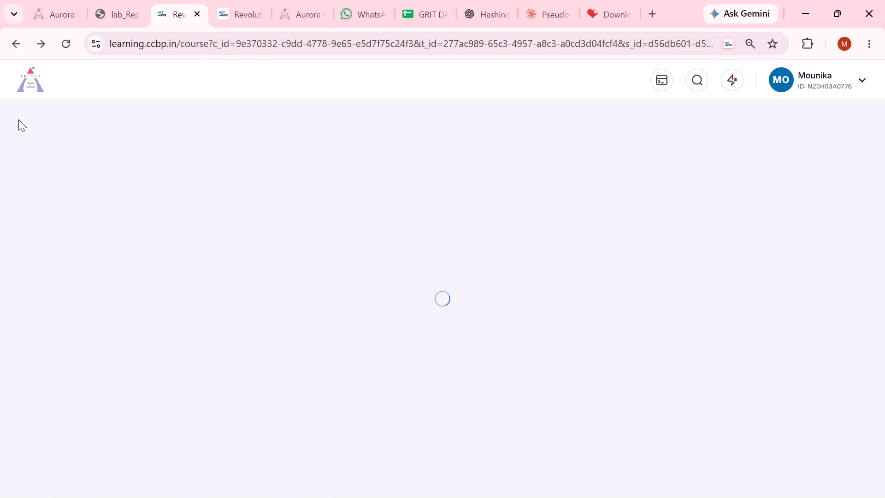
pyautogui.scroll(-3, 337, 497)
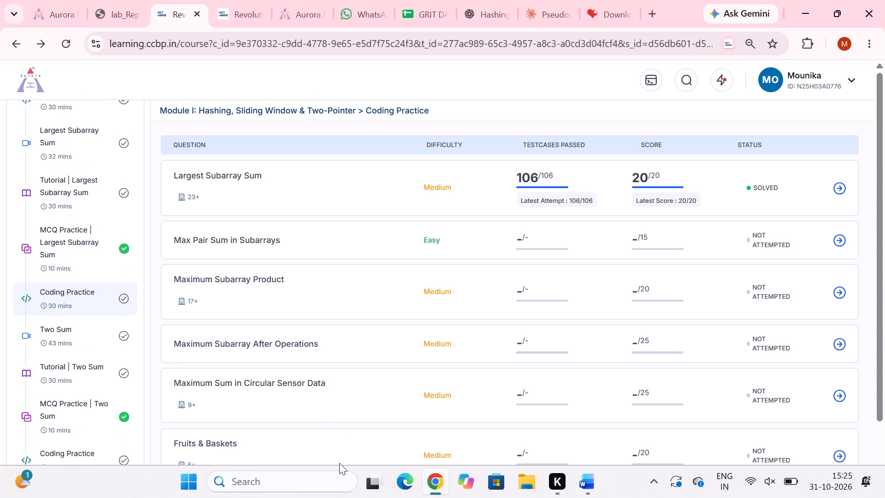
pyautogui.scroll(-2, 335, 415)
pyautogui.scroll(1, 335, 415)
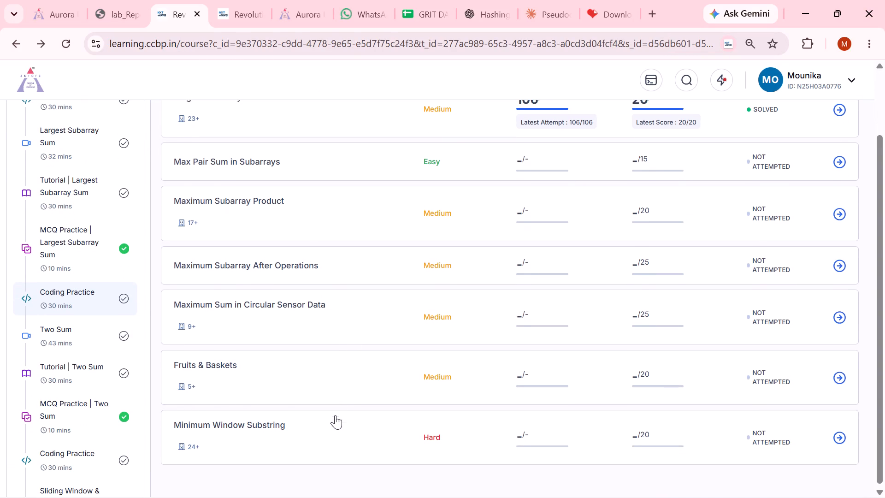
pyautogui.scroll(1, 335, 415)
pyautogui.scroll(-1, 78, 385)
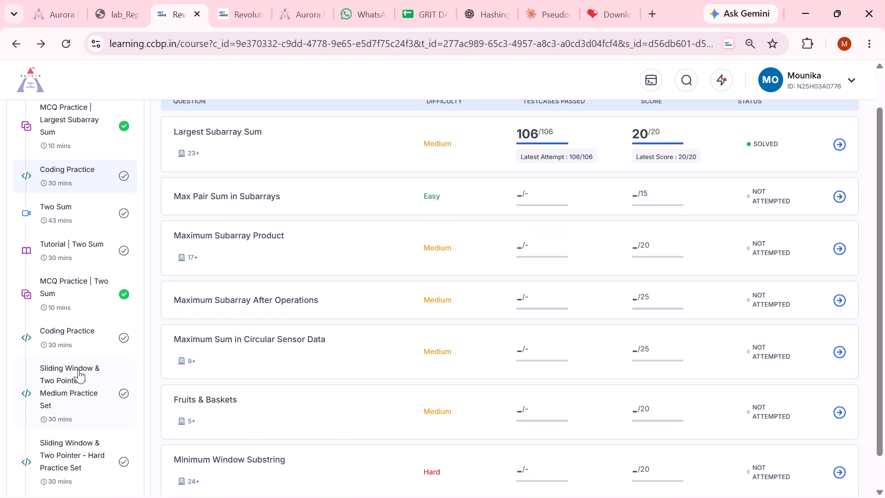
# Read the Count Subarrays with Target Sum question from the Coding Practice set after "MCQ Practice | Two Sum", and save the code when leaving.
pyautogui.click(83, 326)
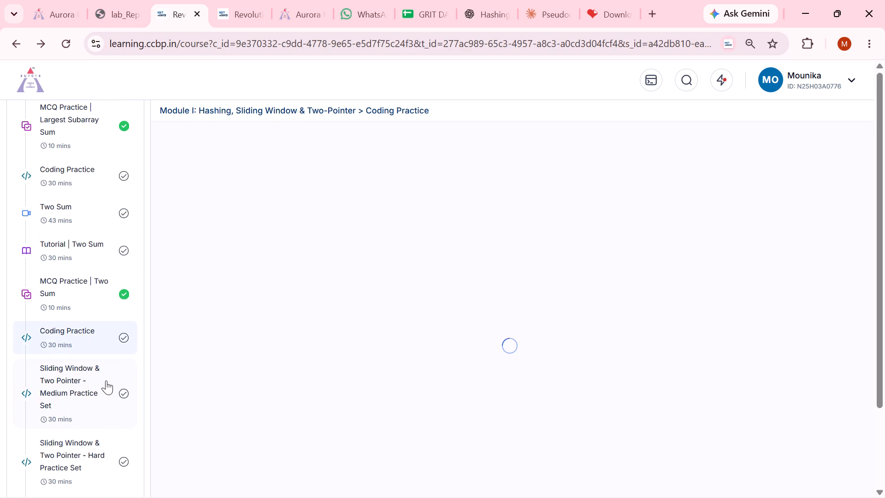
pyautogui.scroll(-1, 266, 333)
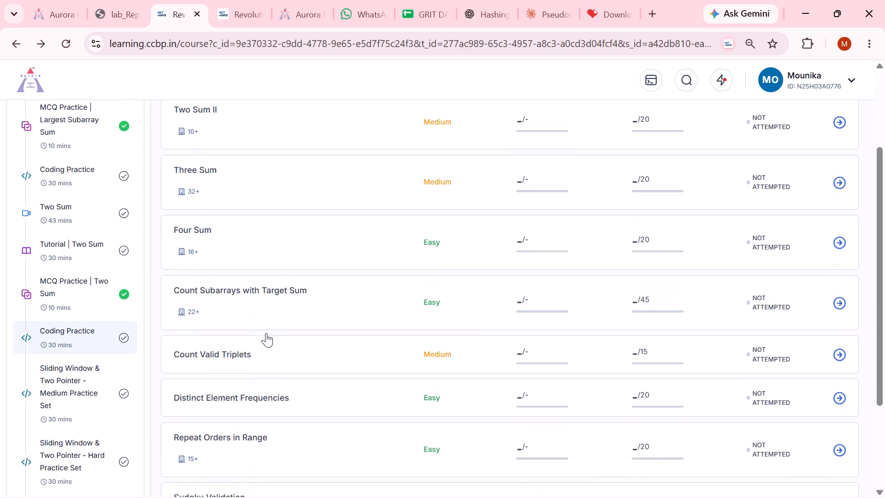
pyautogui.scroll(-2, 266, 333)
pyautogui.click(272, 292)
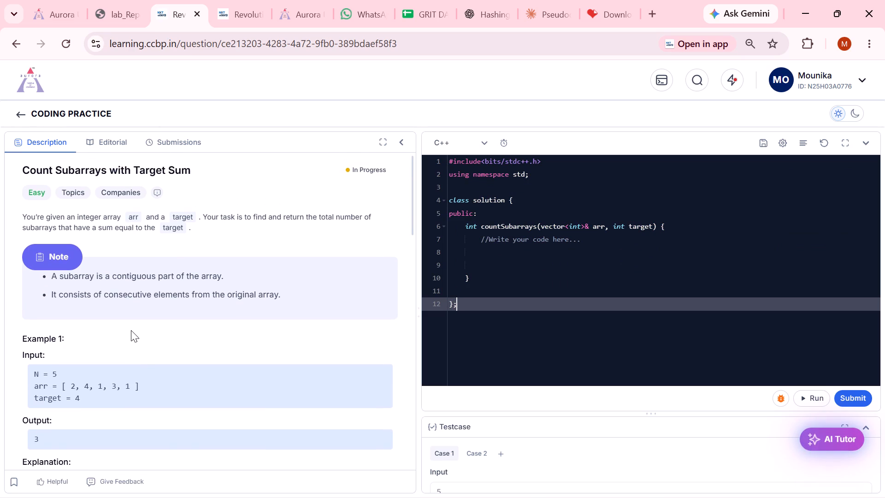
pyautogui.scroll(-5, 131, 330)
pyautogui.hscroll(5, 131, 330)
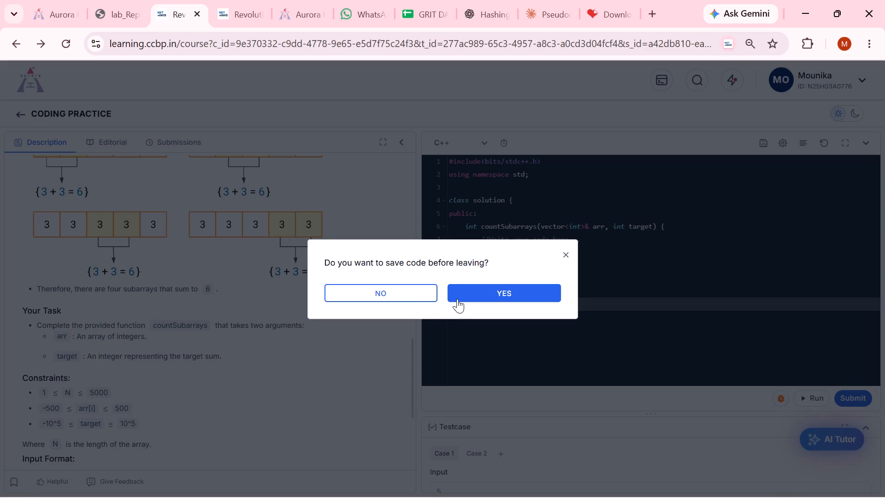
pyautogui.click(506, 291)
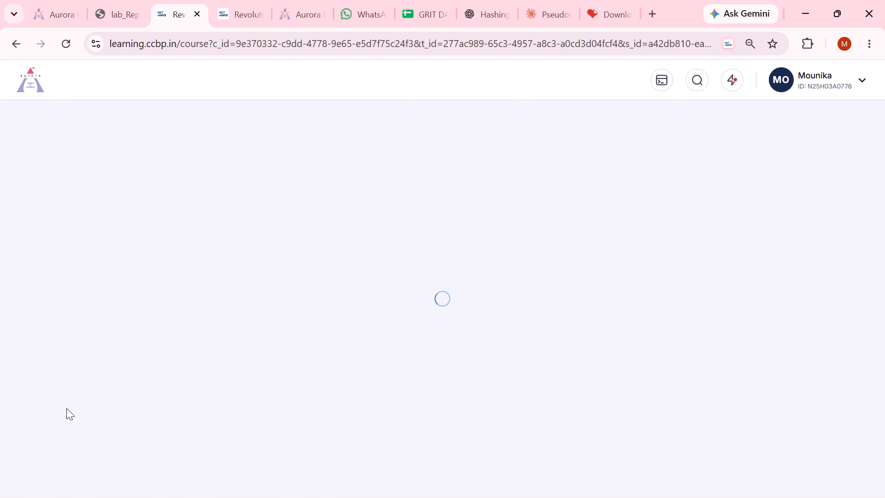
# Look through the questions of the "Sliding Window & Two Pointer - Medium Practice Set".
pyautogui.scroll(-1, 64, 407)
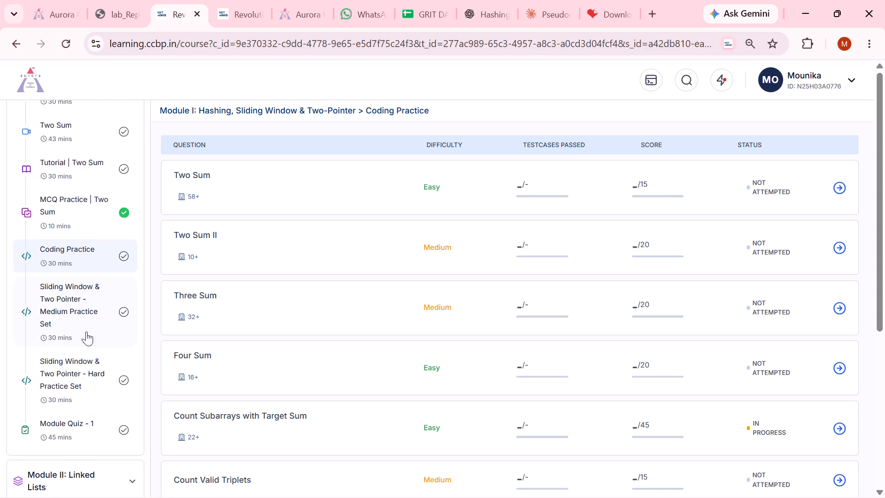
pyautogui.click(86, 296)
pyautogui.scroll(-1, 264, 321)
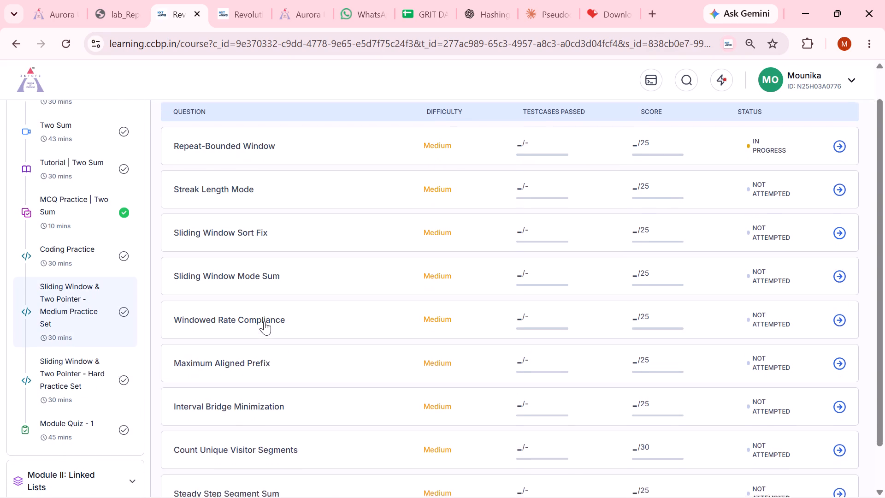
pyautogui.scroll(-3, 264, 321)
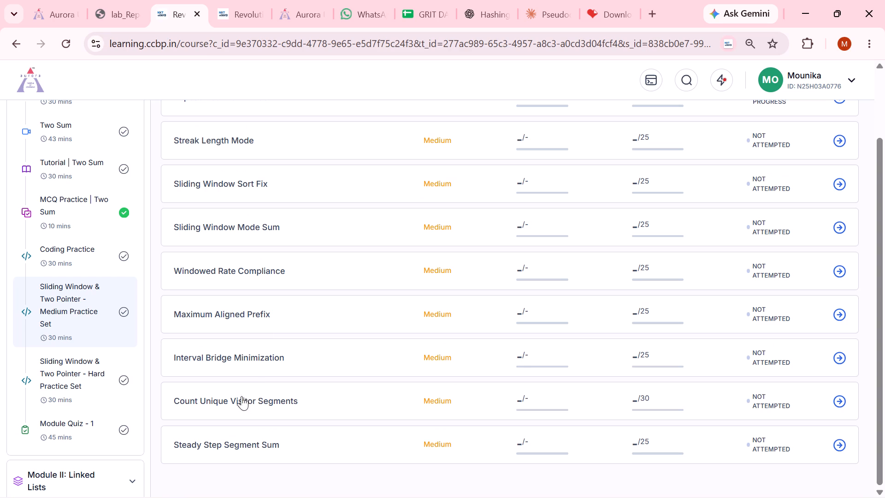
# Look through the "Sliding Window & Two Pointer - Hard Practice Set" and open the Shortest Substring Containing Subsequence question.
pyautogui.click(83, 390)
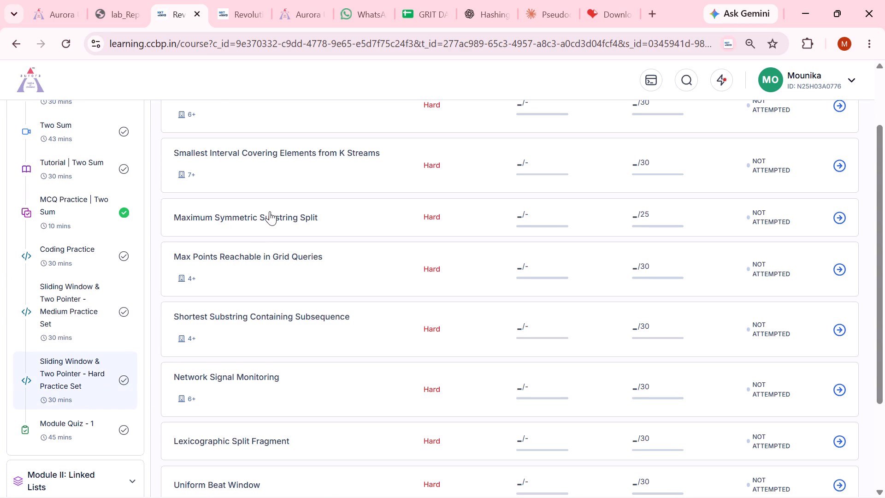
pyautogui.scroll(3, 270, 211)
pyautogui.scroll(-2, 270, 211)
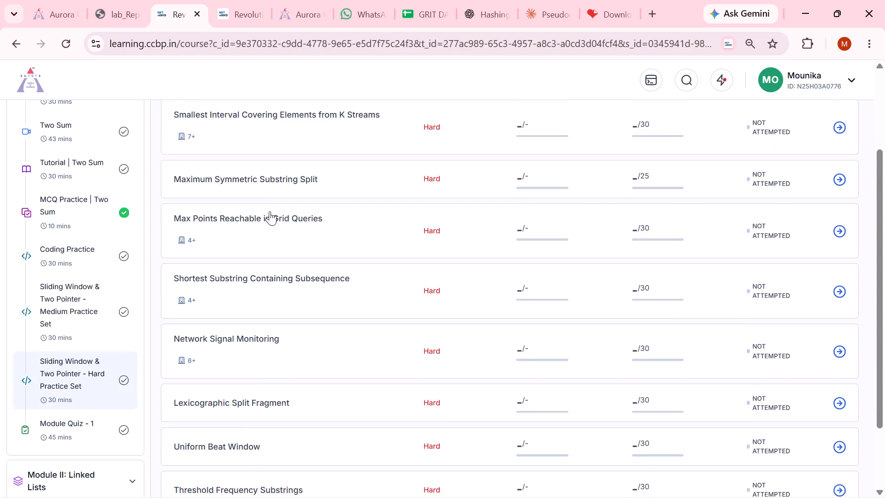
pyautogui.scroll(-2, 270, 211)
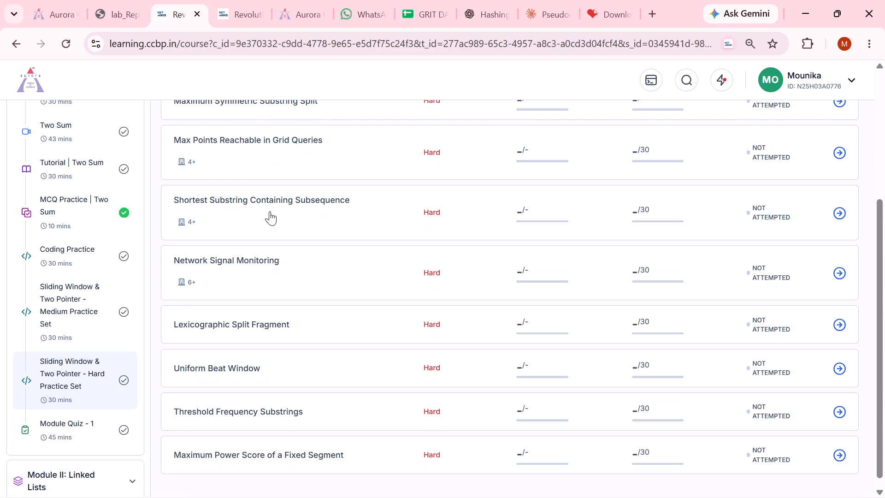
pyautogui.click(270, 211)
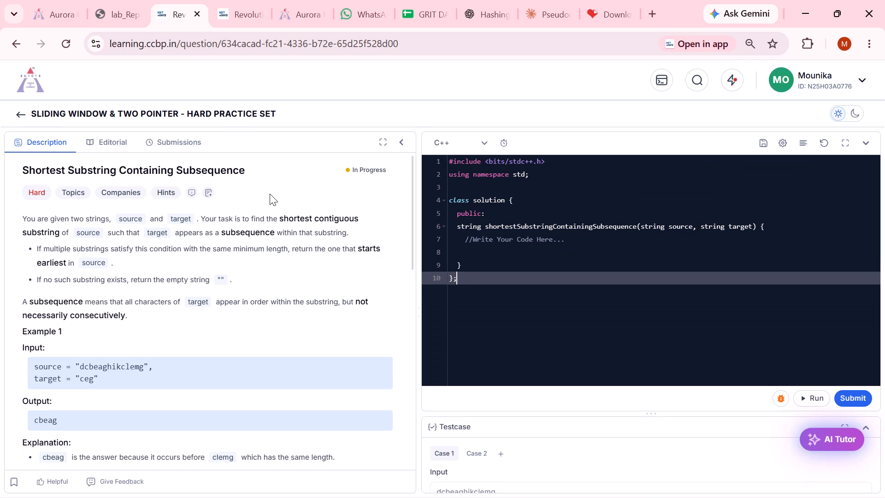
# Read the Shortest Substring Containing Subsequence question against experiment 2.3's title in the Word report, and return to the question list.
pyautogui.scroll(-1, 271, 188)
pyautogui.scroll(1, 271, 188)
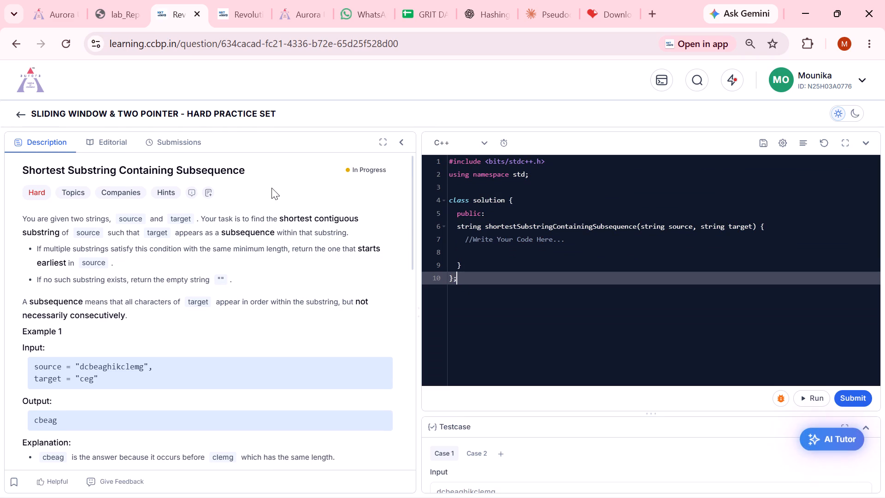
pyautogui.scroll(-2, 271, 188)
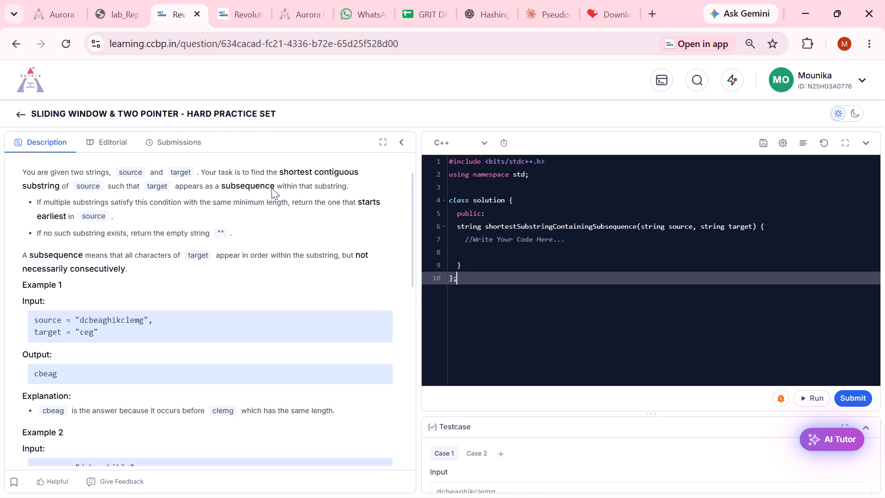
pyautogui.scroll(-1, 271, 188)
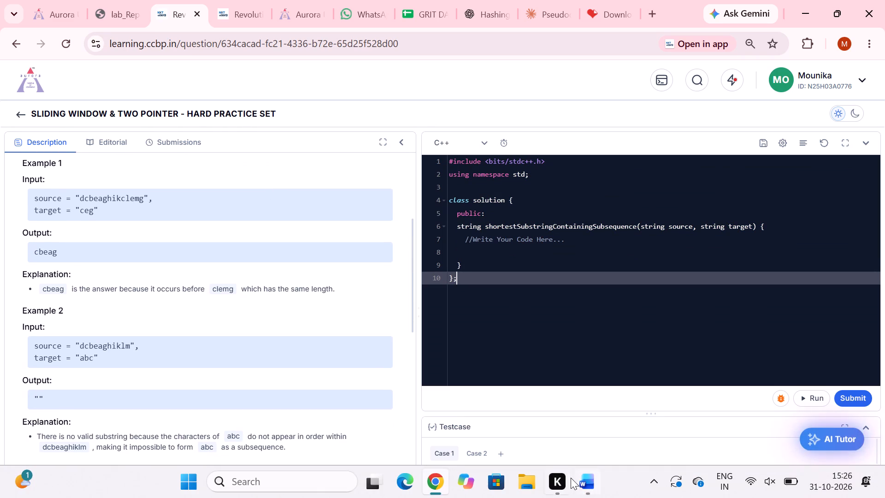
pyautogui.click(581, 477)
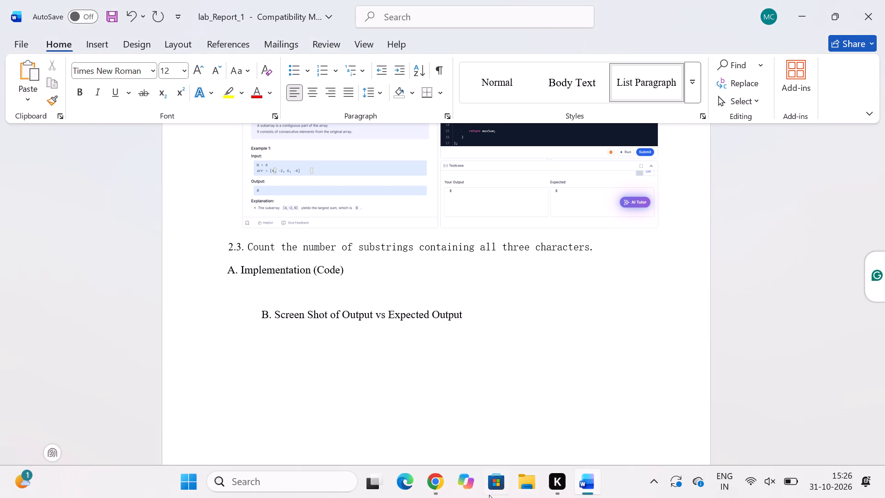
pyautogui.click(438, 484)
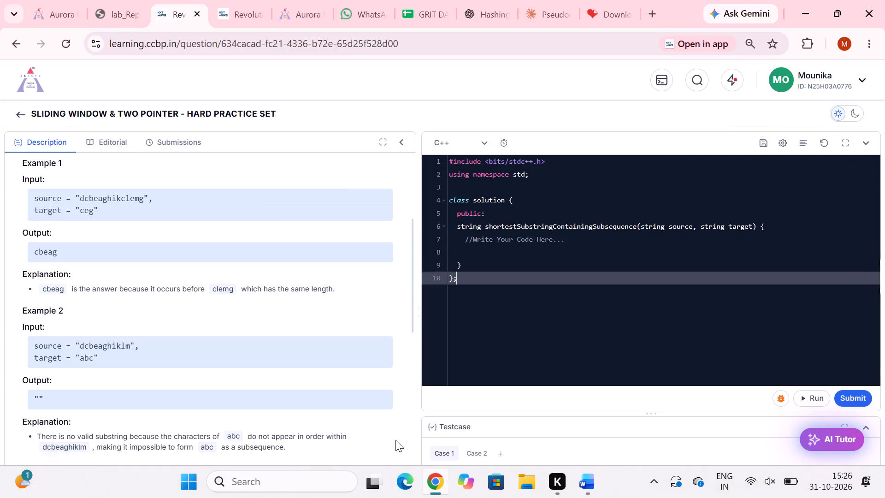
pyautogui.scroll(-5, 227, 332)
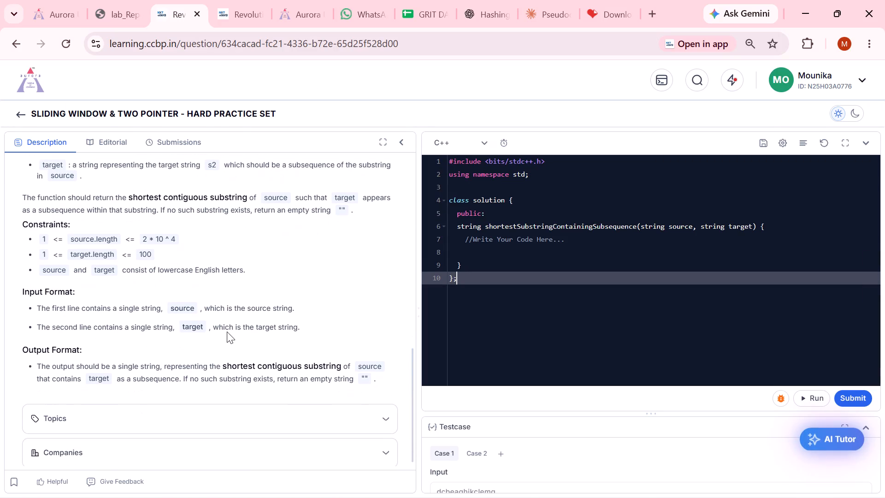
pyautogui.scroll(-1, 227, 332)
pyautogui.scroll(6, 227, 332)
pyautogui.scroll(-1, 227, 332)
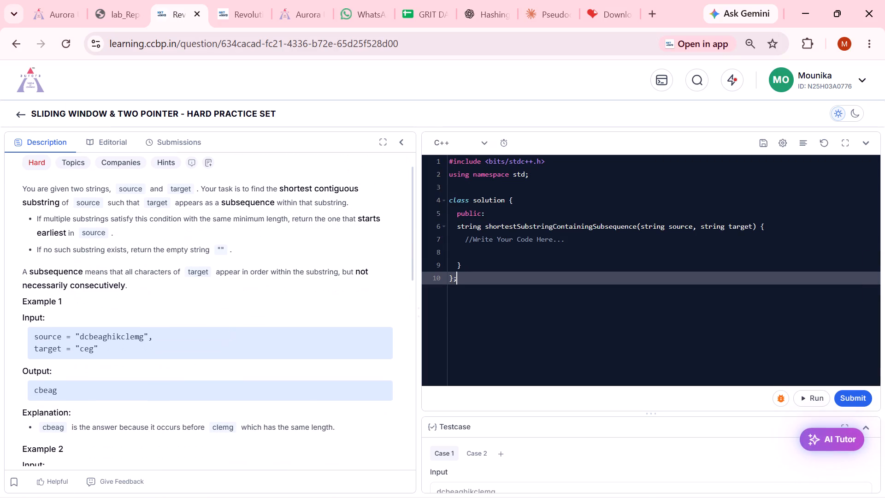
pyautogui.hscroll(3, 227, 332)
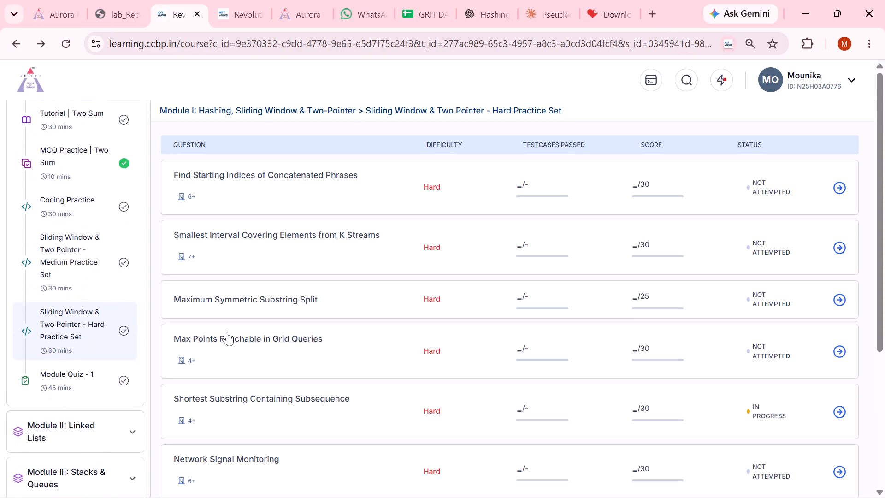
# Read the Maximum Symmetric Substring Split question from the Hard Practice Set, and save the code when leaving.
pyautogui.scroll(-5, 227, 332)
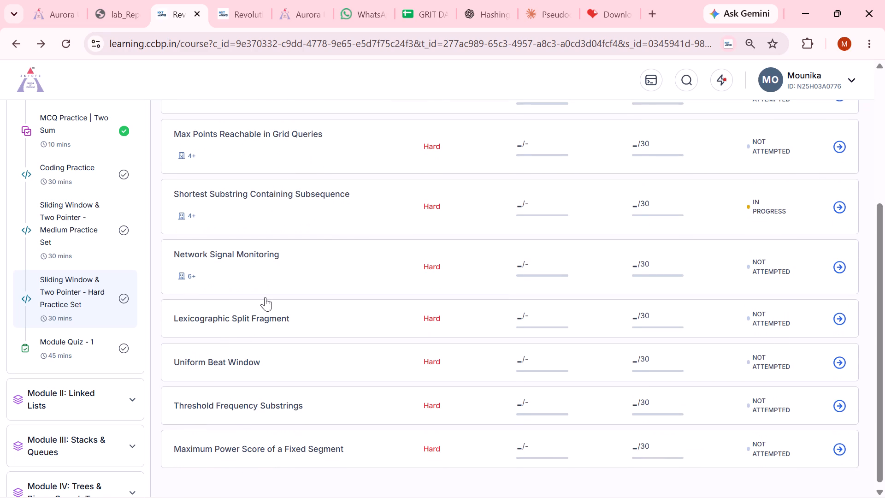
pyautogui.scroll(3, 265, 297)
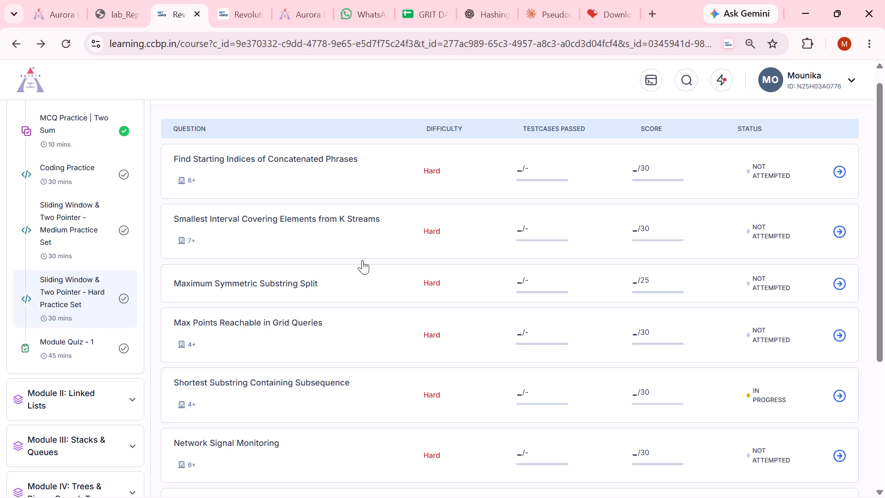
pyautogui.click(347, 302)
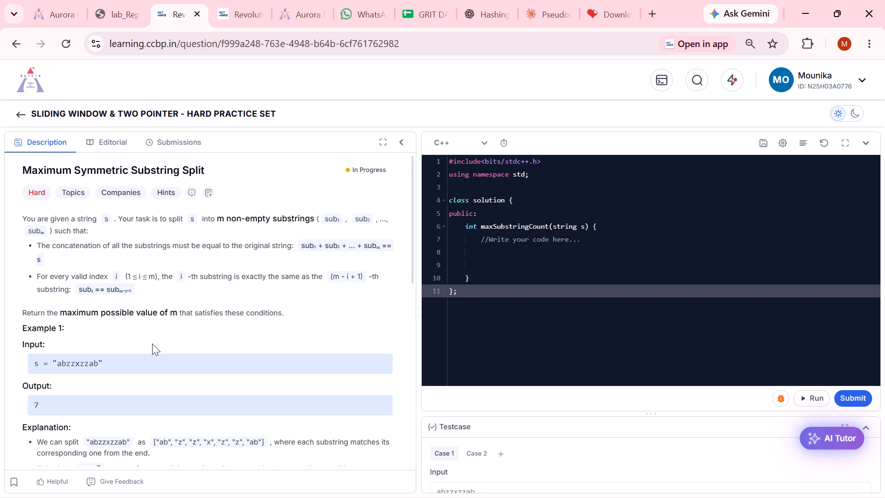
pyautogui.scroll(-1, 152, 344)
pyautogui.scroll(2, 152, 344)
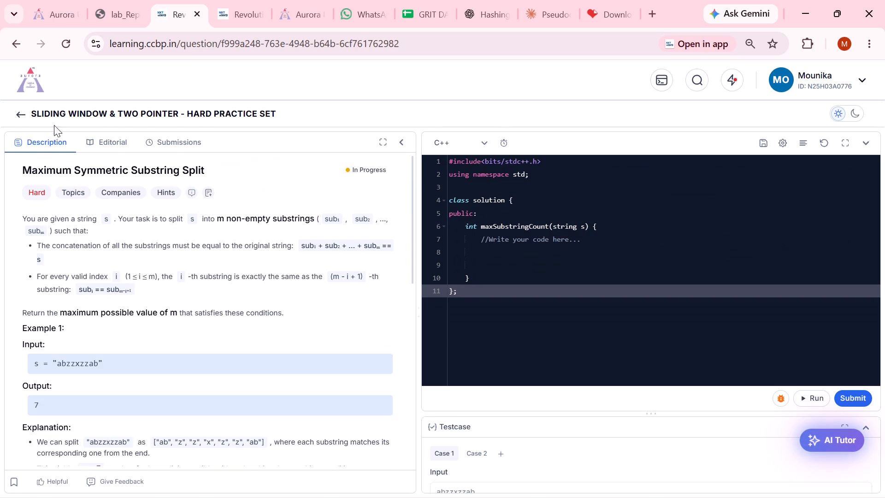
pyautogui.click(26, 114)
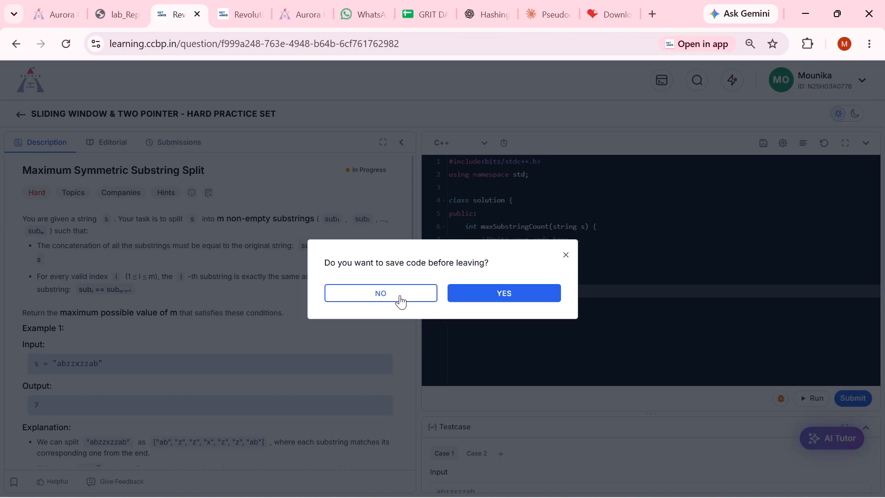
pyautogui.click(496, 290)
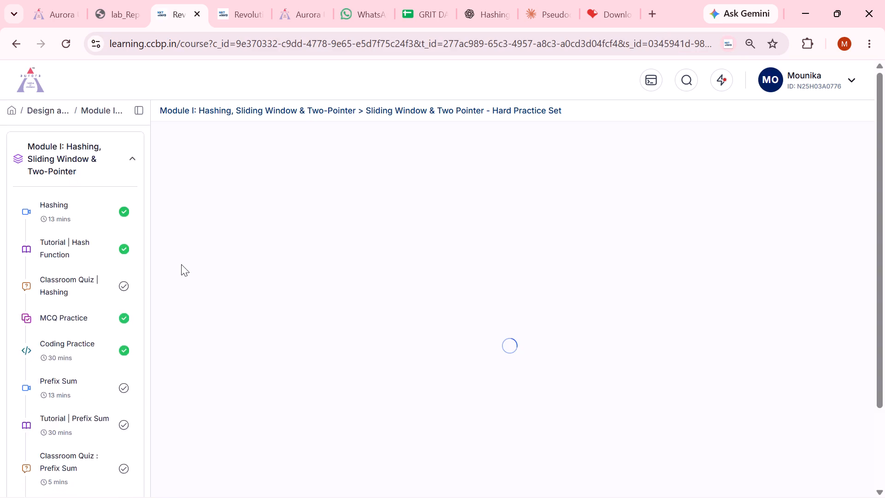
# Return to the Coding Practice set after "MCQ Practice | Two Sum" and look through its questions.
pyautogui.scroll(-1, 118, 289)
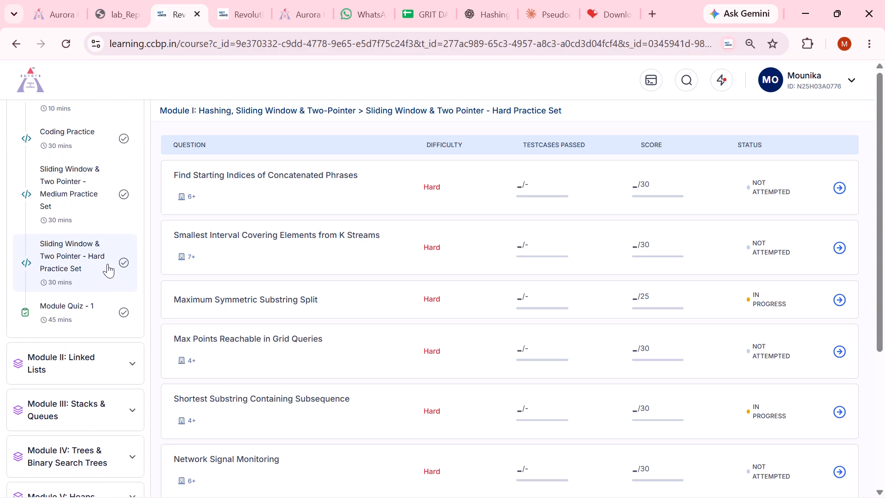
pyautogui.scroll(3, 107, 264)
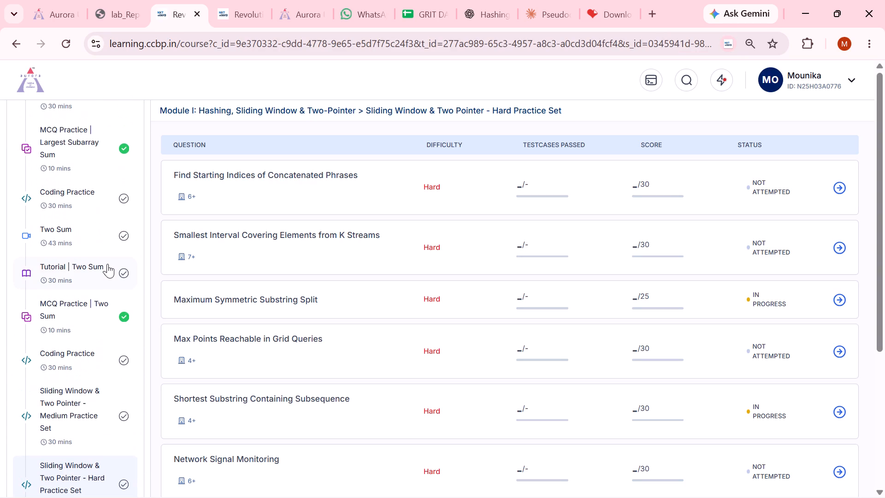
pyautogui.click(106, 261)
pyautogui.click(97, 365)
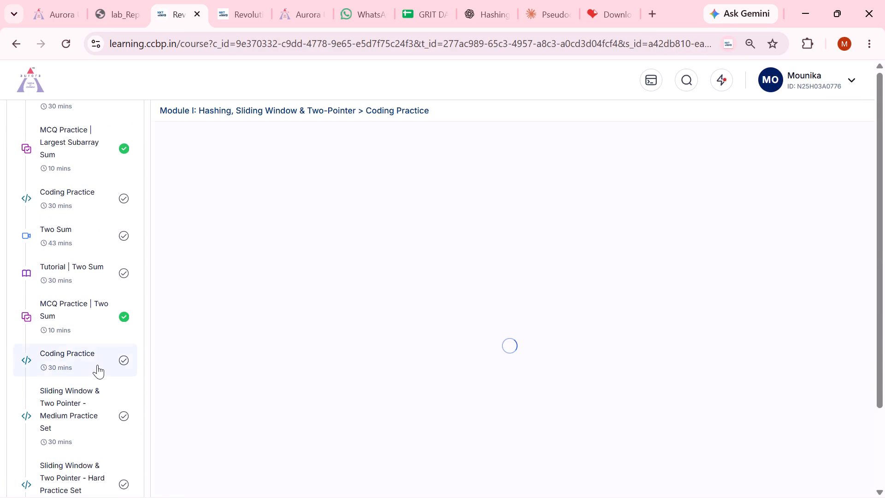
pyautogui.scroll(-3, 256, 368)
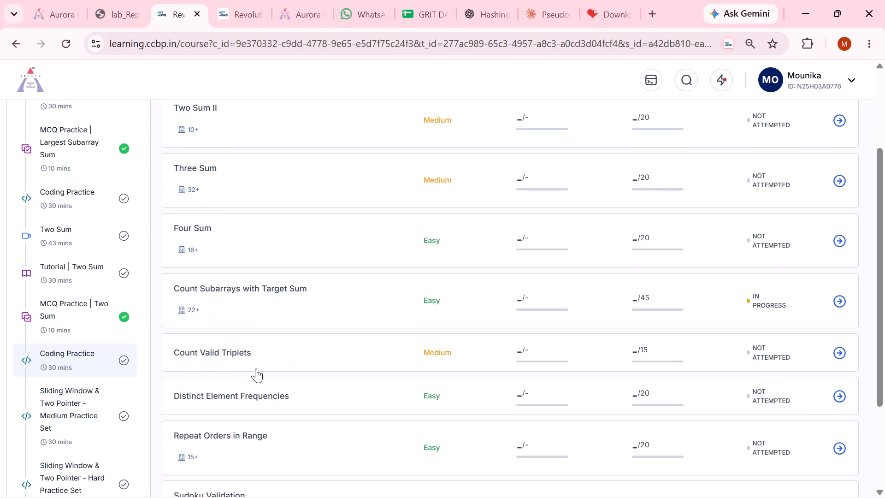
pyautogui.scroll(-1, 288, 300)
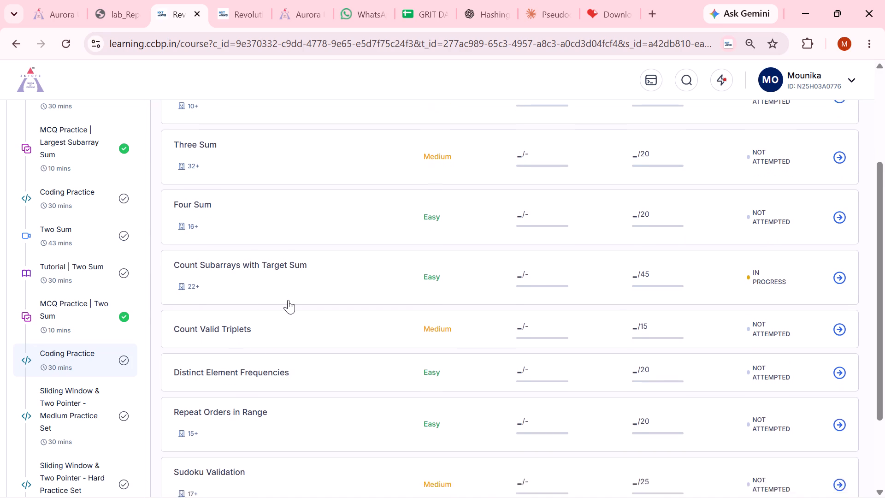
pyautogui.scroll(-1, 288, 300)
pyautogui.scroll(-1, 290, 344)
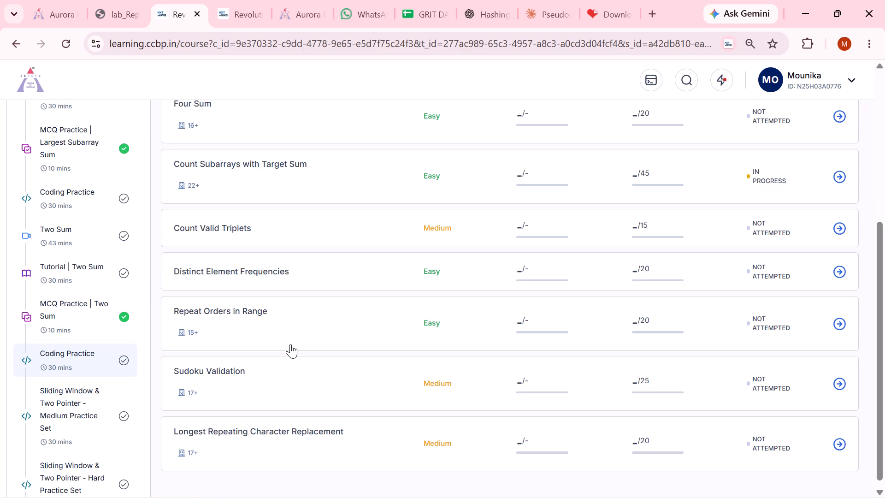
pyautogui.scroll(-1, 290, 344)
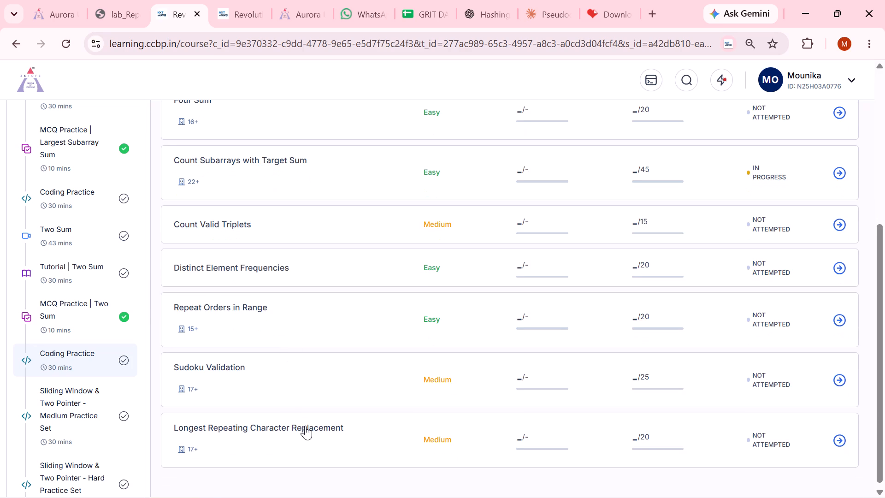
pyautogui.scroll(4, 305, 426)
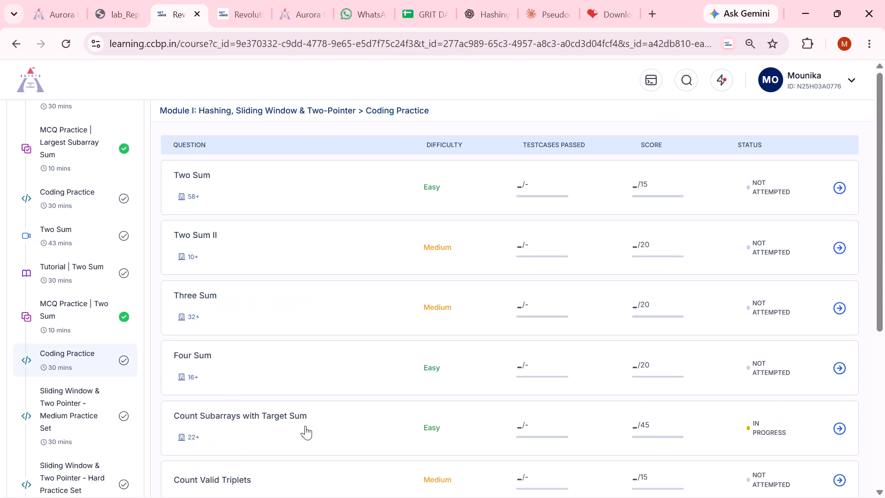
pyautogui.scroll(-1, 305, 426)
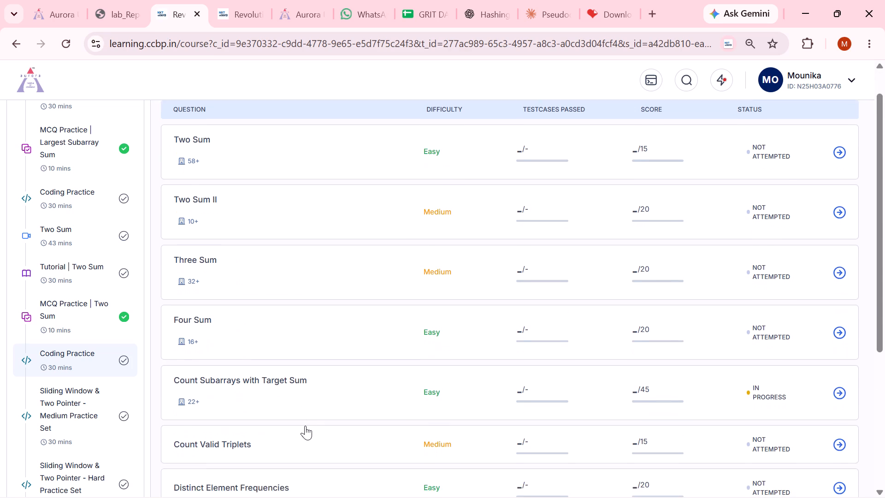
pyautogui.scroll(-2, 305, 426)
pyautogui.scroll(4, 305, 426)
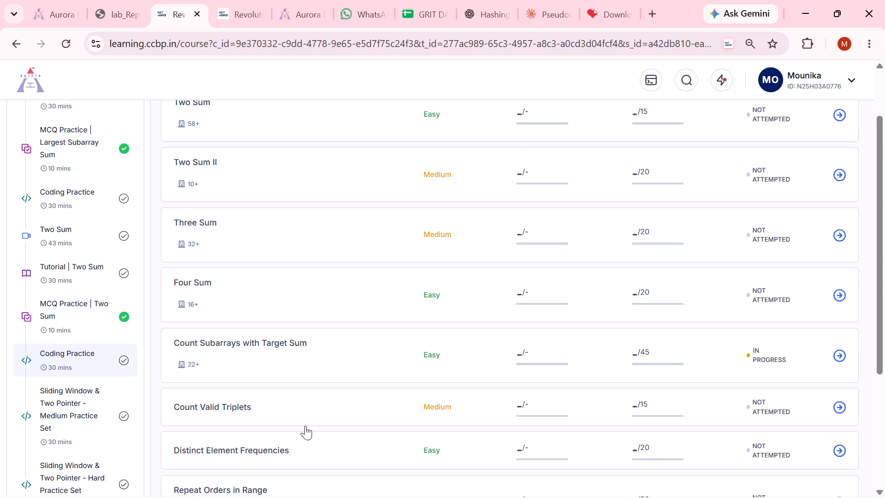
# Open the Two Sum question and ask Gemini for its solution with the prompt "ans".
pyautogui.click(447, 196)
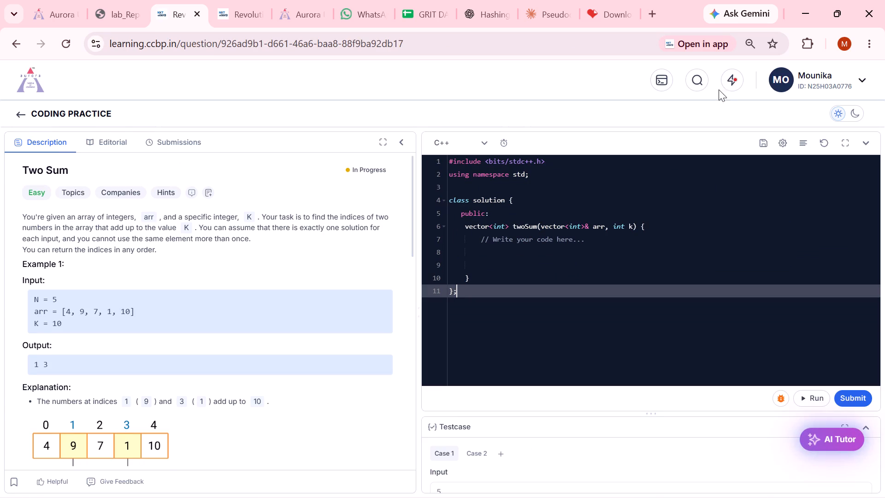
pyautogui.click(738, 1)
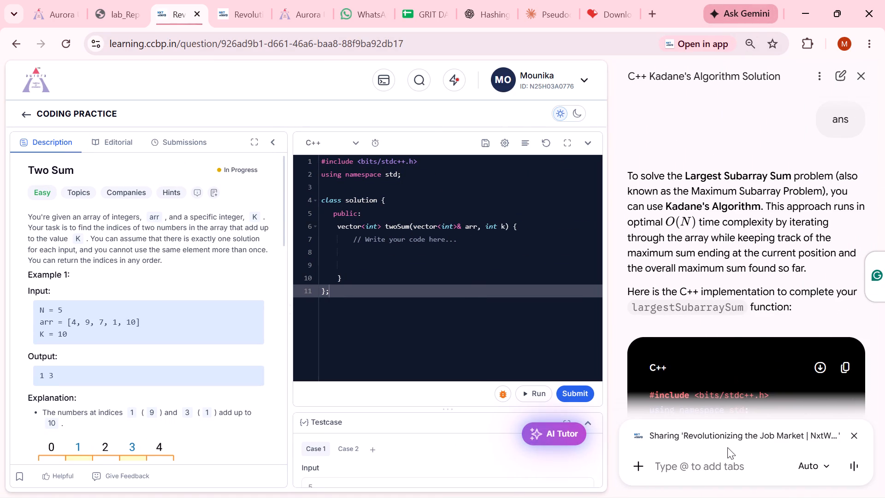
pyautogui.write('ans')
pyautogui.press('Return')
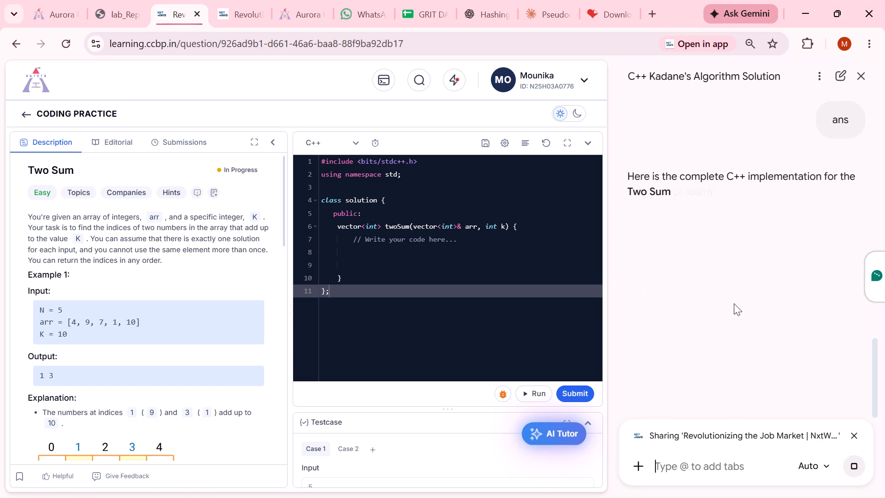
# Replace the Two Sum starter code with the C++ solution copied from Gemini's answer.
pyautogui.click(847, 250)
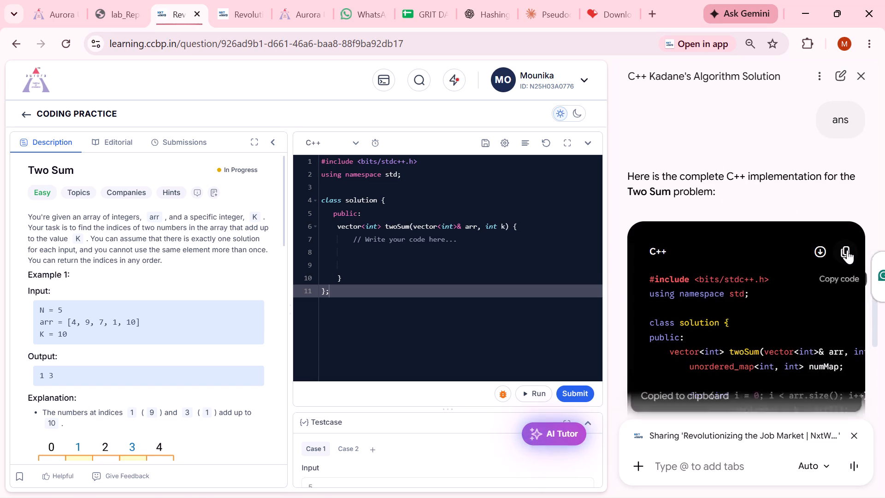
pyautogui.click(534, 295)
pyautogui.hotkey('ctrl', 'a')
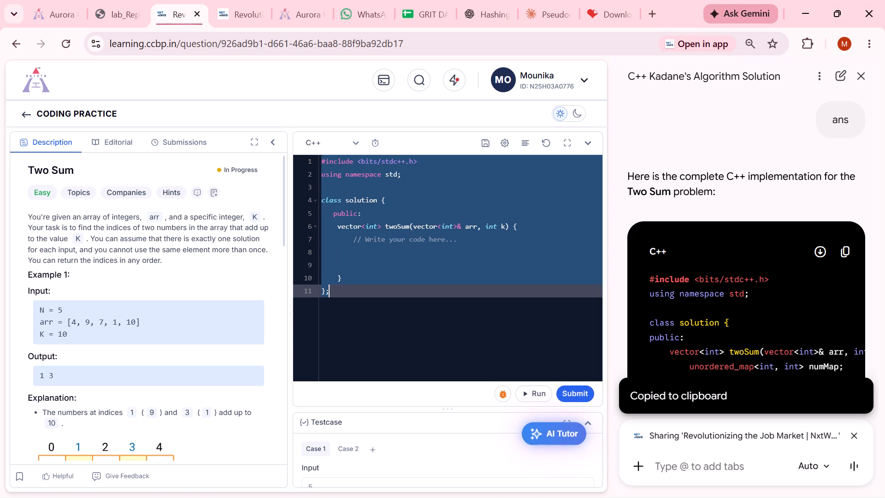
pyautogui.hotkey('ctrl', 'v')
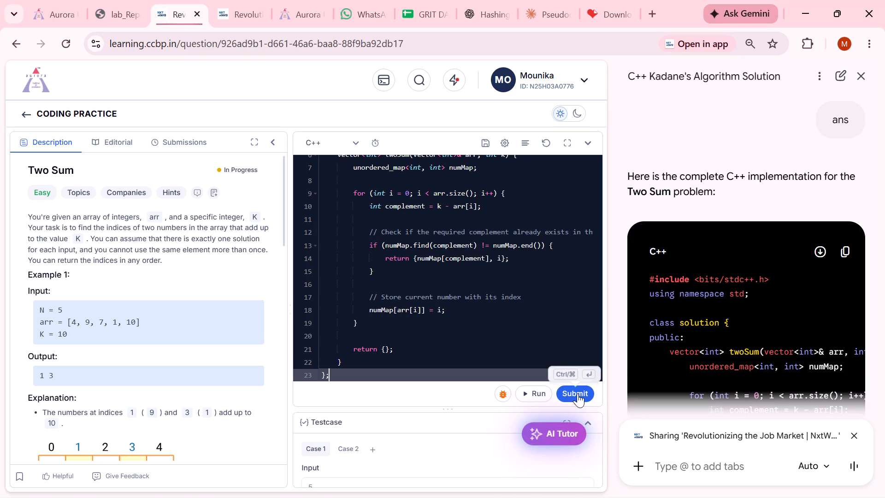
# Submit and run the Two Sum solution, and save the code when leaving the question.
pyautogui.click(578, 393)
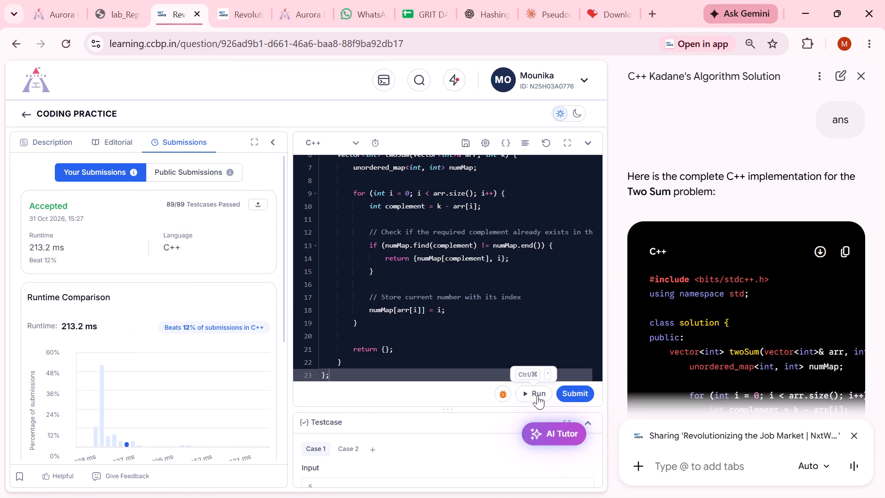
pyautogui.click(537, 396)
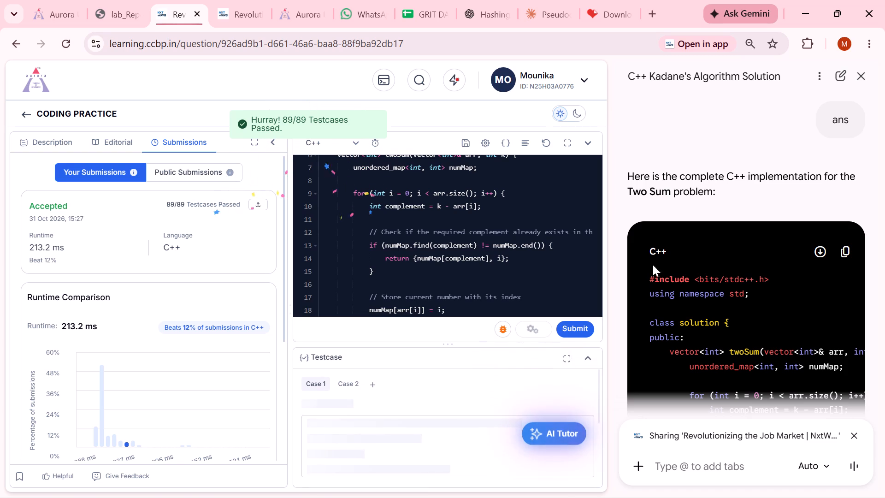
pyautogui.click(34, 115)
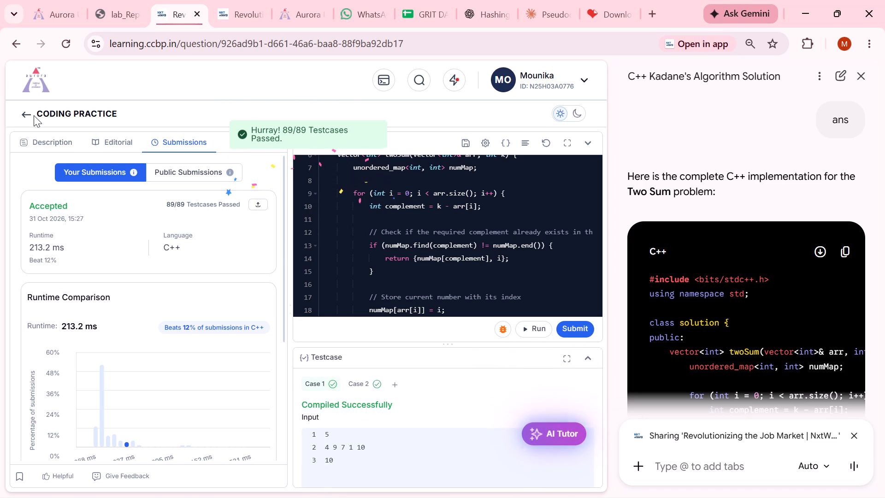
pyautogui.click(24, 114)
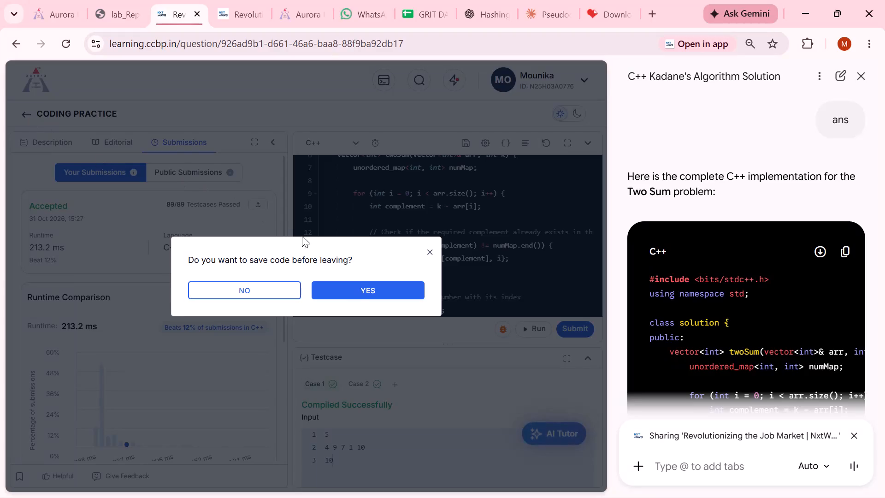
pyautogui.click(359, 285)
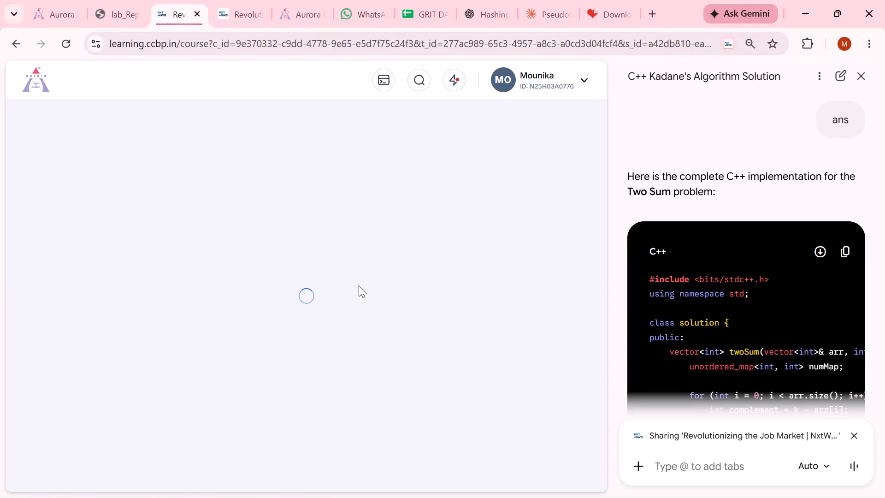
# Open the Two Sum II question and ask Gemini for its solution with the prompt "ans".
pyautogui.click(358, 240)
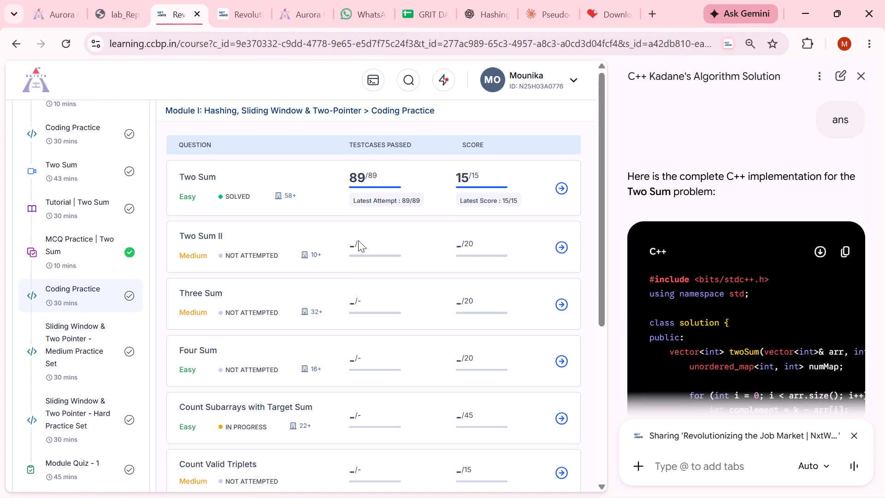
pyautogui.click(679, 465)
pyautogui.write('ans')
pyautogui.press('Return')
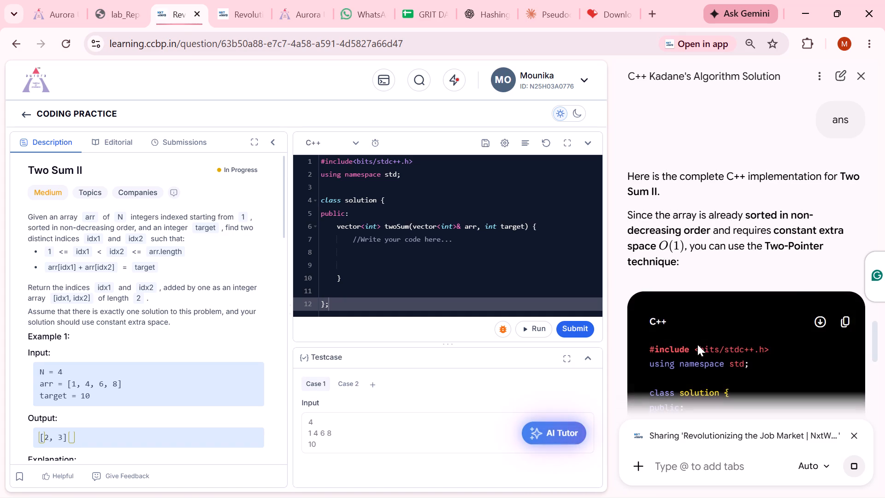
# Replace the Two Sum II starter code with the C++ solution copied from Gemini's answer.
pyautogui.click(846, 318)
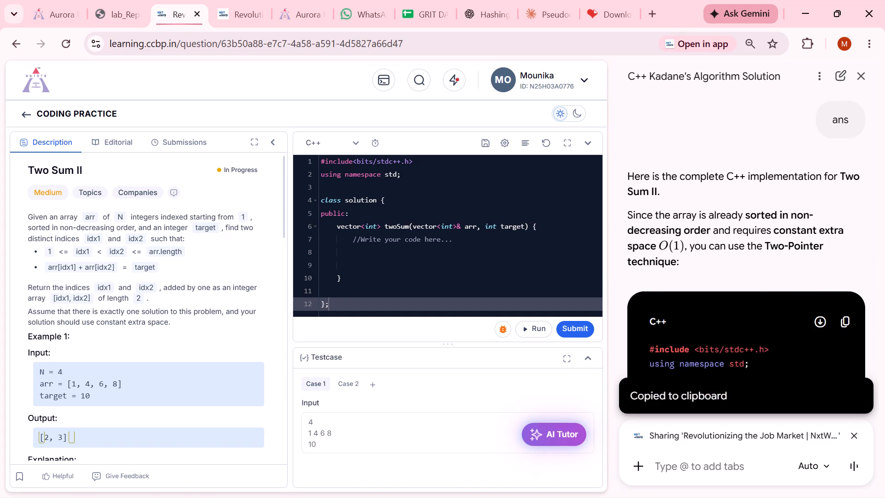
pyautogui.click(485, 271)
pyautogui.hotkey('ctrl', 'a')
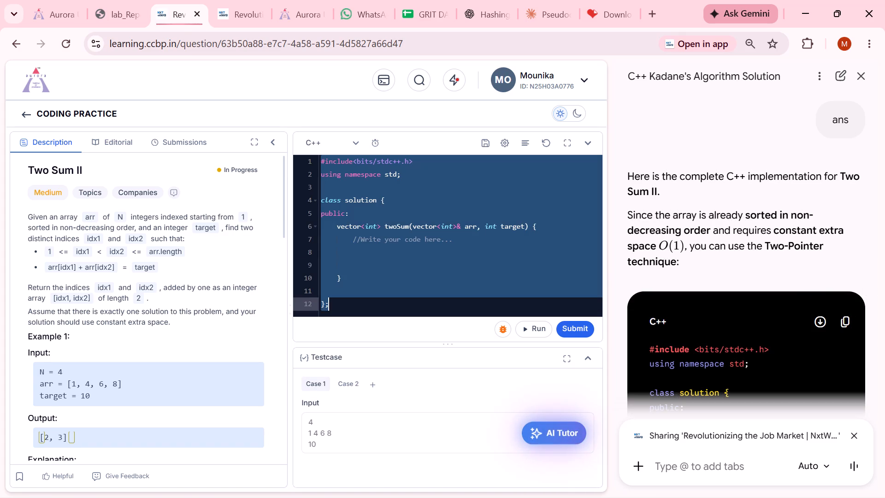
pyautogui.hotkey('ctrl', 'v')
# Run and submit the Two Sum II solution, and save the code when leaving the question.
pyautogui.click(538, 327)
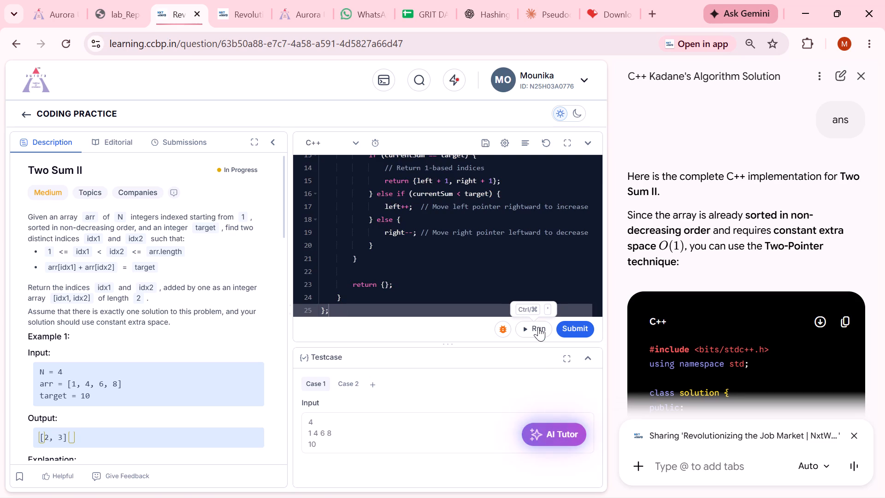
pyautogui.click(538, 327)
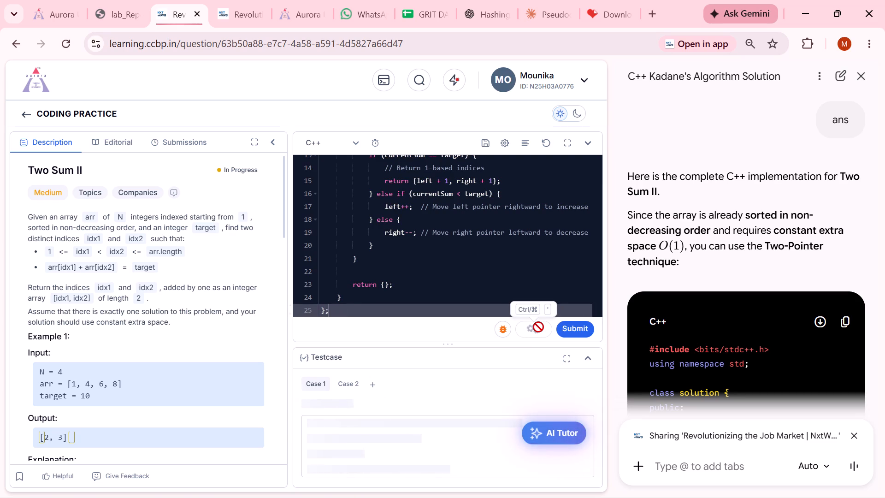
pyautogui.click(568, 332)
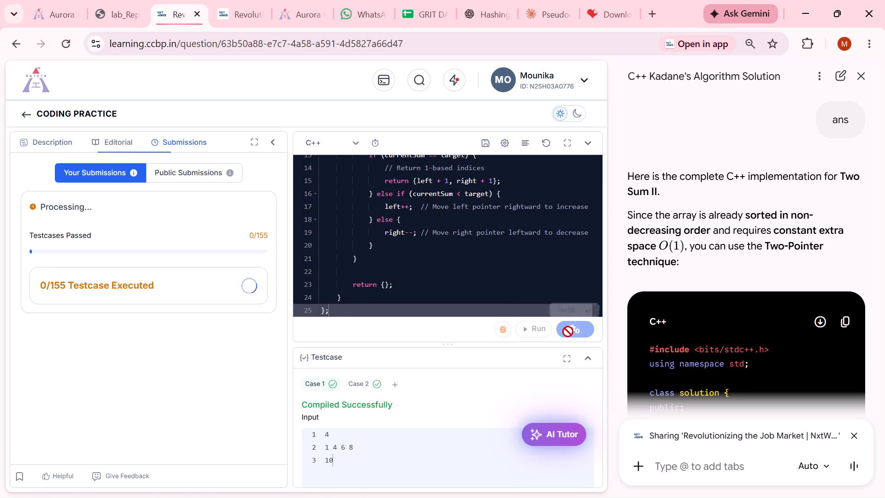
pyautogui.click(18, 113)
pyautogui.click(23, 113)
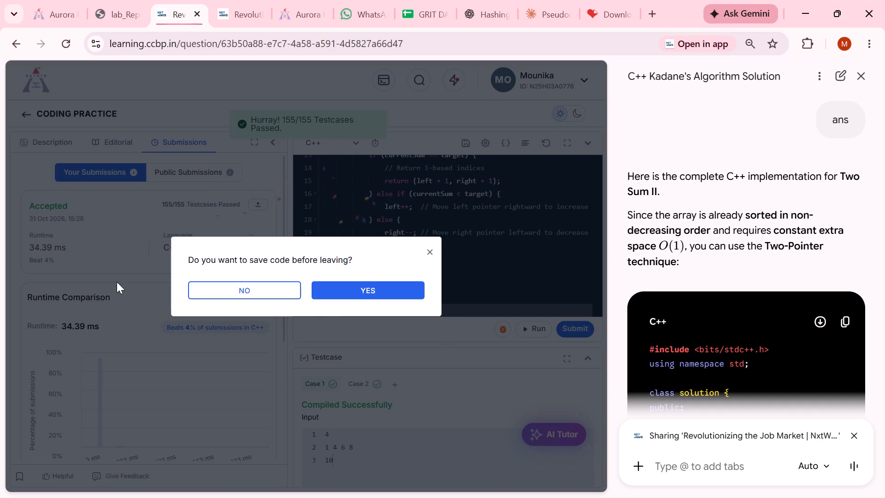
pyautogui.click(337, 295)
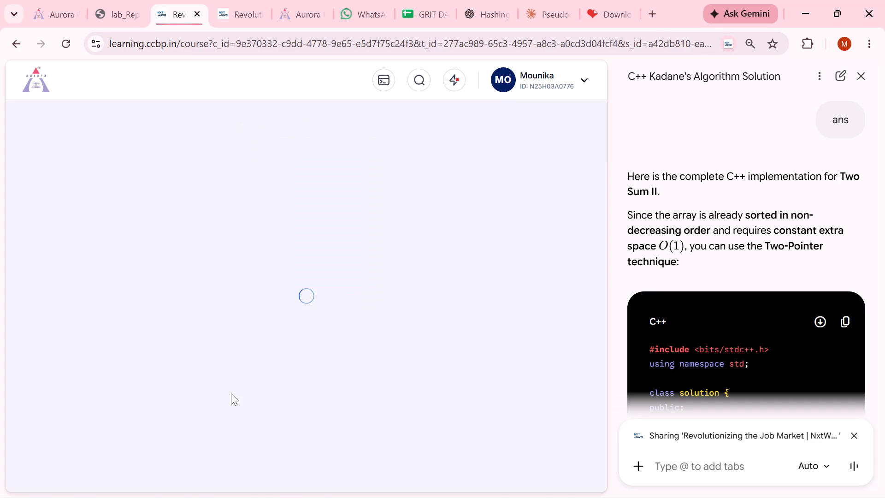
# Close the Gemini chat, look through the remaining Coding Practice questions and open Longest Repeating Character Replacement to read it.
pyautogui.scroll(-1, 46, 381)
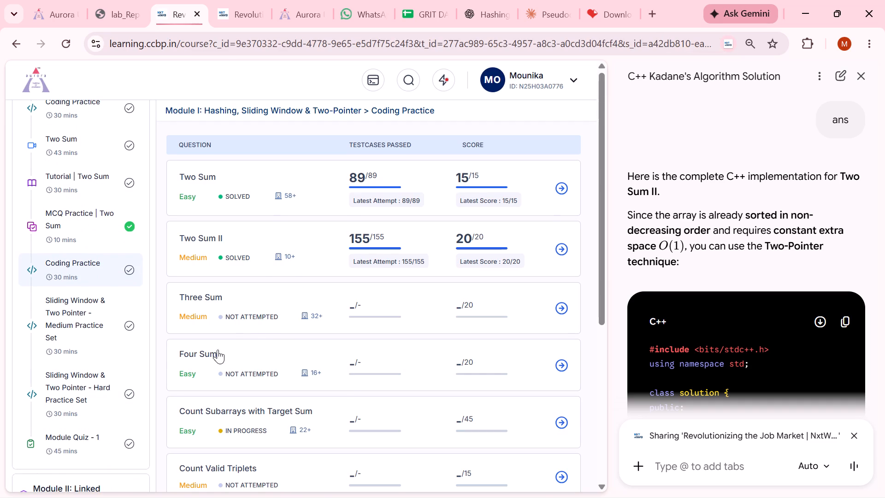
pyautogui.scroll(-1, 205, 366)
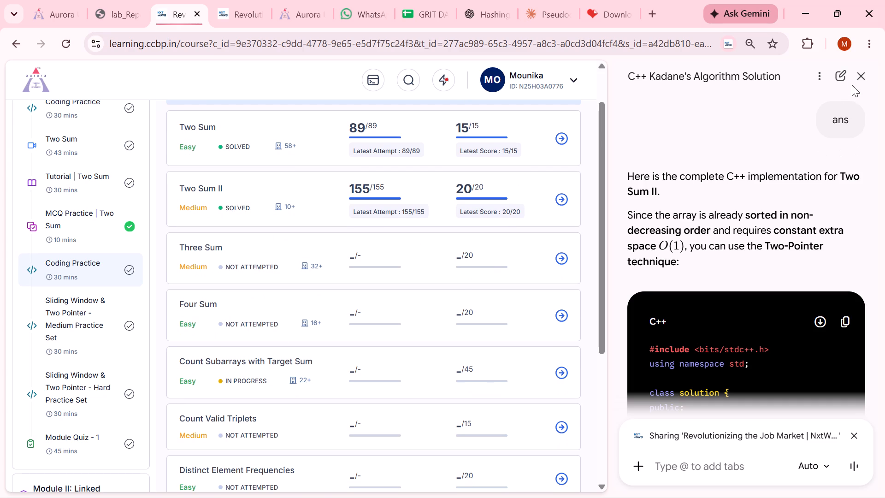
pyautogui.click(856, 78)
pyautogui.scroll(-1, 411, 415)
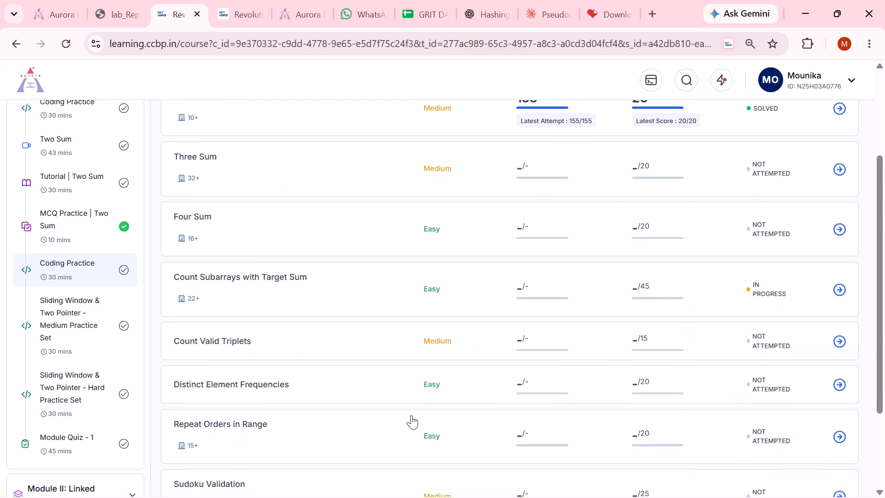
pyautogui.scroll(-1, 411, 415)
pyautogui.scroll(-1, 277, 393)
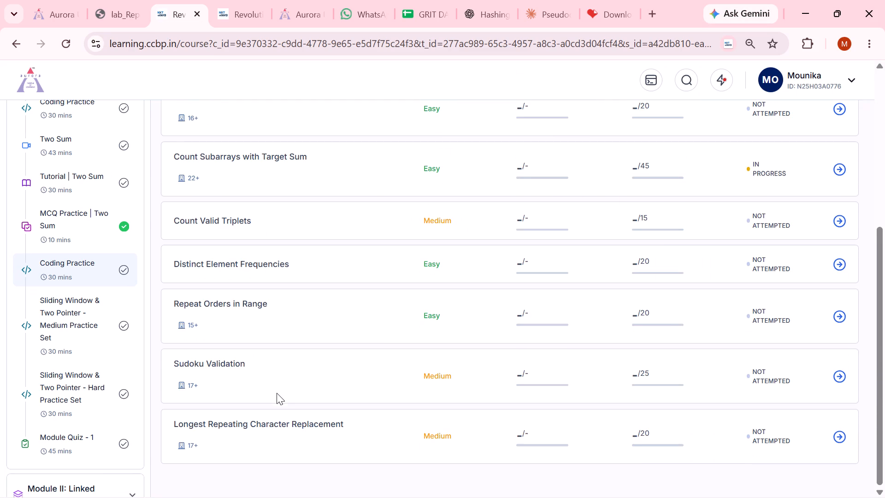
pyautogui.scroll(-1, 277, 393)
pyautogui.click(290, 415)
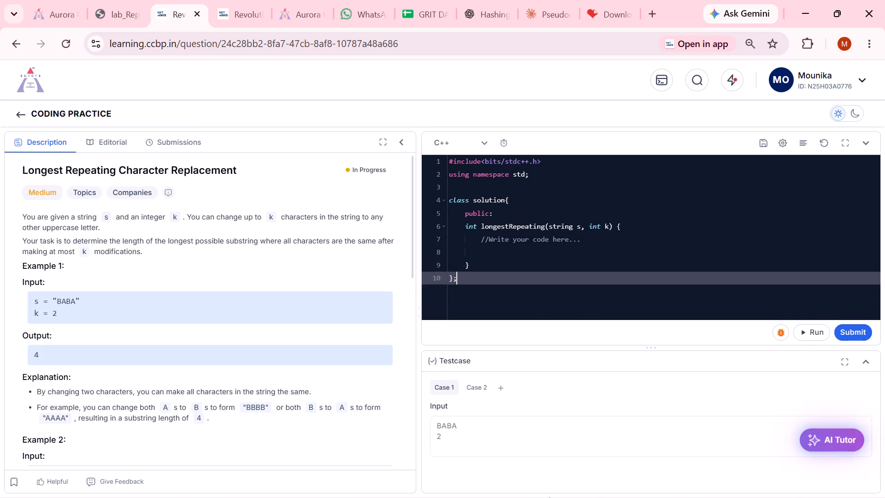
# Switch to the Word lab report to check the wording of experiment 2.3, and return to Chrome.
pyautogui.click(586, 483)
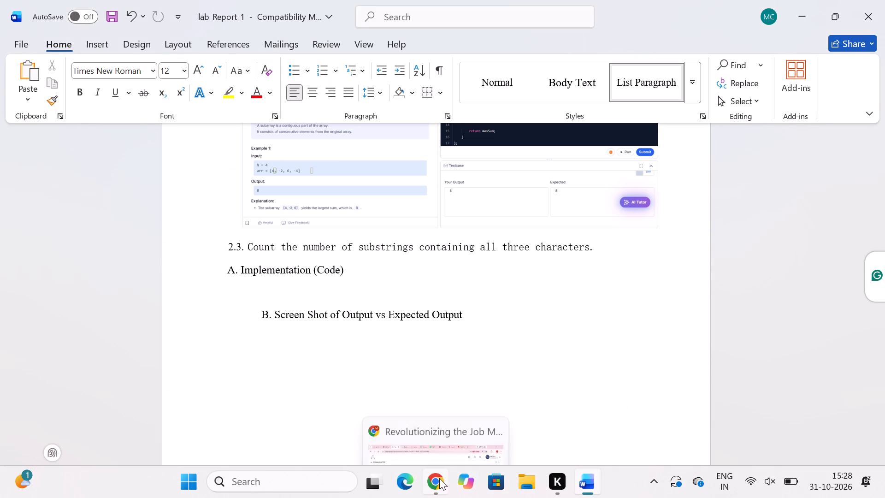
pyautogui.click(439, 478)
# Go back to the Coding Practice set and look through its questions for one matching experiment 2.3.
pyautogui.click(20, 115)
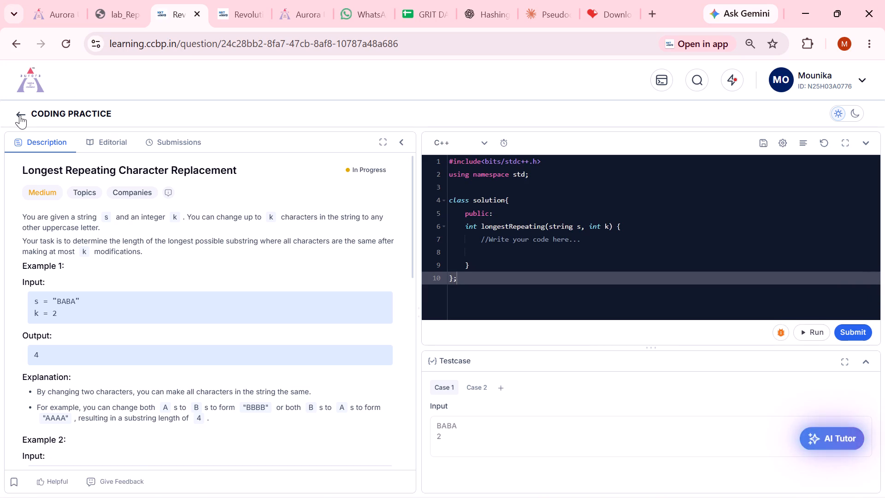
pyautogui.scroll(-1, 253, 448)
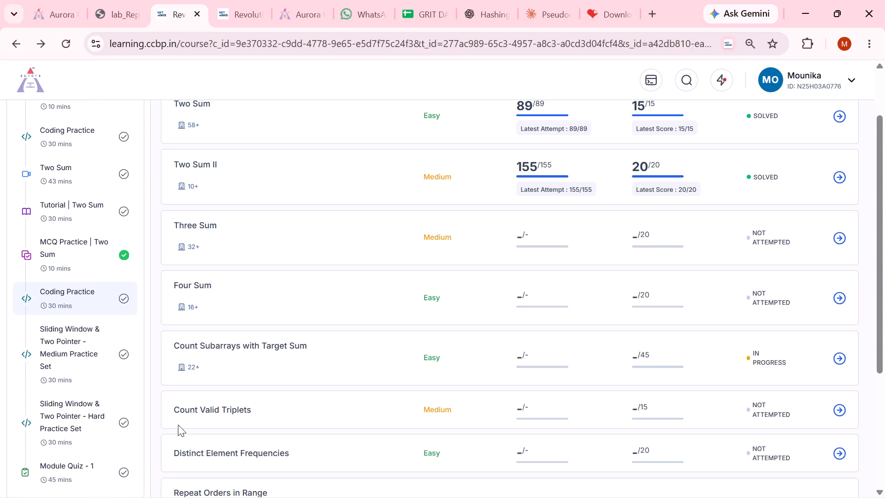
pyautogui.scroll(-1, 156, 407)
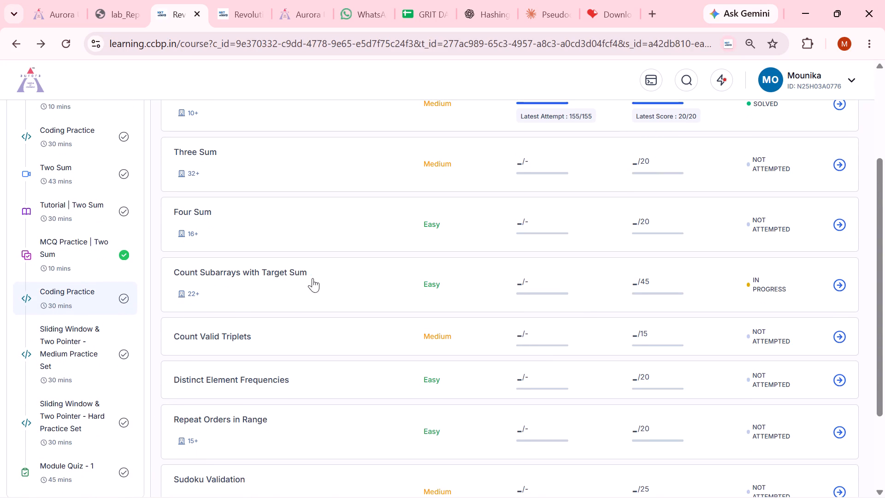
pyautogui.scroll(-4, 249, 372)
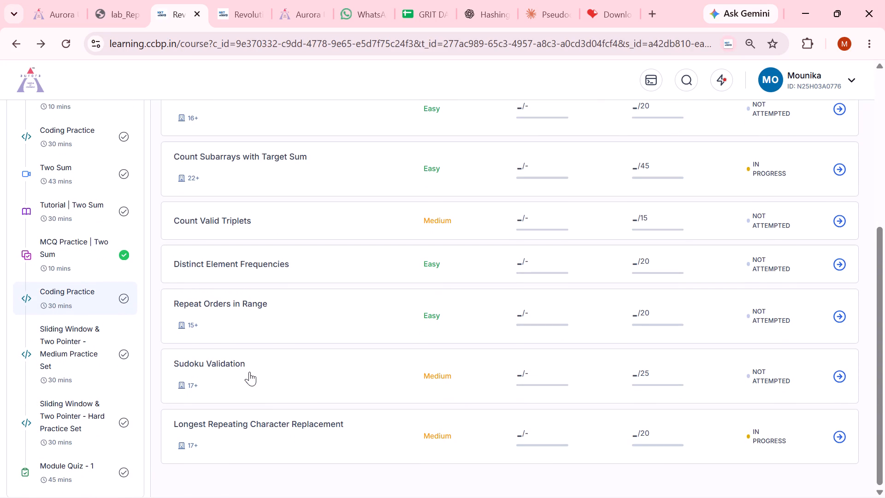
pyautogui.scroll(5, 249, 372)
pyautogui.scroll(-5, 249, 372)
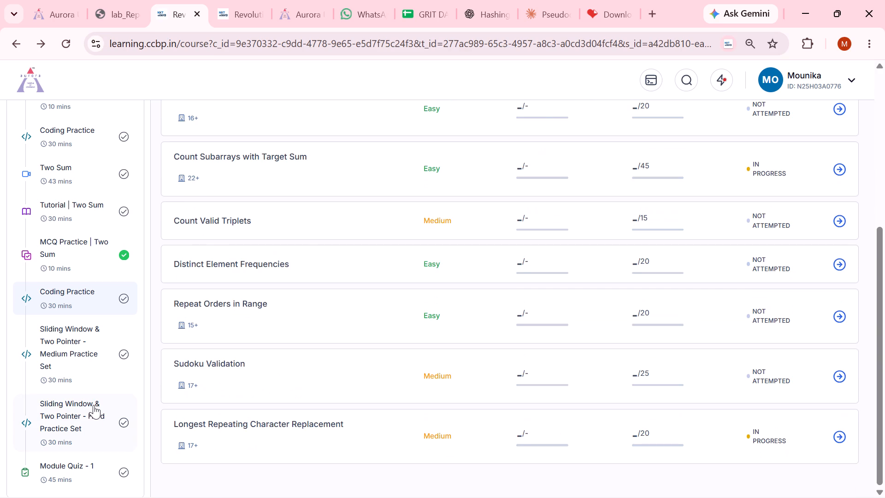
# Open the Sliding Window & Two Pointer - Hard Practice Set and examine its questions for experiment 2.3's problem.
pyautogui.click(94, 405)
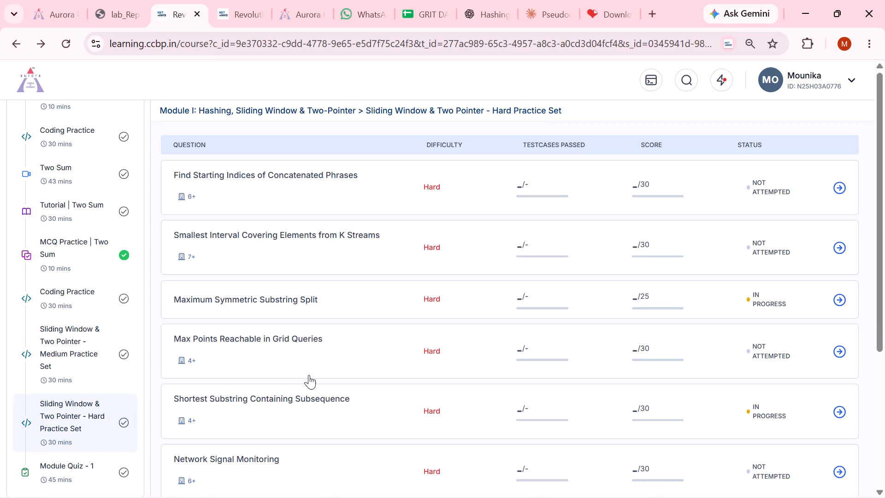
pyautogui.scroll(-1, 309, 375)
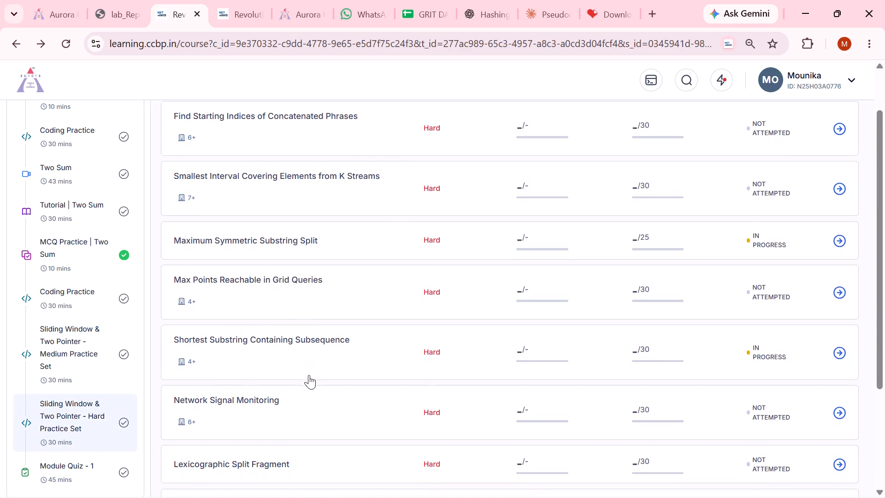
pyautogui.scroll(-4, 309, 375)
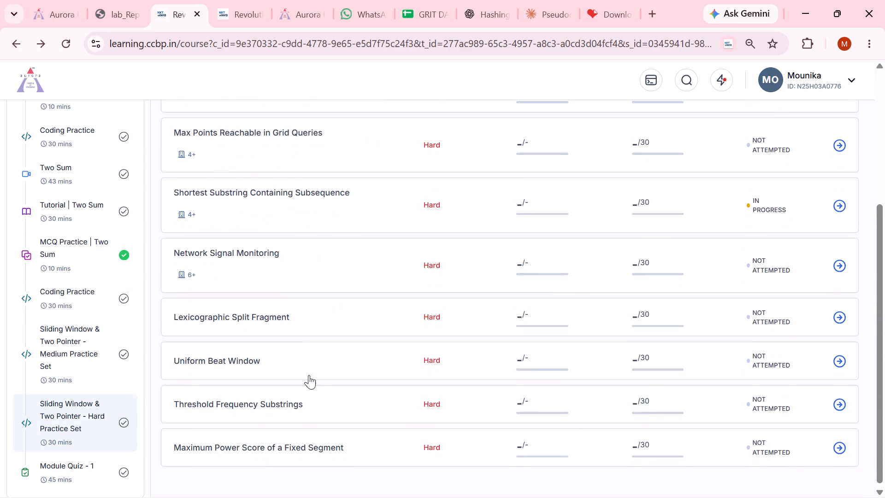
pyautogui.scroll(-2, 309, 375)
pyautogui.scroll(1, 309, 375)
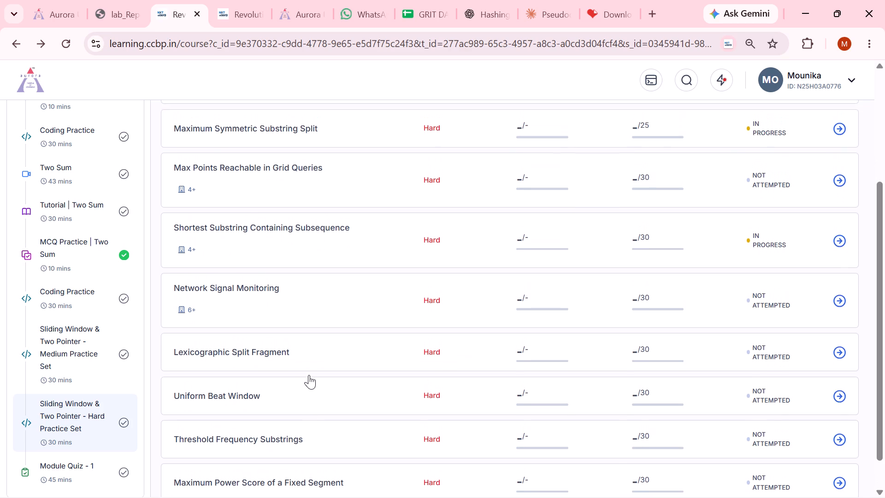
pyautogui.scroll(3, 309, 375)
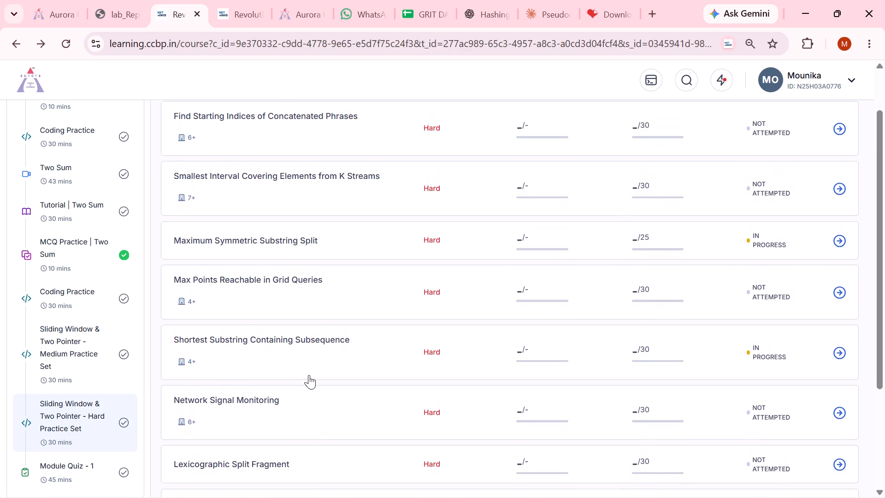
pyautogui.scroll(3, 309, 375)
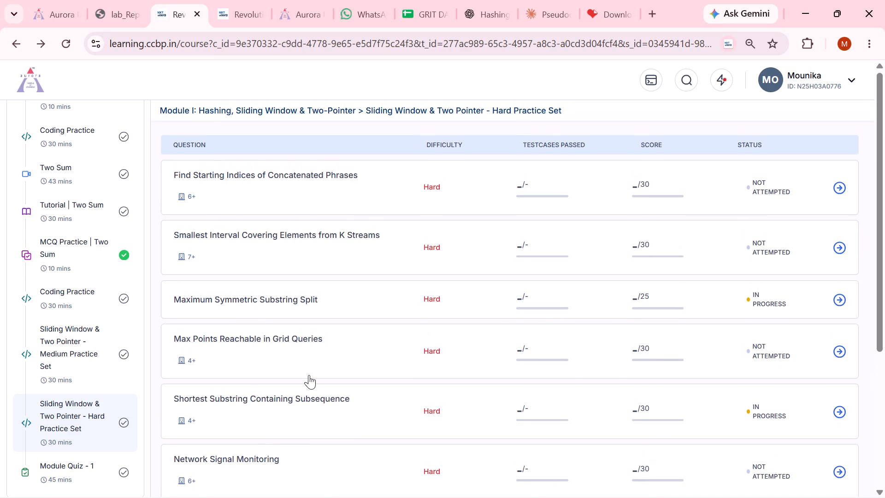
# Open the Sliding Window & Two Pointer - Medium Practice Set and examine its list of questions.
pyautogui.scroll(-1, 98, 445)
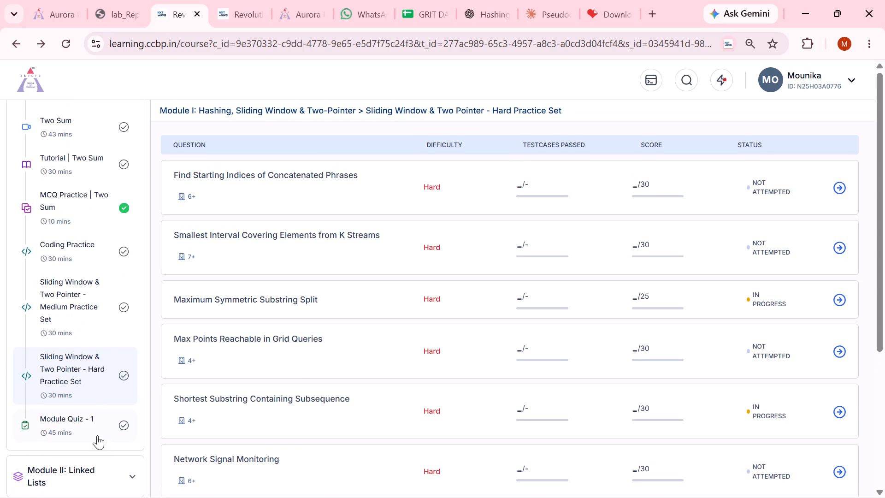
pyautogui.click(110, 308)
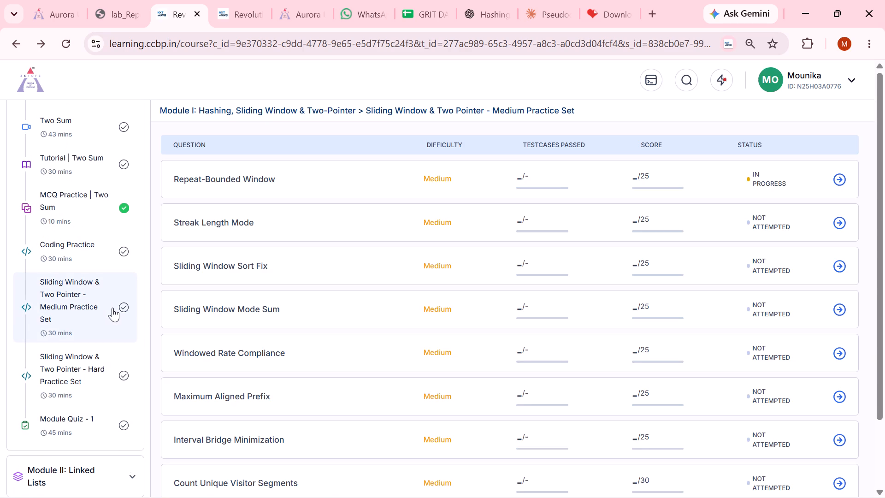
pyautogui.scroll(-2, 250, 357)
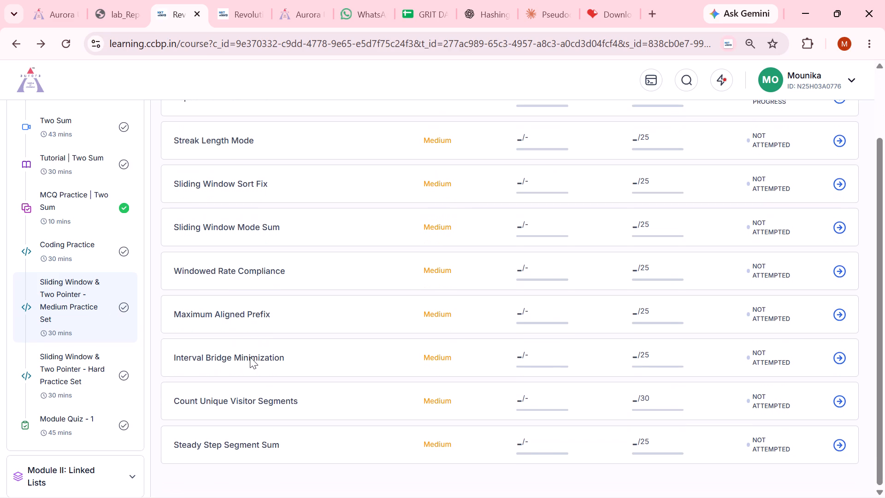
pyautogui.scroll(-2, 250, 357)
pyautogui.scroll(1, 250, 357)
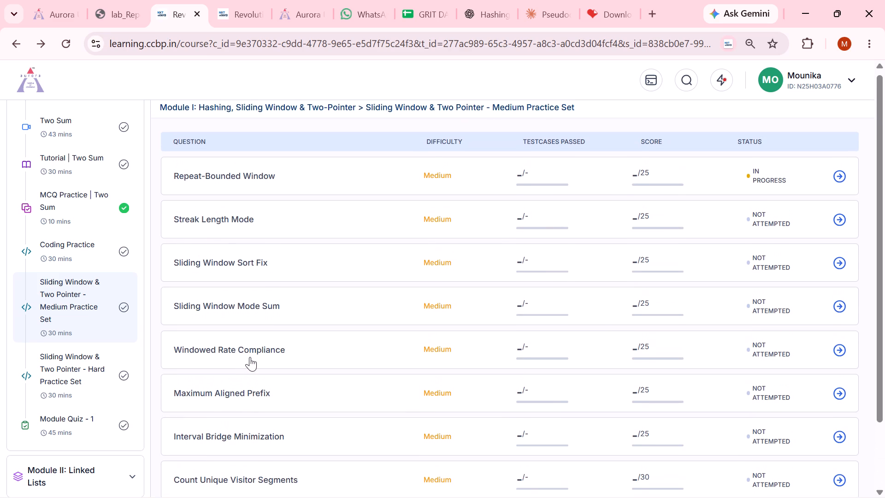
pyautogui.scroll(3, 250, 357)
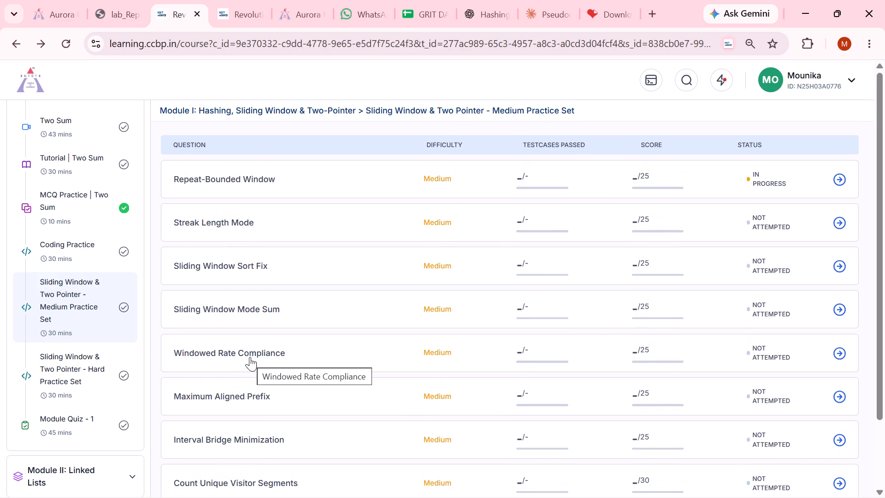
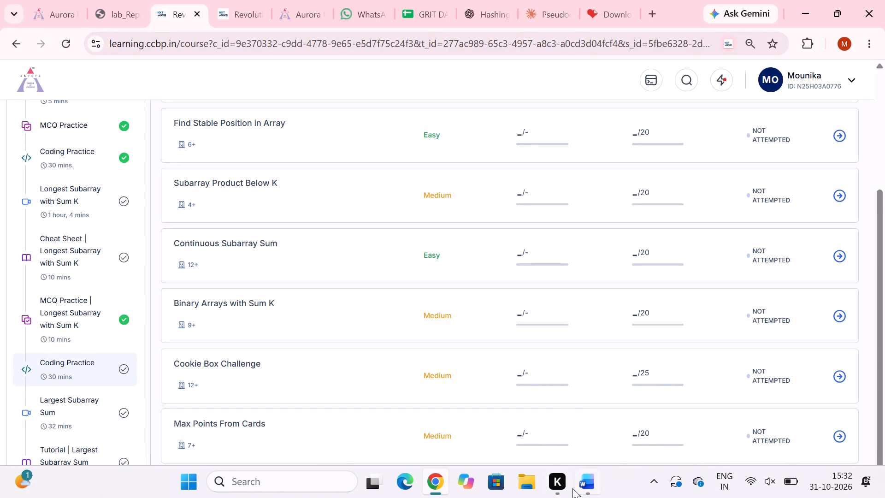
# Compare experiment 2.3's question in the Word lab report with the open Coding Practice's question list in Chrome.
pyautogui.click(611, 472)
pyautogui.click(577, 487)
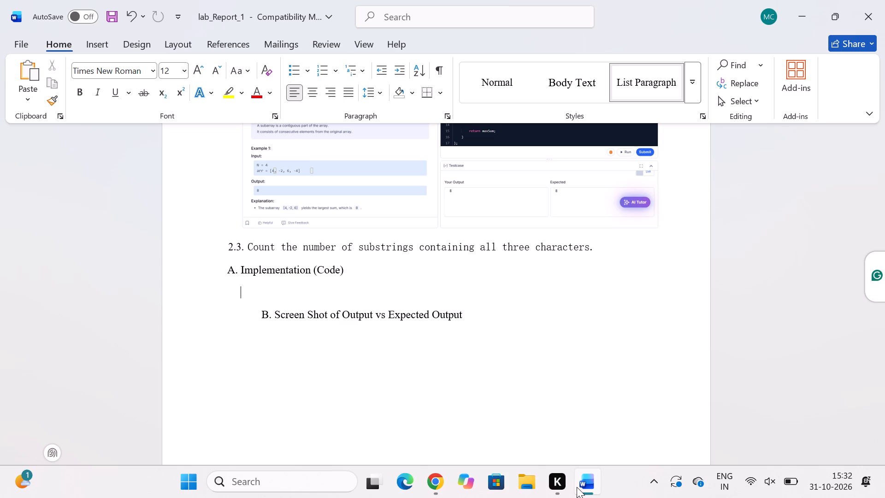
pyautogui.scroll(-1, 577, 487)
pyautogui.click(442, 479)
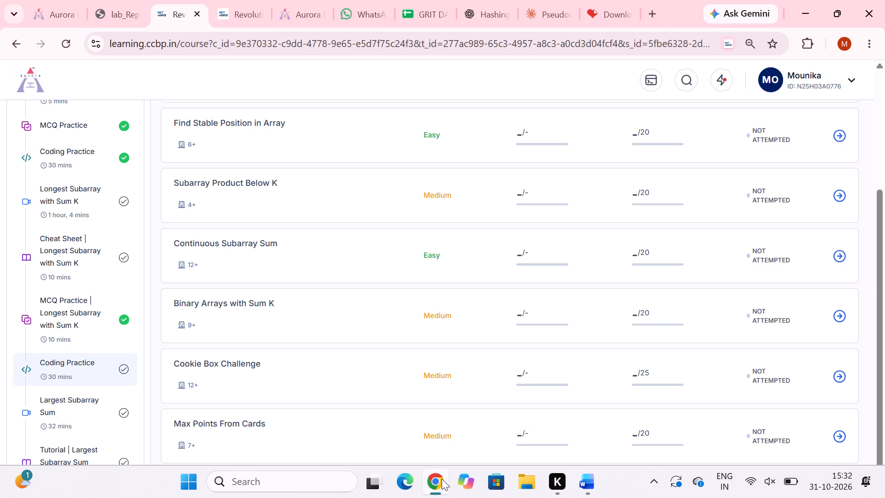
pyautogui.scroll(-3, 442, 479)
pyautogui.scroll(4, 442, 479)
pyautogui.scroll(2, 264, 296)
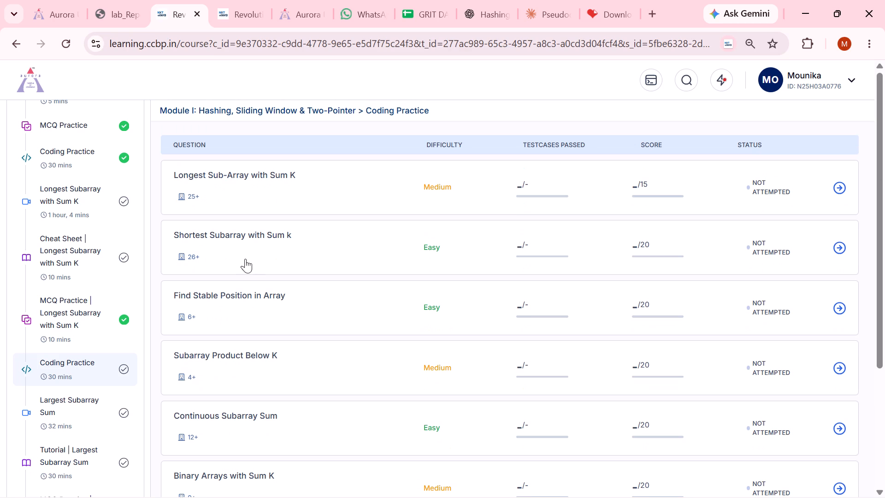
pyautogui.click(581, 488)
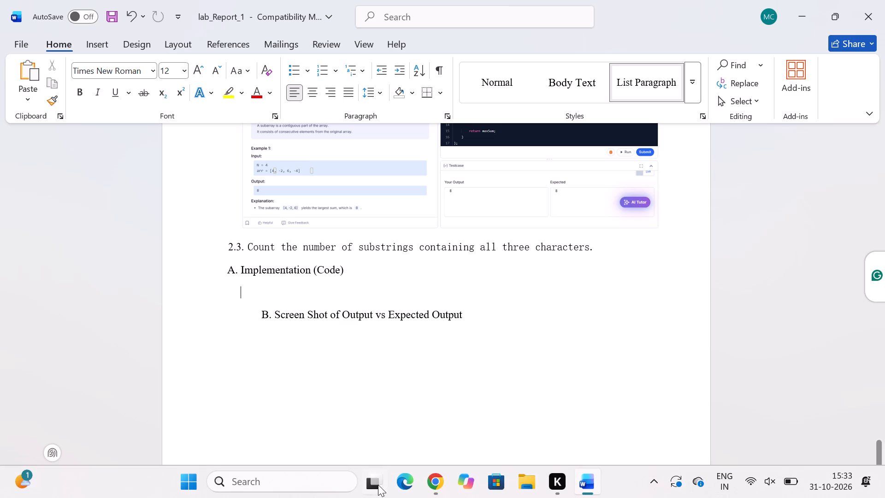
pyautogui.click(431, 481)
pyautogui.scroll(-4, 198, 385)
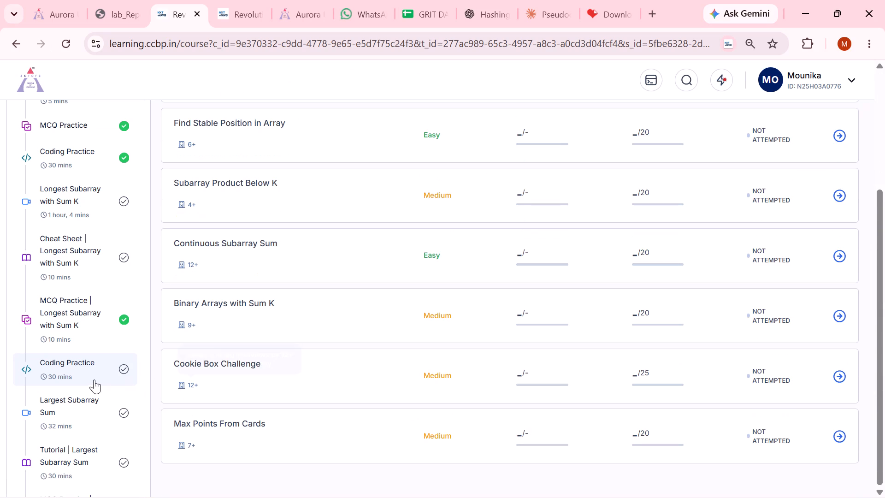
# Open the Coding Practice that follows the Two Sum MCQ practice and look through its question list.
pyautogui.scroll(-1, 89, 336)
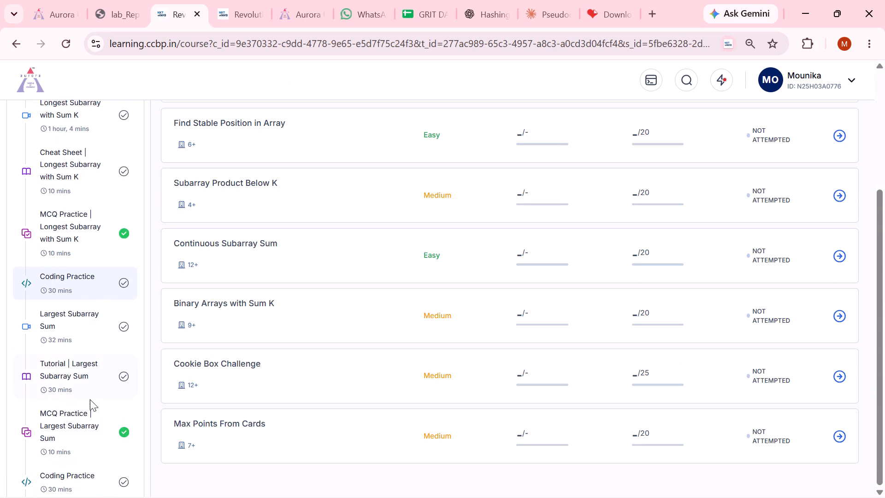
pyautogui.scroll(-1, 82, 427)
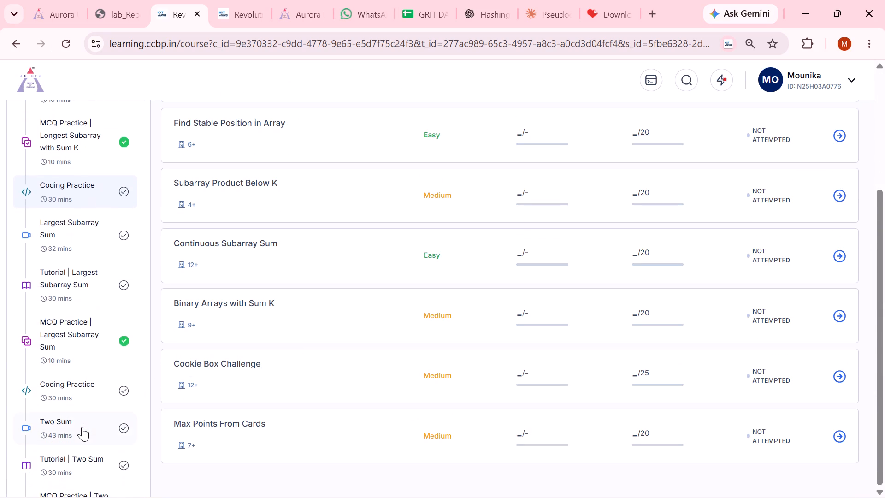
pyautogui.scroll(-2, 82, 427)
pyautogui.click(83, 403)
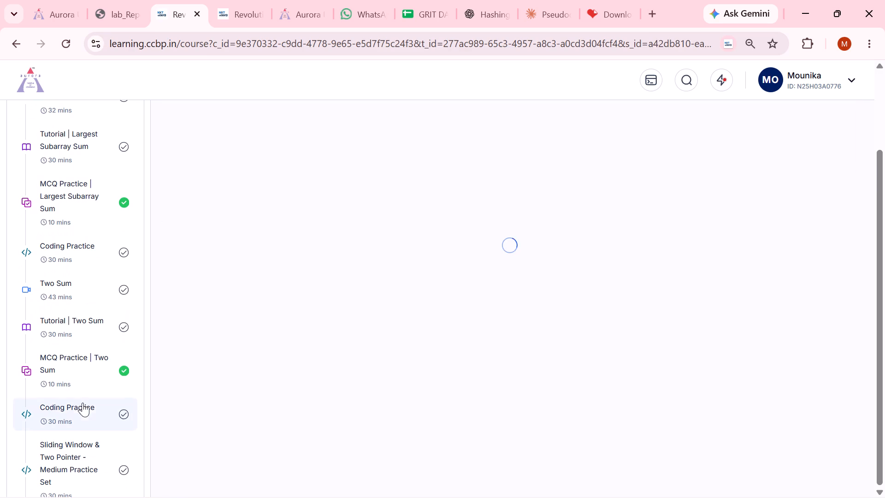
pyautogui.scroll(1, 301, 402)
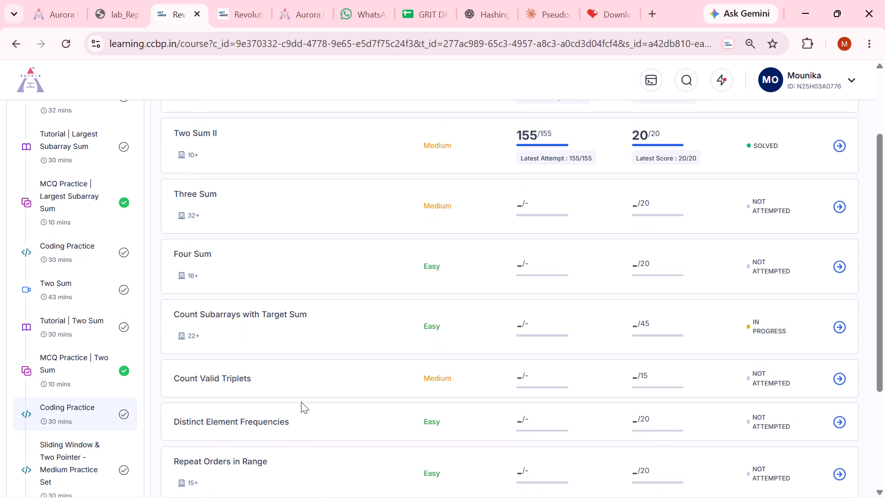
pyautogui.scroll(-2, 301, 402)
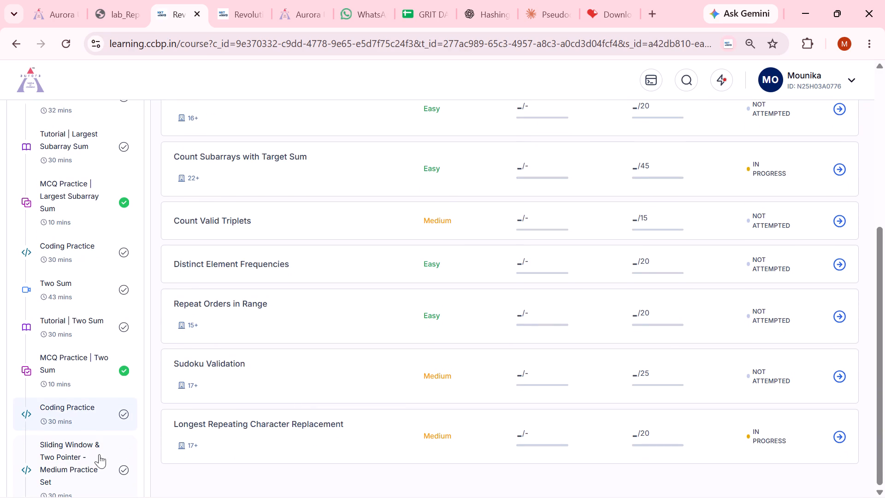
# Open the Sliding Window & Two Pointer - Medium Practice Set and look through its questions again.
pyautogui.scroll(-1, 99, 454)
pyautogui.click(93, 337)
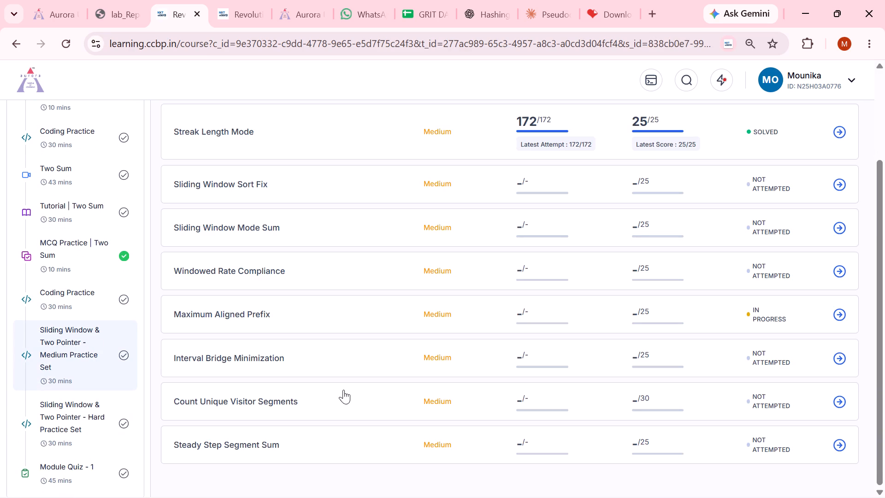
pyautogui.scroll(-1, 343, 390)
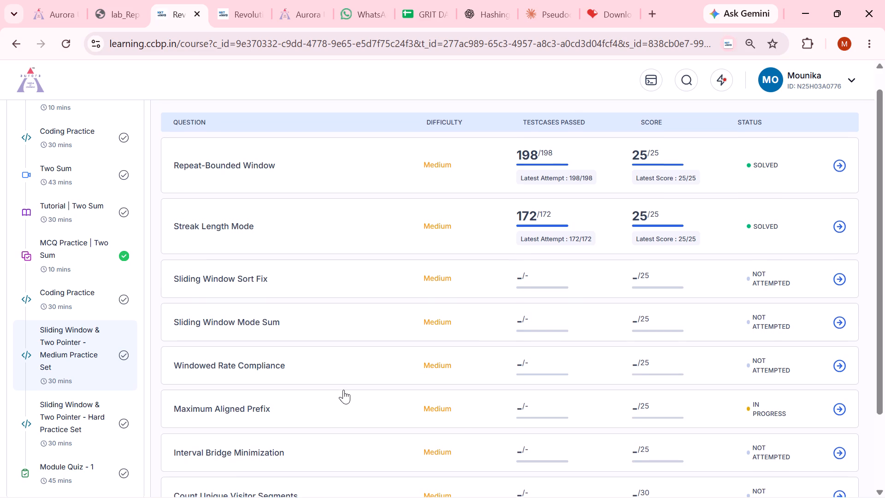
pyautogui.scroll(-1, 343, 390)
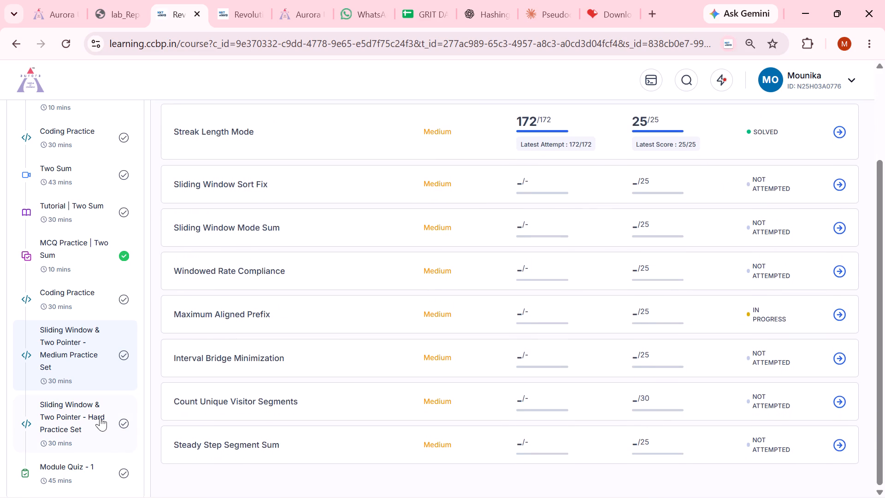
# Look through the Sliding Window & Two Pointer - Hard Practice Set's questions, then return to the Medium Practice Set.
pyautogui.click(100, 417)
pyautogui.scroll(-1, 277, 397)
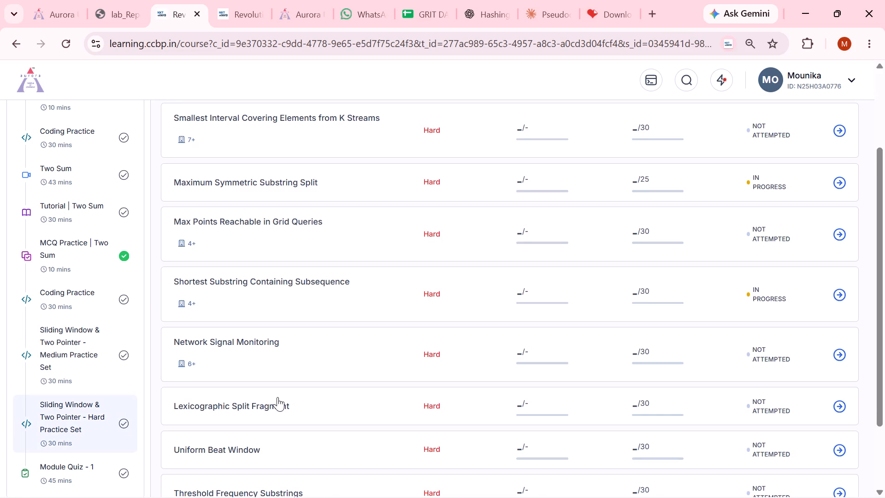
pyautogui.scroll(-2, 277, 397)
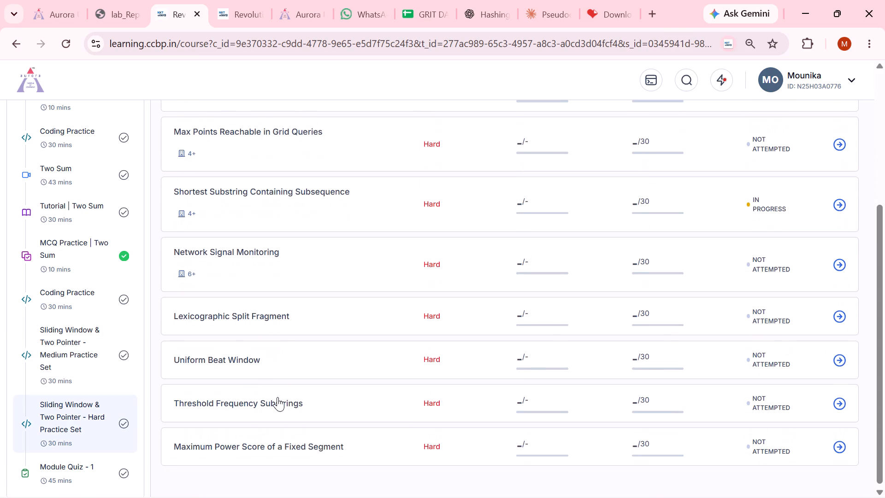
pyautogui.scroll(-1, 277, 397)
pyautogui.scroll(1, 277, 397)
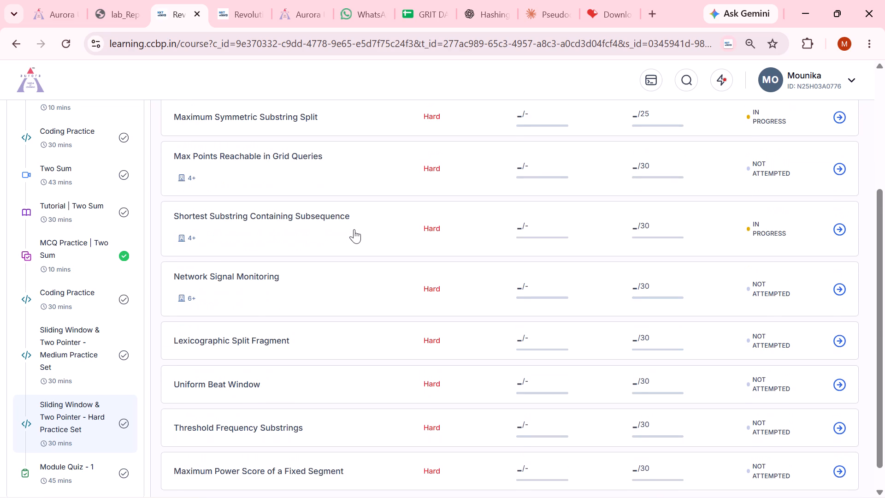
pyautogui.scroll(6, 356, 497)
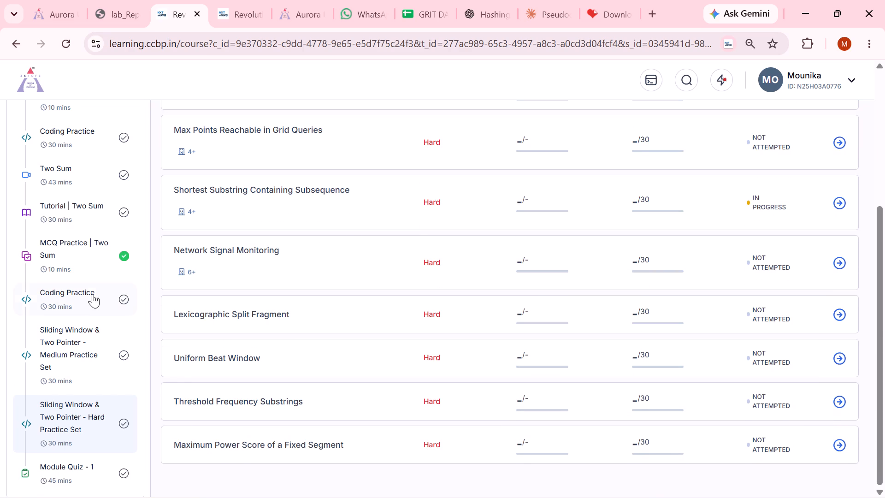
pyautogui.click(88, 333)
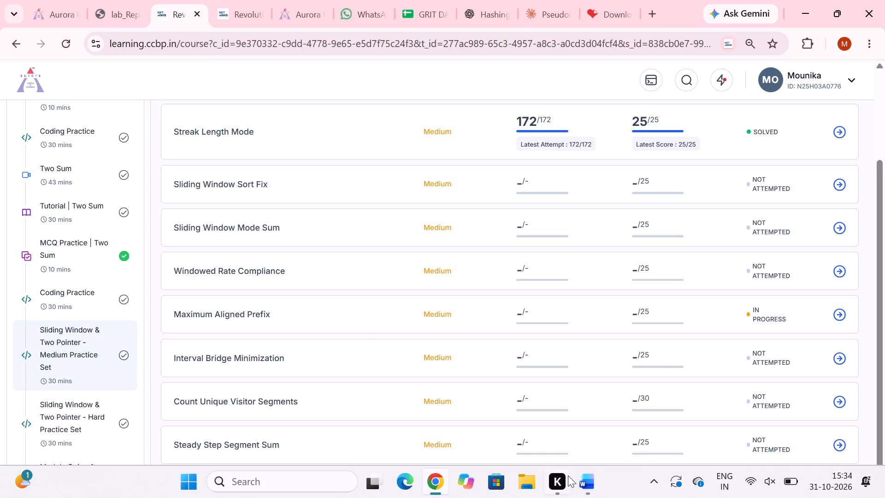
# Switch to the Word lab report and review the questions, code and output screenshots of experiments 2.1 to 2.3.
pyautogui.click(586, 481)
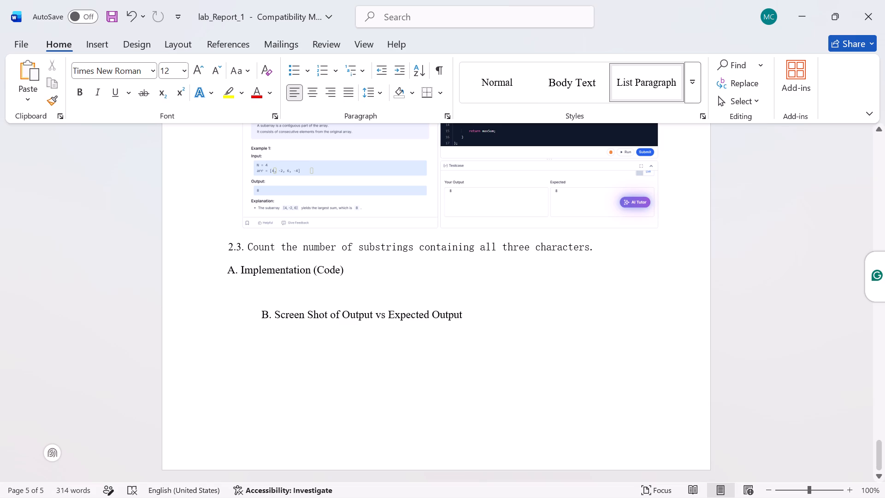
pyautogui.scroll(2, 637, 301)
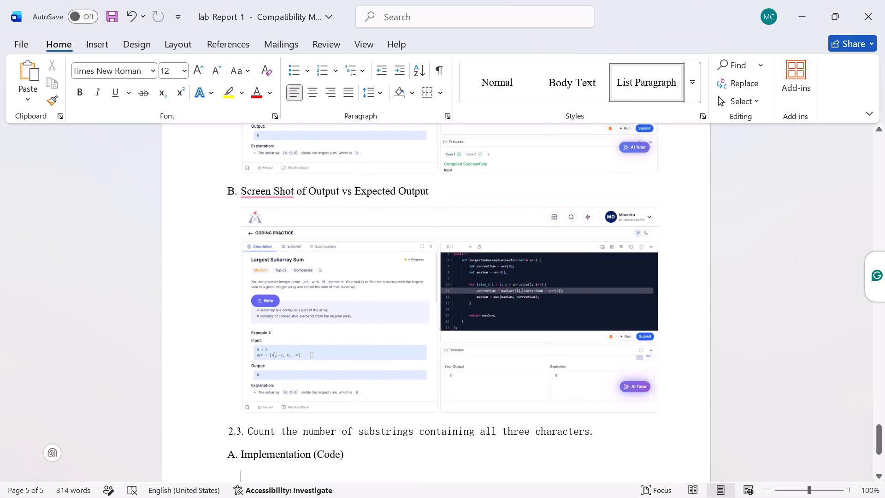
pyautogui.scroll(3, 637, 301)
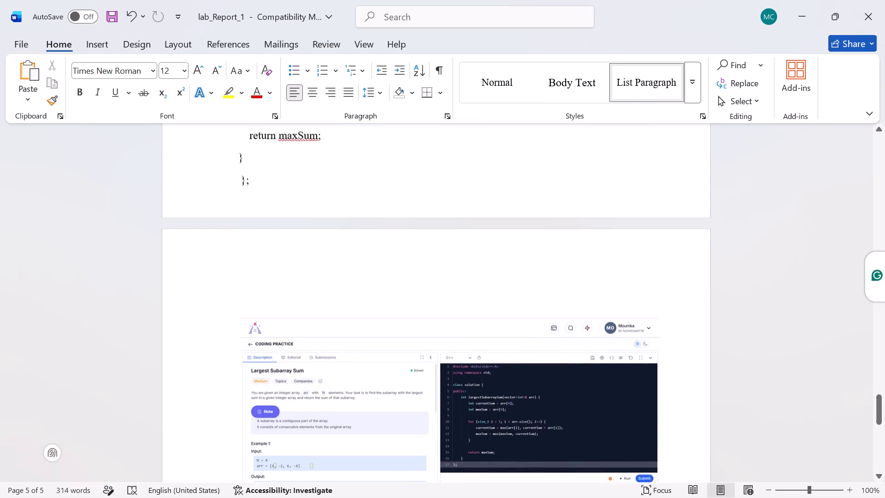
pyautogui.scroll(6, 637, 301)
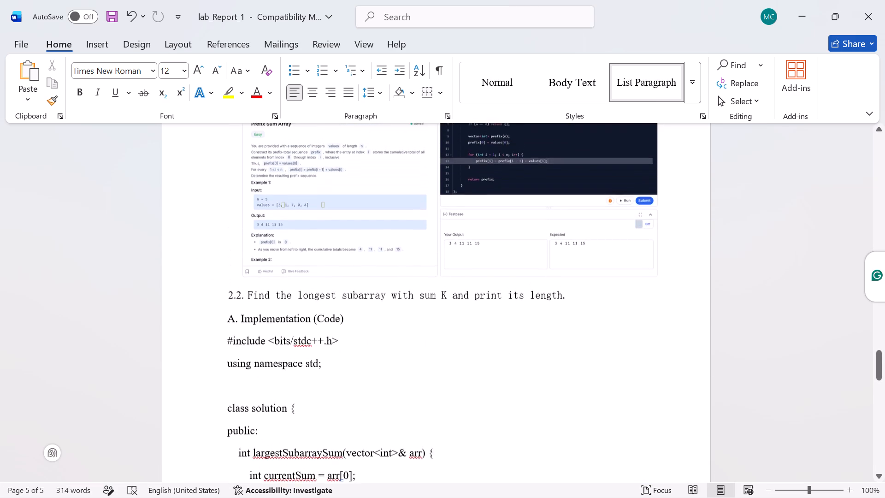
pyautogui.scroll(8, 637, 301)
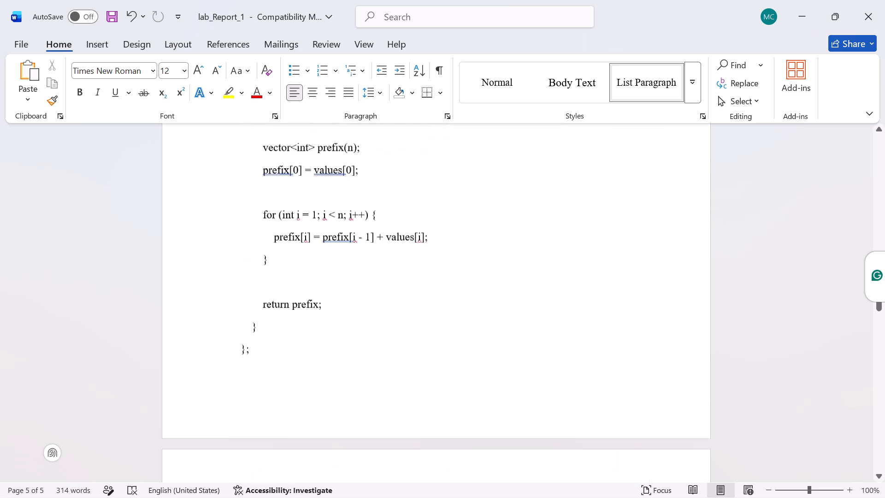
pyautogui.scroll(2, 637, 301)
pyautogui.scroll(-7, 637, 301)
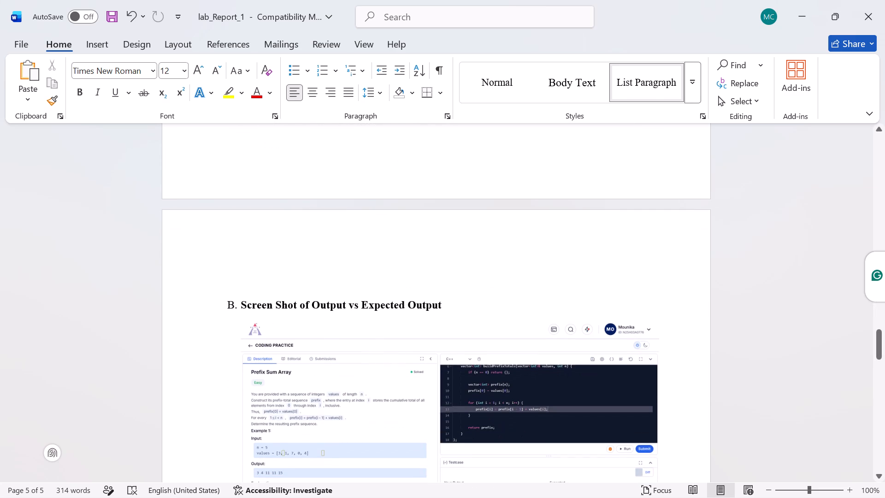
pyautogui.scroll(-3, 637, 301)
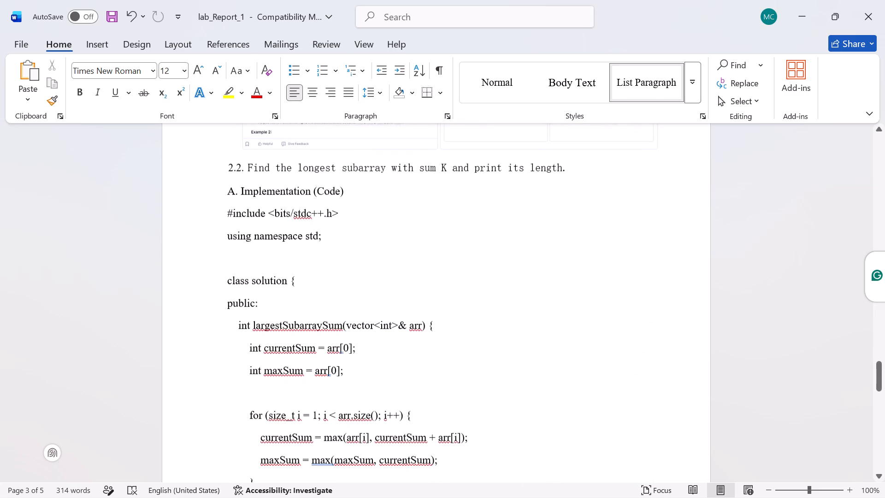
pyautogui.scroll(-3, 637, 301)
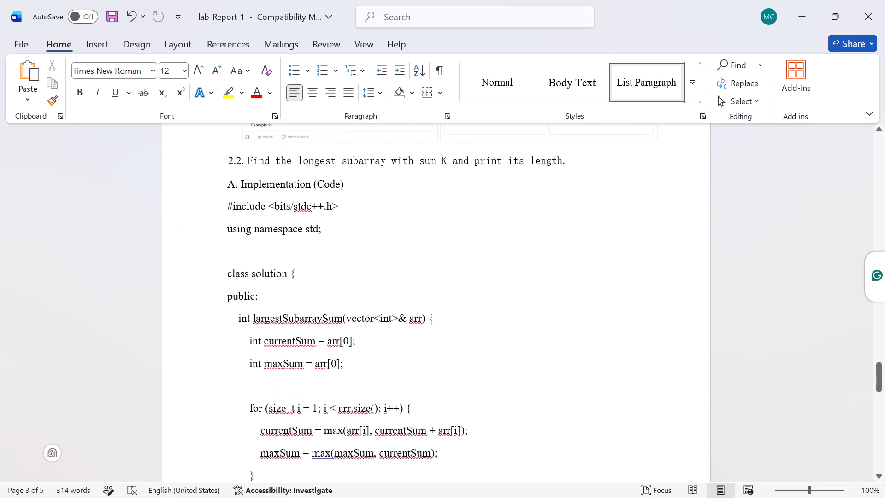
pyautogui.scroll(-3, 637, 301)
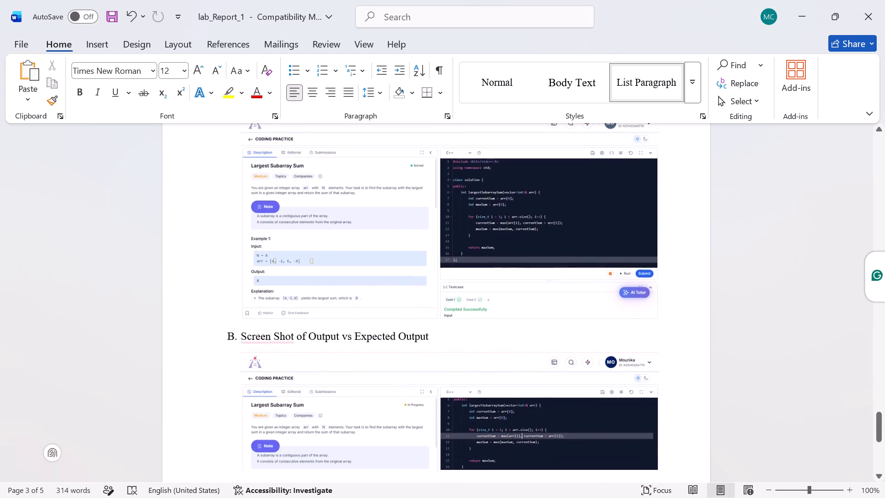
pyautogui.scroll(-4, 637, 301)
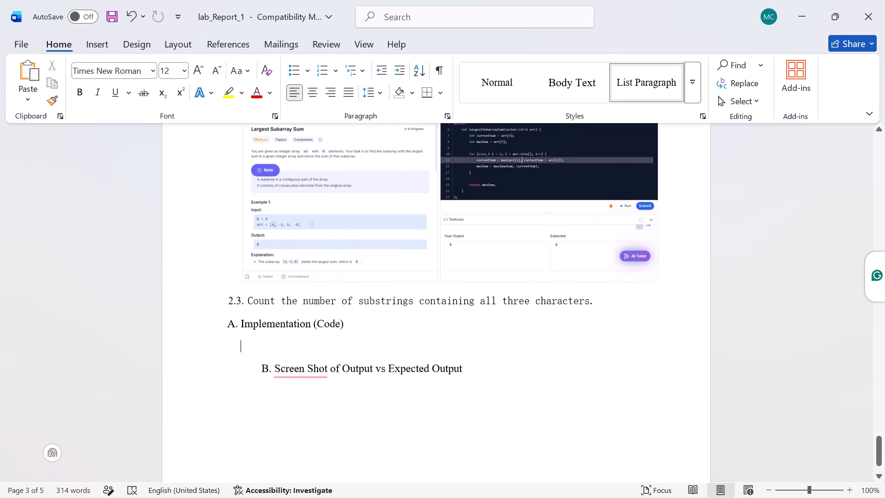
pyautogui.scroll(-2, 637, 301)
pyautogui.scroll(1, 637, 301)
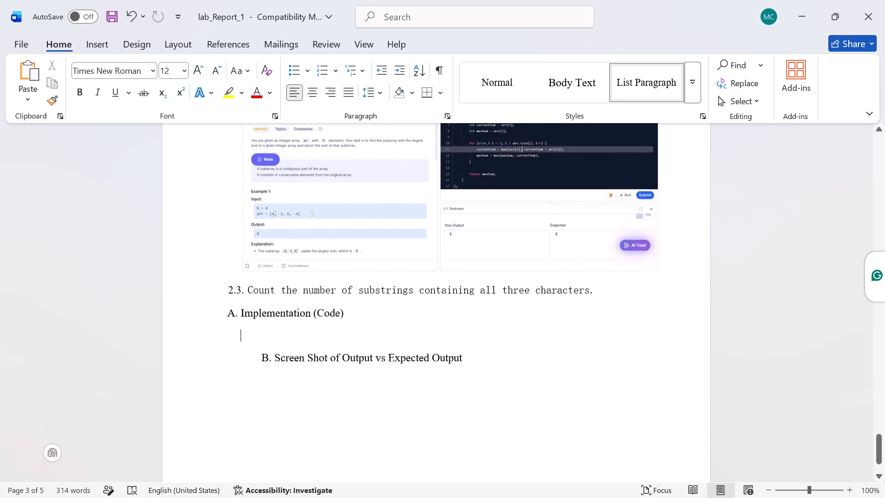
pyautogui.scroll(8, 637, 301)
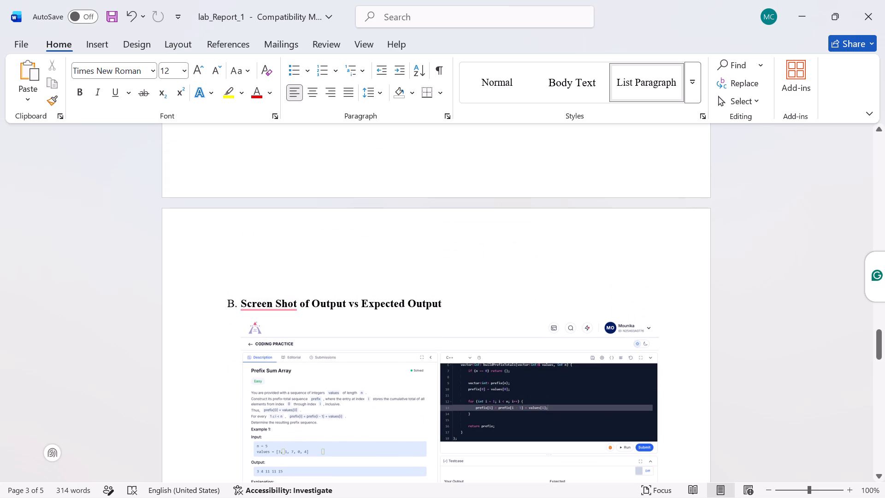
# In Chrome, open the Coding Practice just before Longest Subarray with Sum K and its Substrings with All Three Characters question.
pyautogui.click(442, 489)
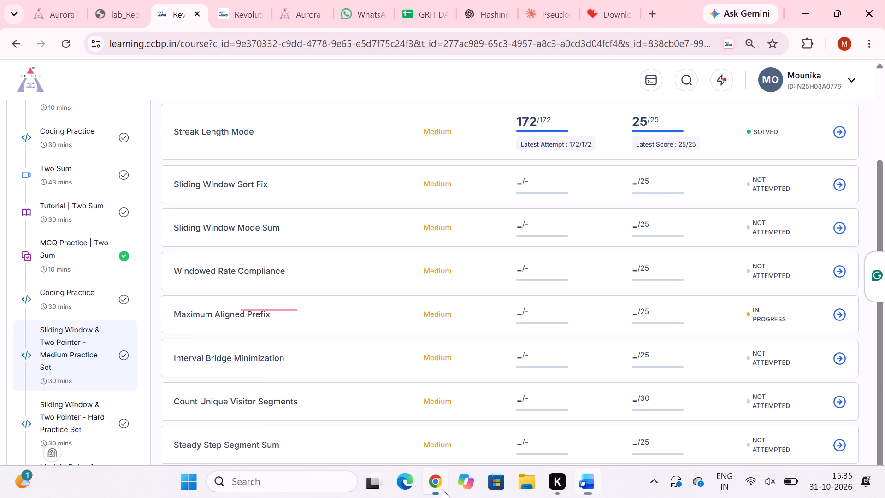
pyautogui.scroll(2, 67, 188)
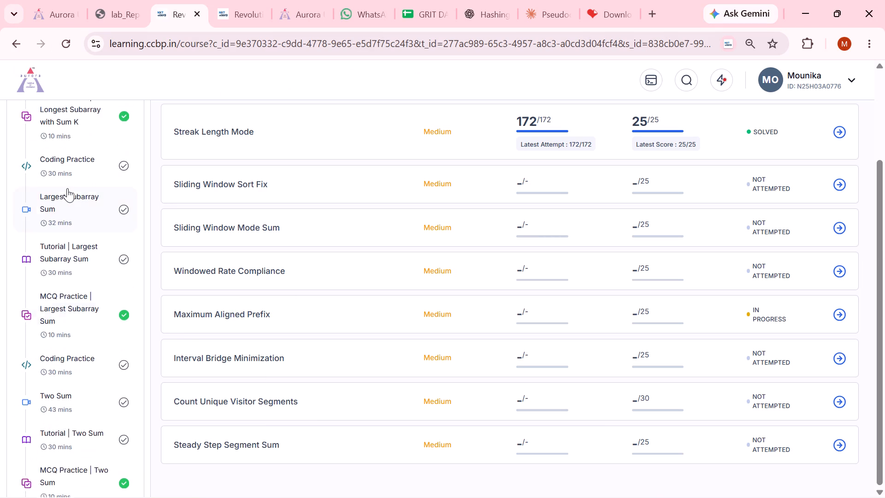
pyautogui.scroll(4, 67, 188)
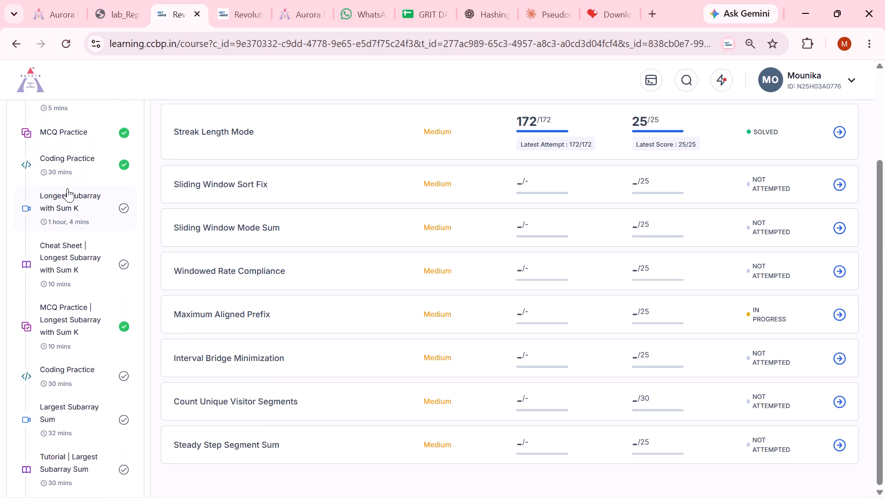
pyautogui.scroll(2, 67, 188)
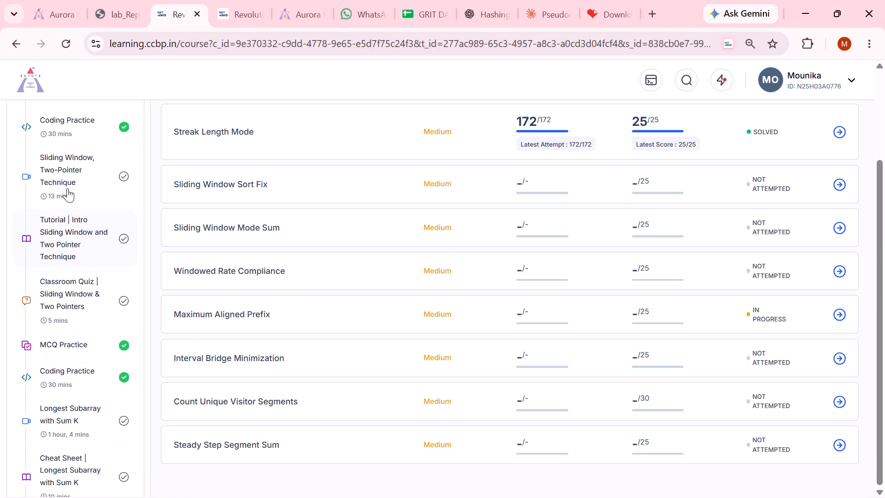
pyautogui.scroll(2, 67, 188)
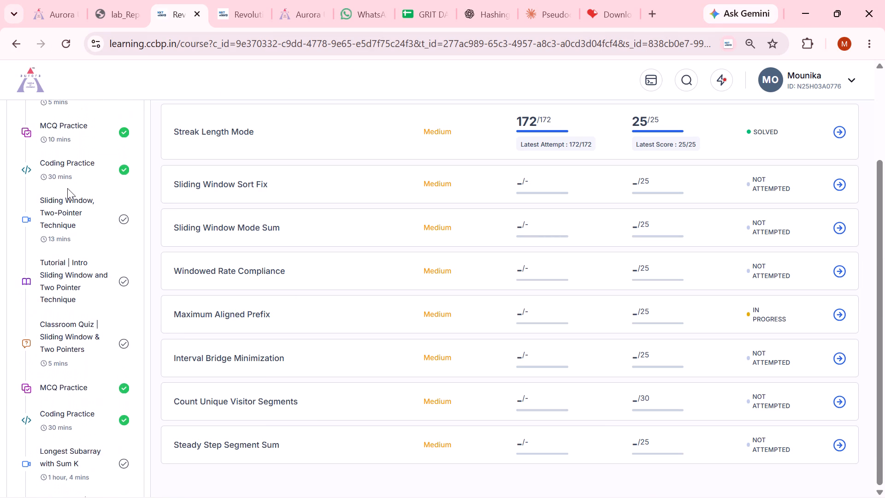
pyautogui.click(95, 421)
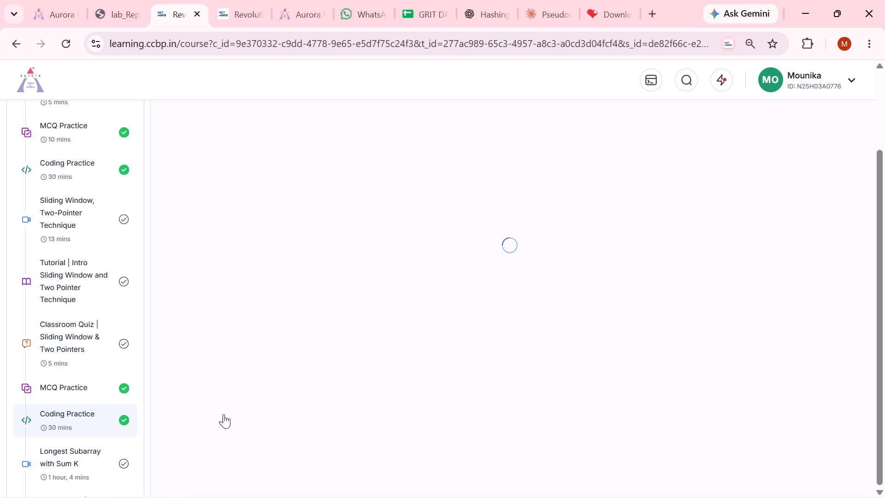
pyautogui.click(249, 423)
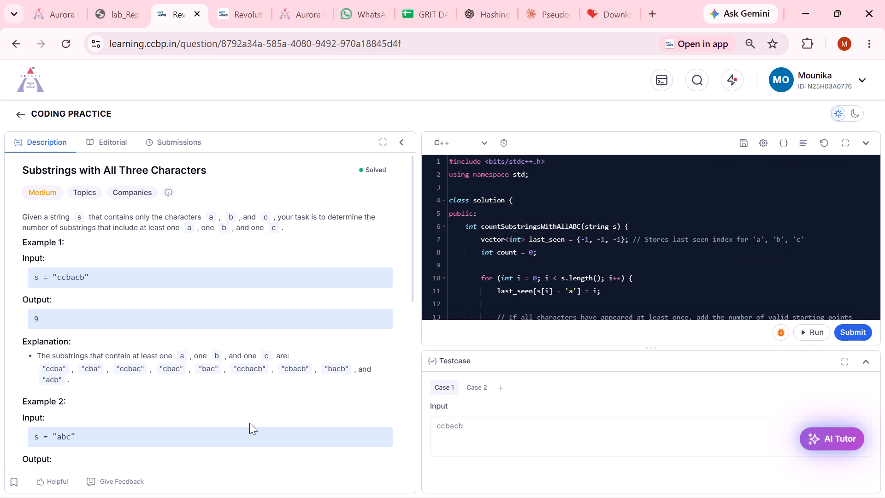
pyautogui.scroll(-1, 249, 423)
pyautogui.scroll(8, 249, 423)
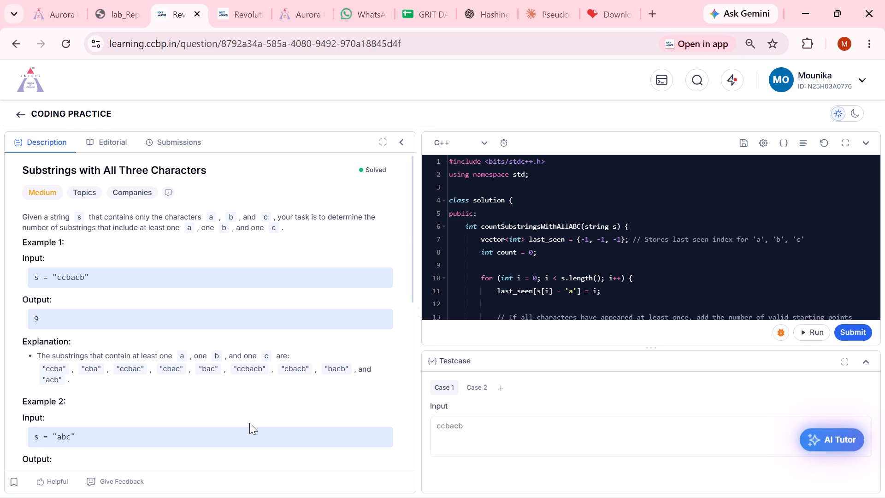
# Delete the comment above the if statement and the blank lines before the if and return statements in the solution code.
pyautogui.scroll(-1, 577, 264)
pyautogui.moveTo(497, 254); pyautogui.dragTo(537, 269)
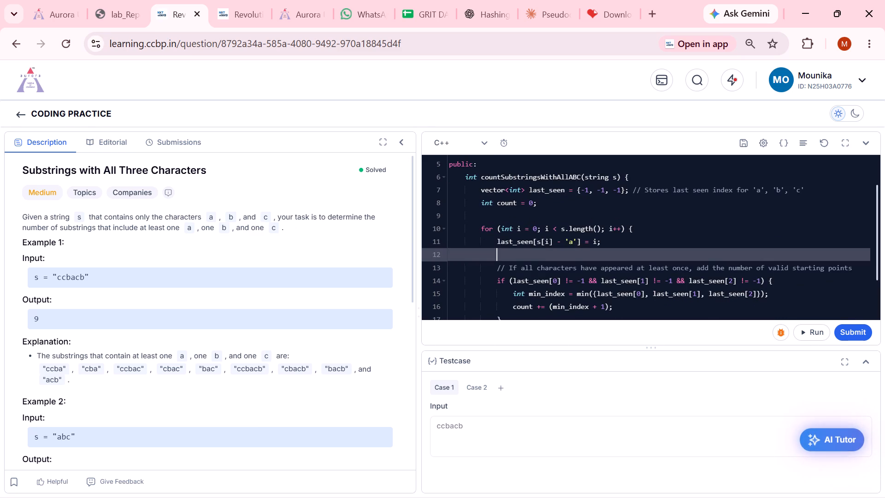
pyautogui.moveTo(537, 269); pyautogui.dragTo(858, 272)
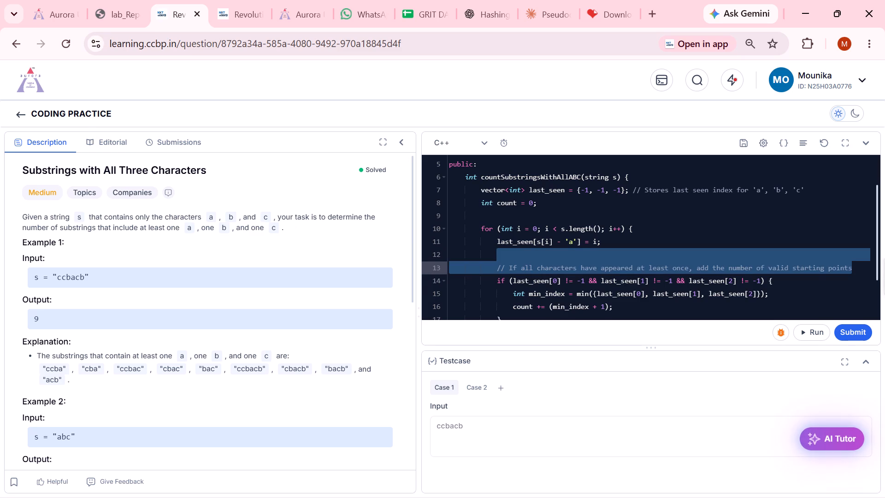
pyautogui.press('BackSpace')
pyautogui.press('BackSpace')
pyautogui.press('BackSpace')
pyautogui.press('BackSpace')
pyautogui.press('BackSpace')
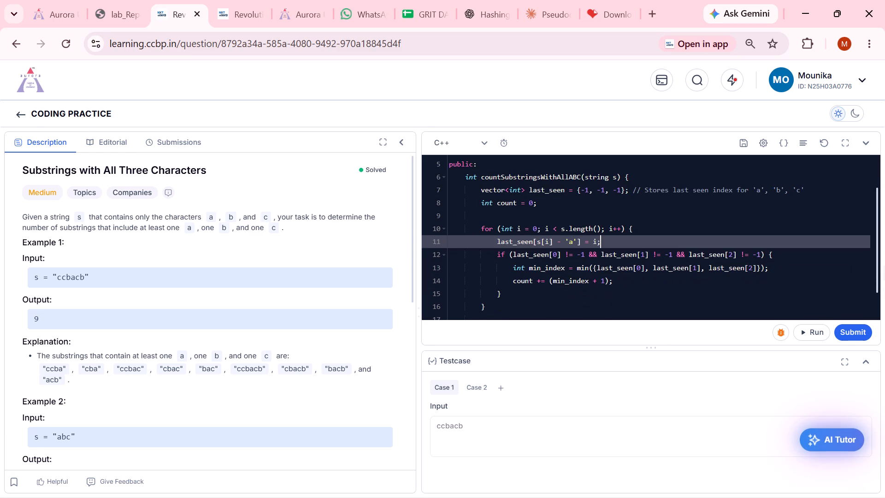
pyautogui.scroll(-6, 858, 272)
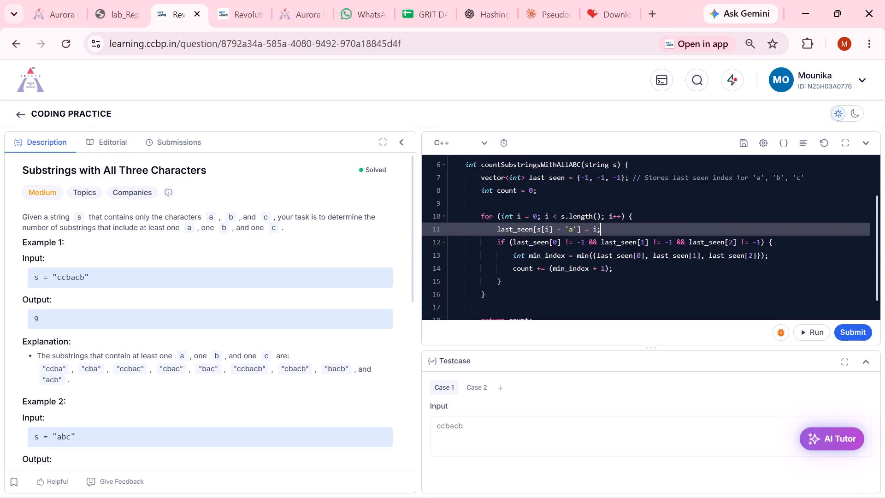
pyautogui.click(589, 276)
pyautogui.press('BackSpace')
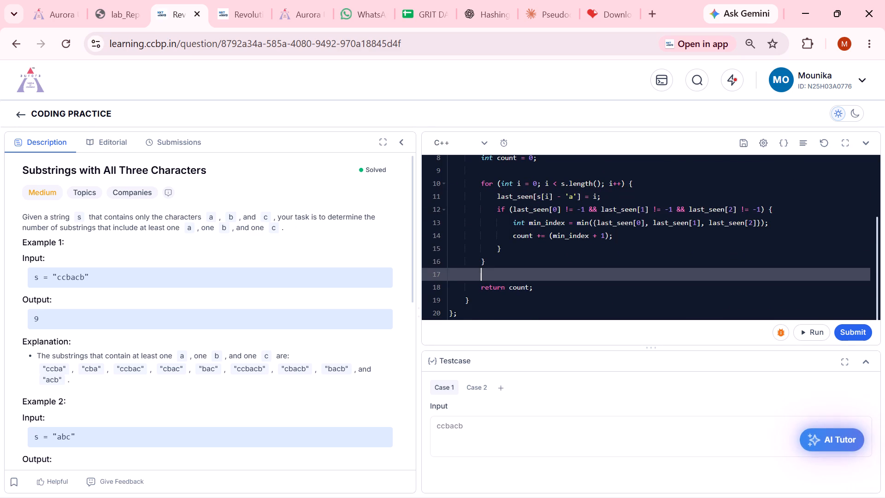
pyautogui.press('BackSpace')
pyautogui.press('BackSpace')
# Delete the comment after the last_seen vector declaration in the solution code.
pyautogui.scroll(3, 589, 276)
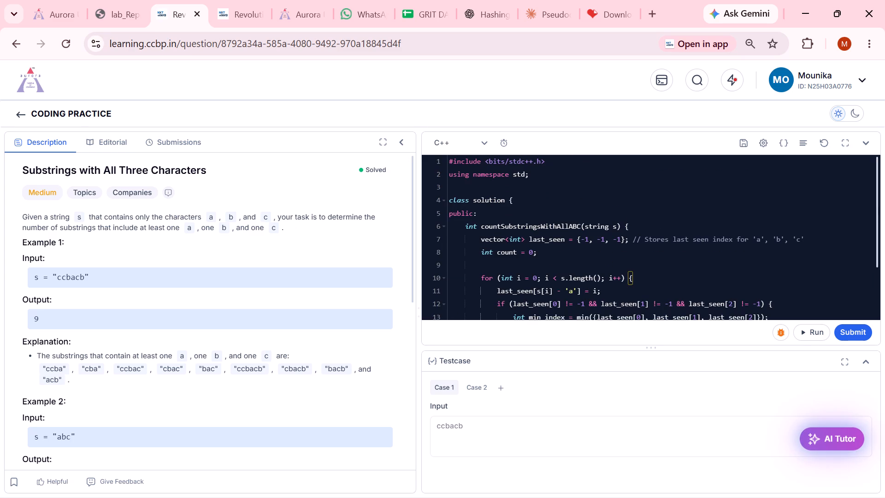
pyautogui.moveTo(632, 238); pyautogui.dragTo(687, 237)
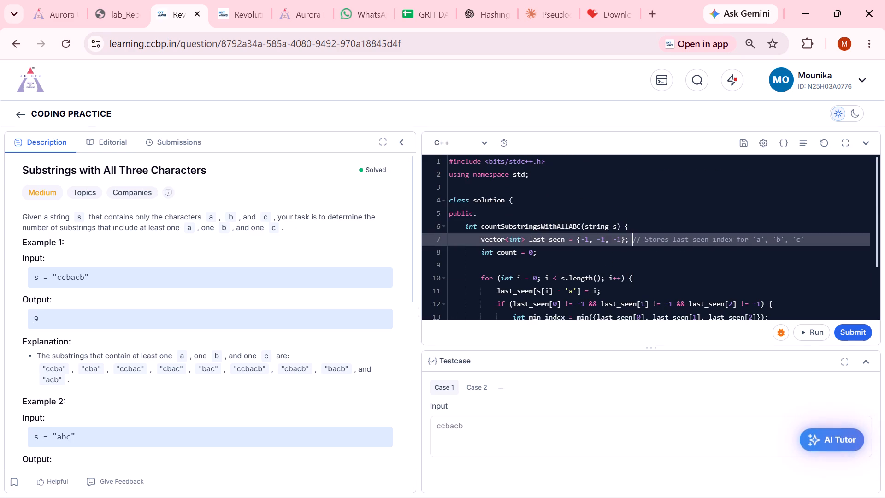
pyautogui.moveTo(687, 237); pyautogui.dragTo(813, 239)
pyautogui.press('BackSpace')
# Copy the entire solution code into the Word report under experiment 2.3's Implementation (Code) heading, adding a blank line after it.
pyautogui.hotkey('ctrl', 'a')
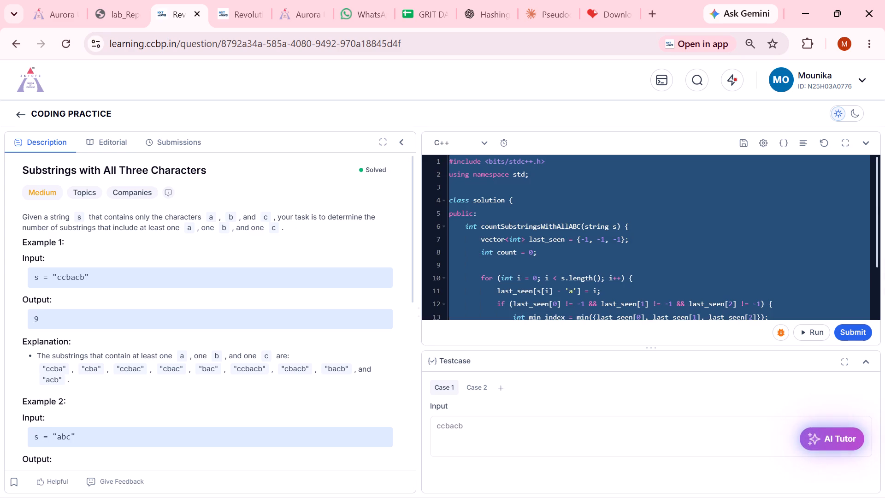
pyautogui.hotkey('ctrl', 'c')
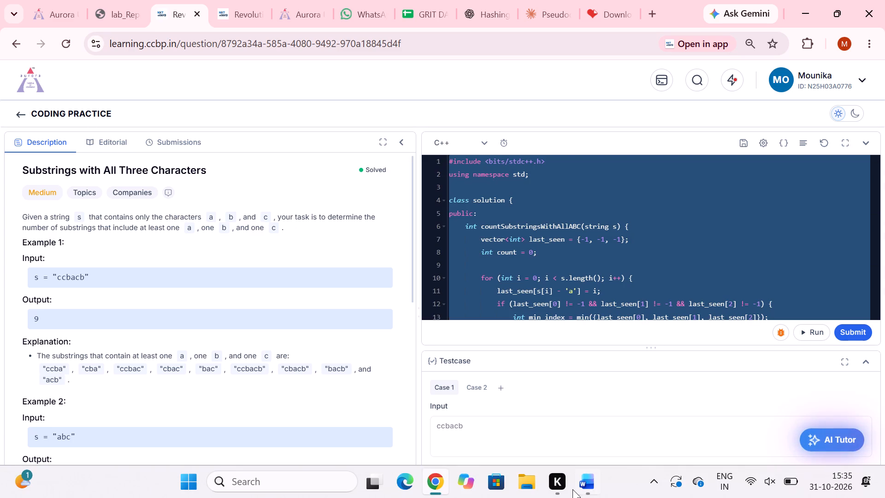
pyautogui.click(587, 484)
pyautogui.scroll(-2, 415, 329)
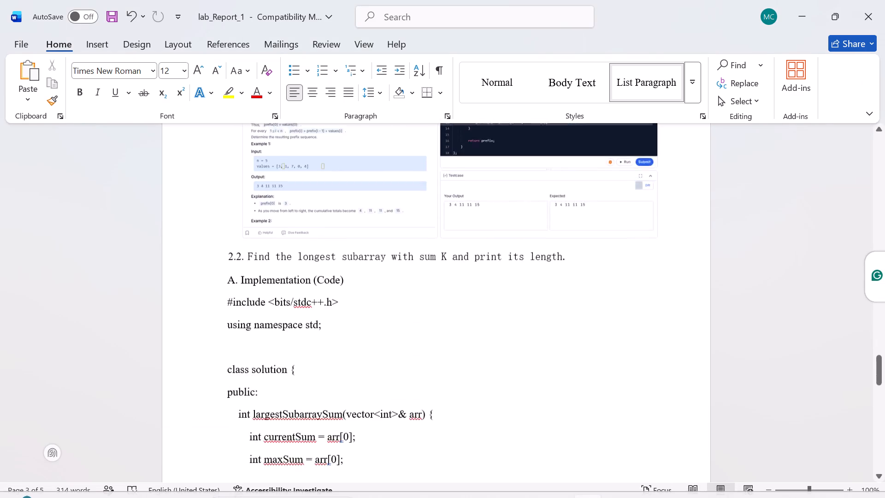
pyautogui.scroll(-6, 415, 329)
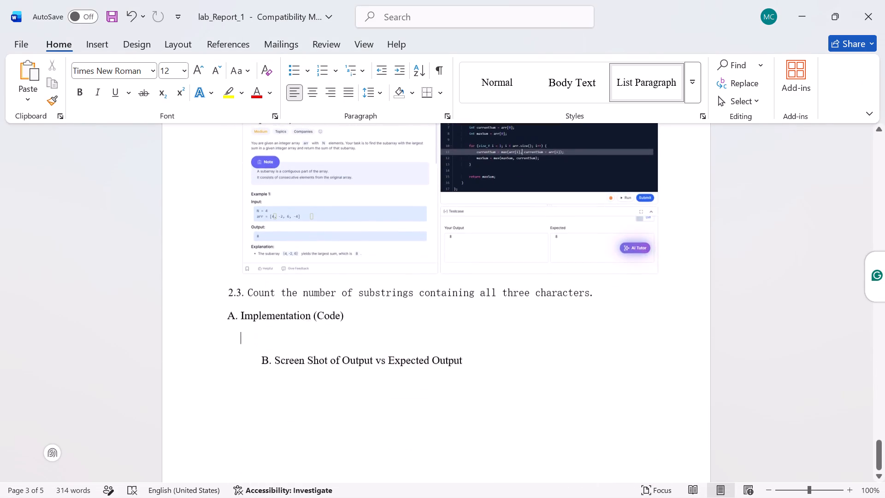
pyautogui.scroll(-1, 415, 329)
pyautogui.hotkey('ctrl', 'v')
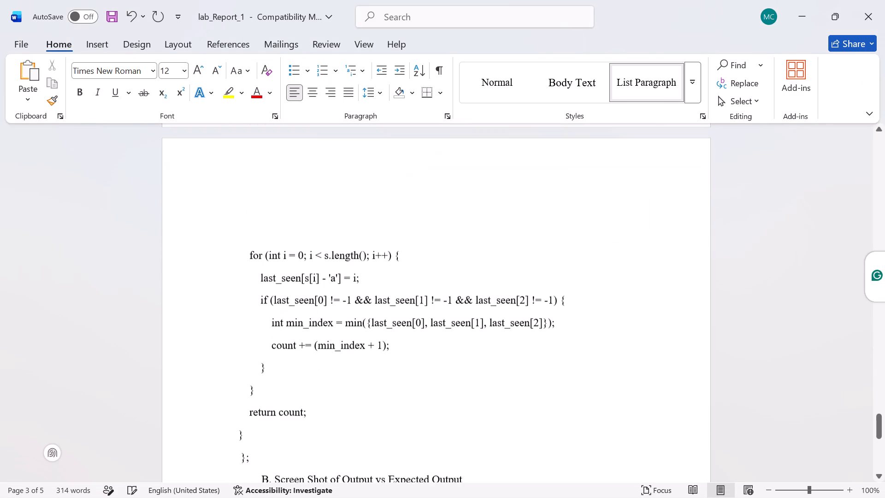
pyautogui.scroll(-1, 295, 250)
pyautogui.press('Return')
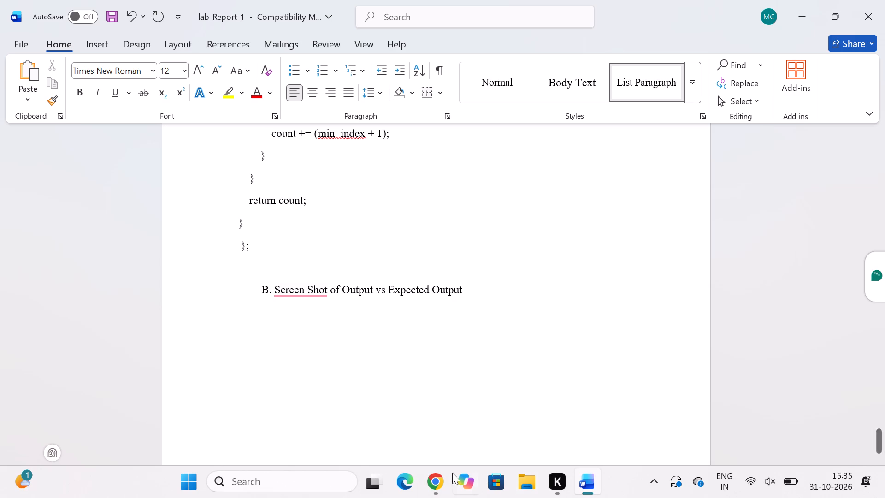
# Back in Chrome, run the Substrings with All Three Characters solution and bring Your Output and Expected into view.
pyautogui.click(436, 486)
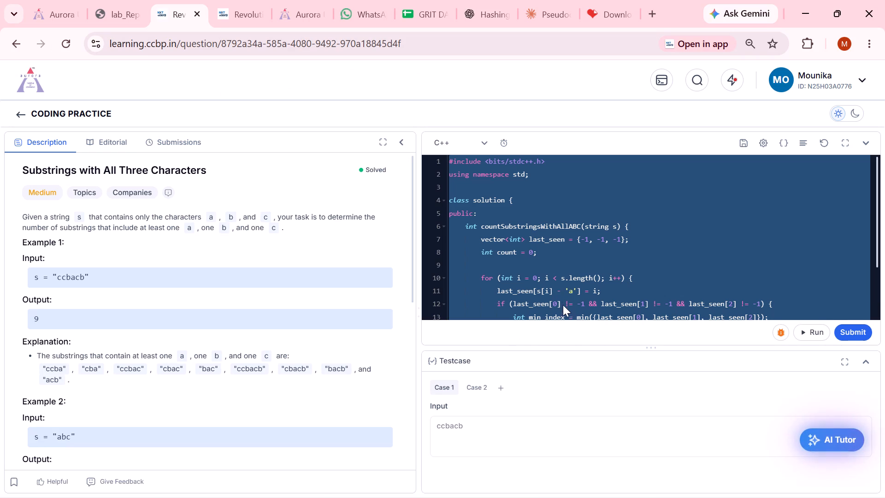
pyautogui.click(572, 341)
pyautogui.click(650, 278)
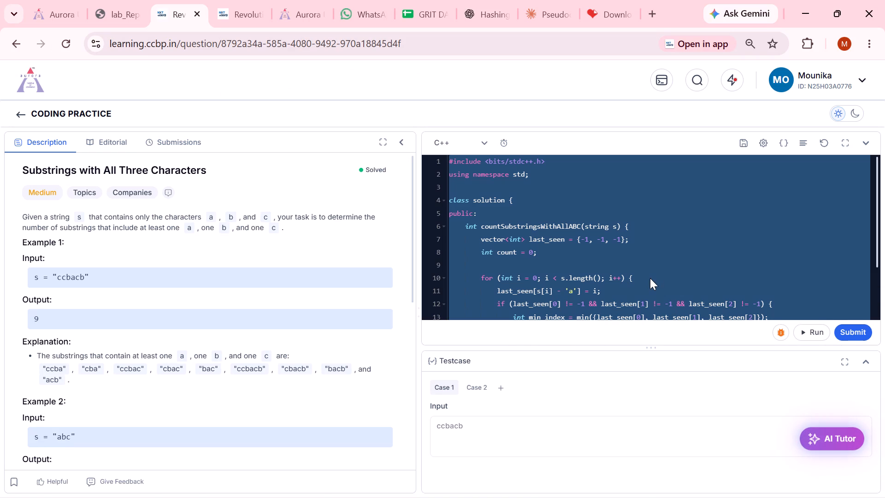
pyautogui.click(808, 334)
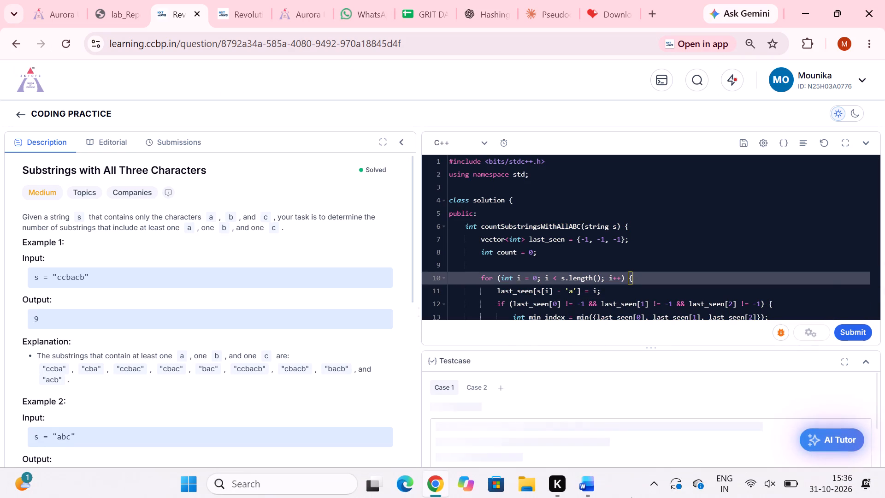
pyautogui.scroll(-1, 631, 497)
pyautogui.scroll(-2, 587, 432)
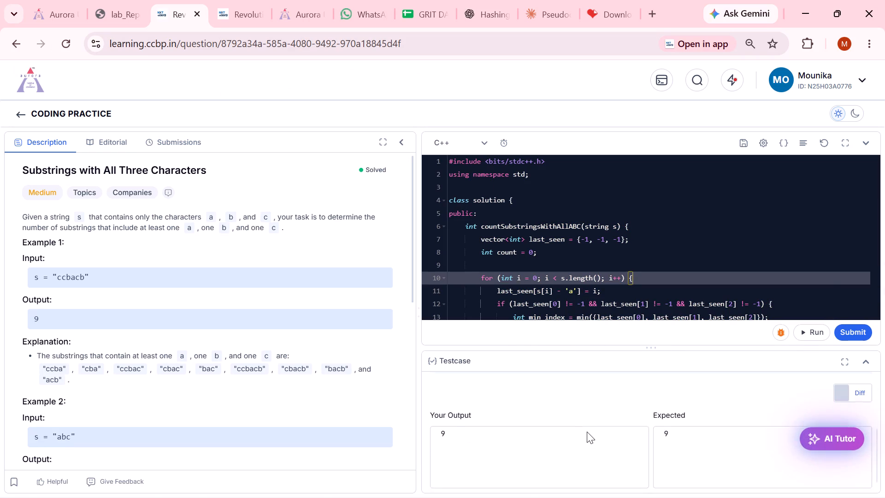
pyautogui.scroll(-1, 587, 432)
# Capture a screenshot of the whole coding practice page with the question, code, output and expected output.
pyautogui.press('shift+super+s')
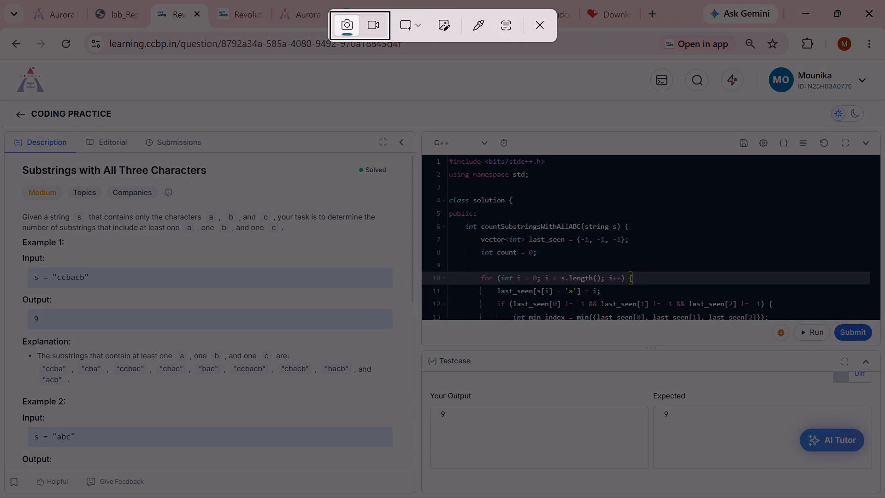
pyautogui.moveTo(0, 58); pyautogui.dragTo(884, 497)
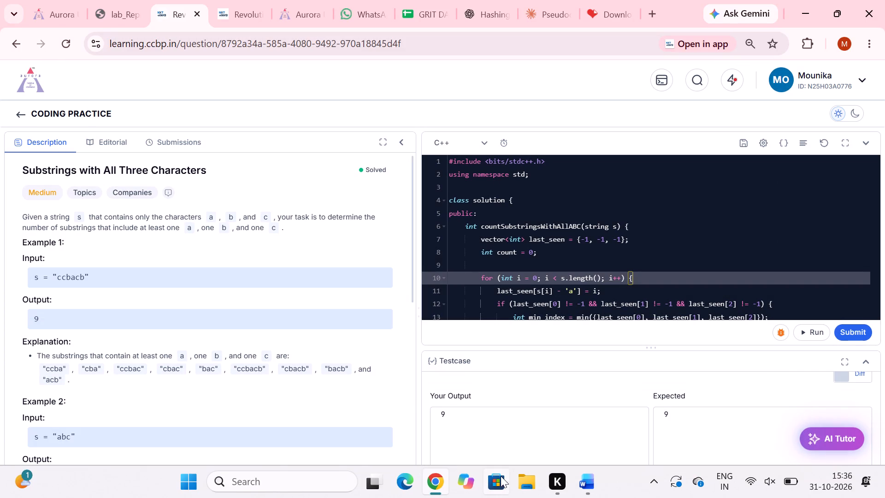
# Switch to the Word report at experiment 2.3's Screen Shot of Output vs Expected Output heading.
pyautogui.click(590, 482)
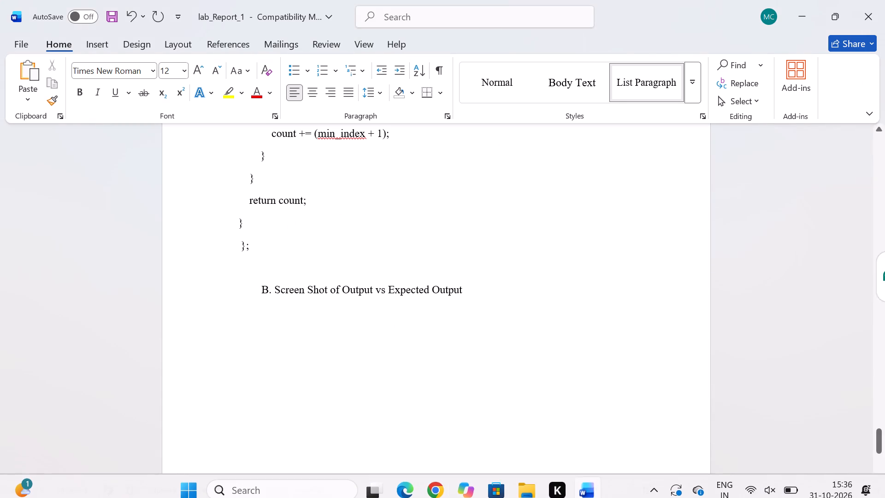
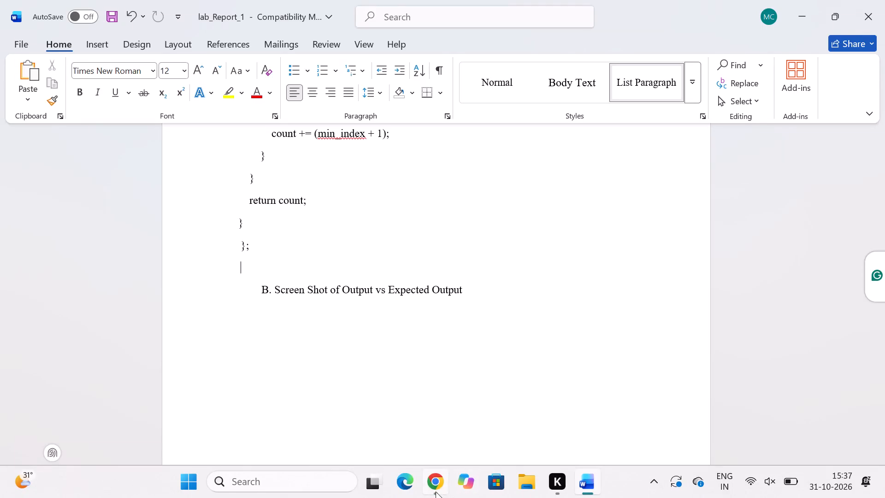
# Switch to Chrome and capture a screenshot of the Substrings with All Three Characters page, including Your Output and Expected.
pyautogui.click(435, 485)
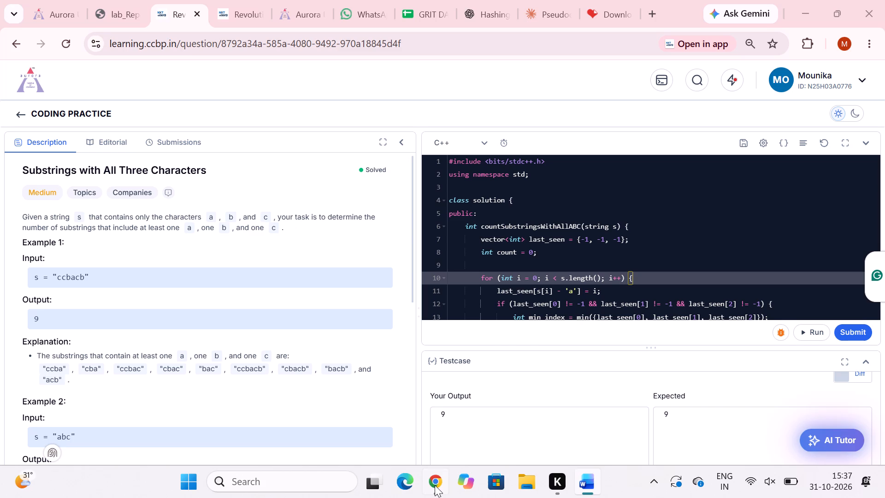
pyautogui.press('shift+super+s')
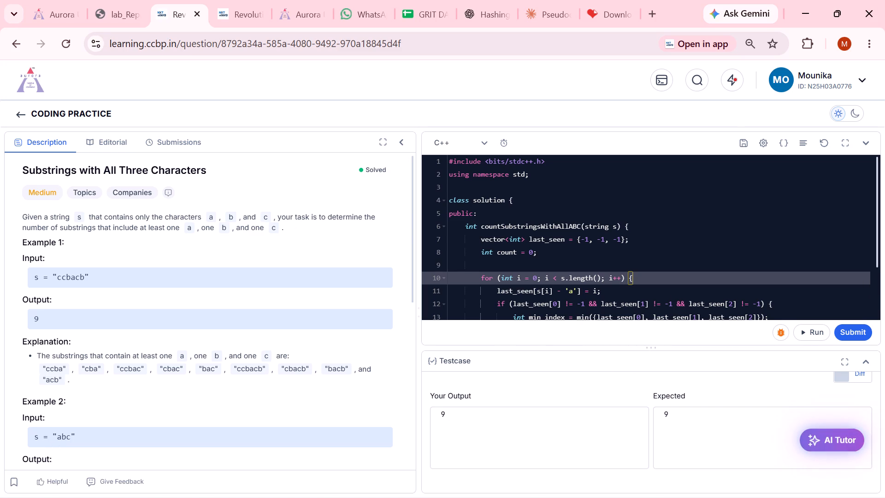
pyautogui.moveTo(0, 57); pyautogui.dragTo(884, 497)
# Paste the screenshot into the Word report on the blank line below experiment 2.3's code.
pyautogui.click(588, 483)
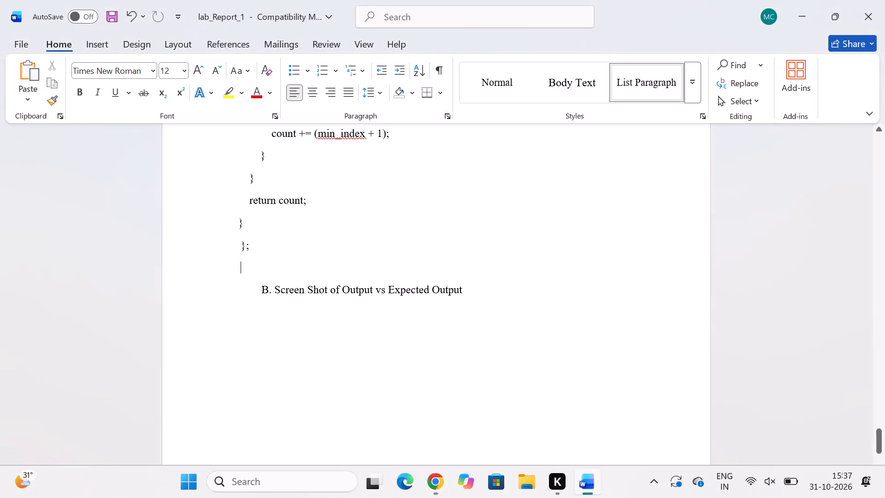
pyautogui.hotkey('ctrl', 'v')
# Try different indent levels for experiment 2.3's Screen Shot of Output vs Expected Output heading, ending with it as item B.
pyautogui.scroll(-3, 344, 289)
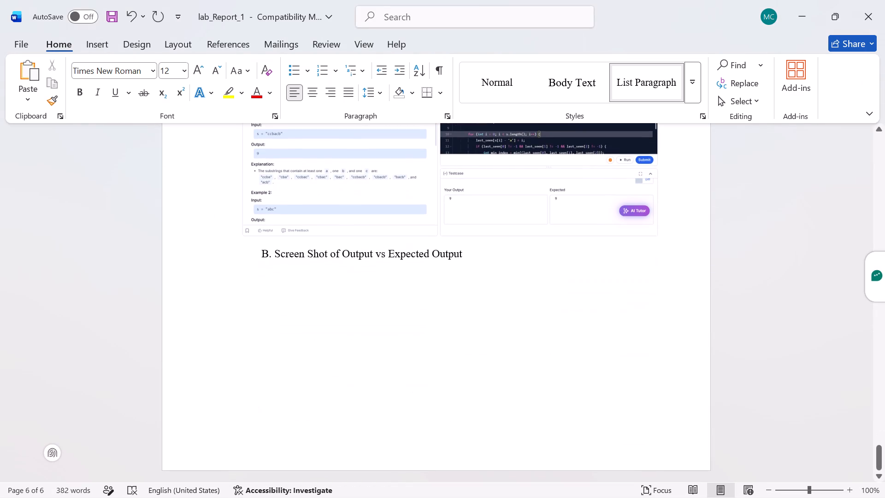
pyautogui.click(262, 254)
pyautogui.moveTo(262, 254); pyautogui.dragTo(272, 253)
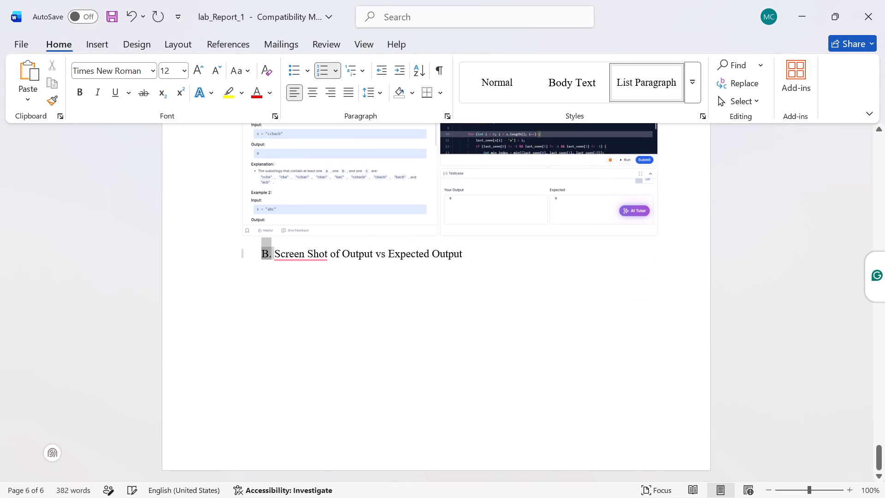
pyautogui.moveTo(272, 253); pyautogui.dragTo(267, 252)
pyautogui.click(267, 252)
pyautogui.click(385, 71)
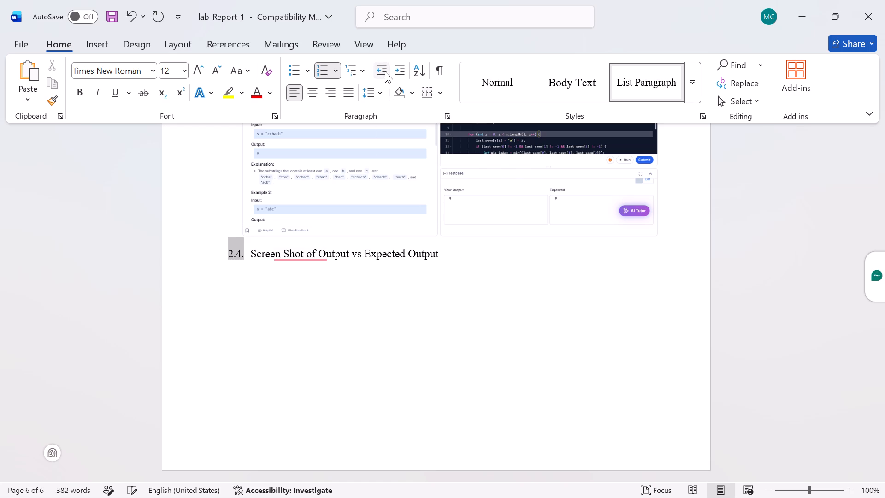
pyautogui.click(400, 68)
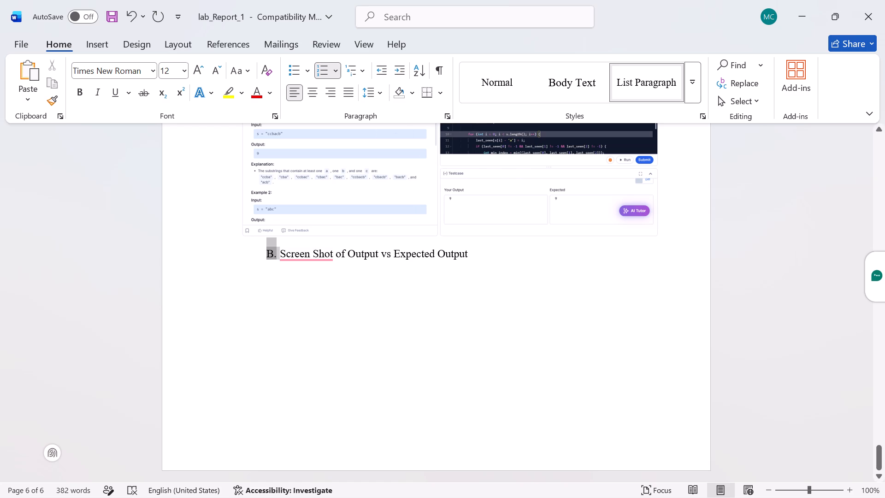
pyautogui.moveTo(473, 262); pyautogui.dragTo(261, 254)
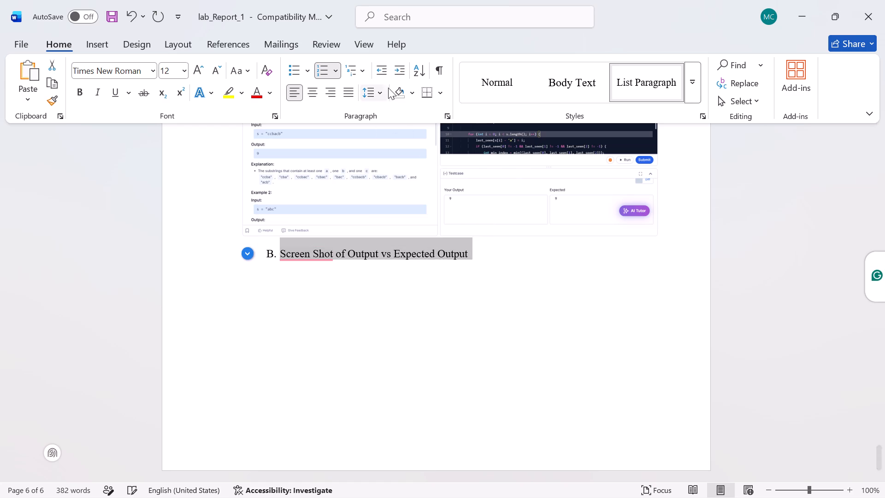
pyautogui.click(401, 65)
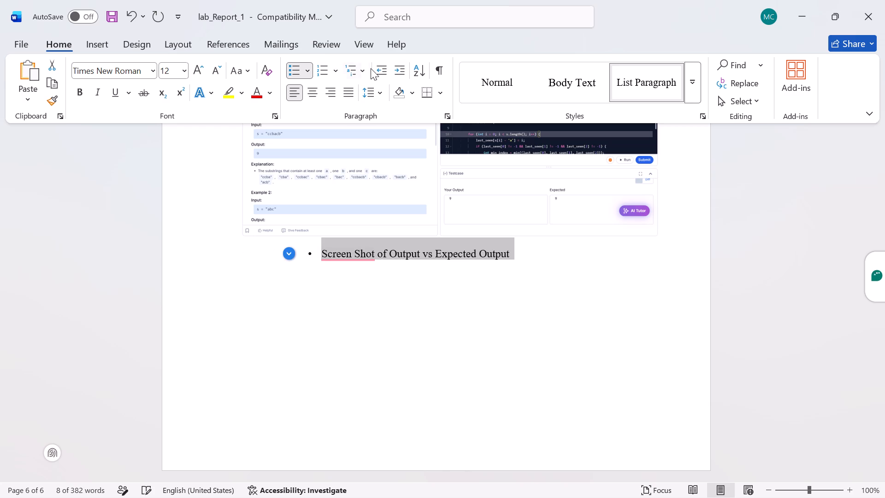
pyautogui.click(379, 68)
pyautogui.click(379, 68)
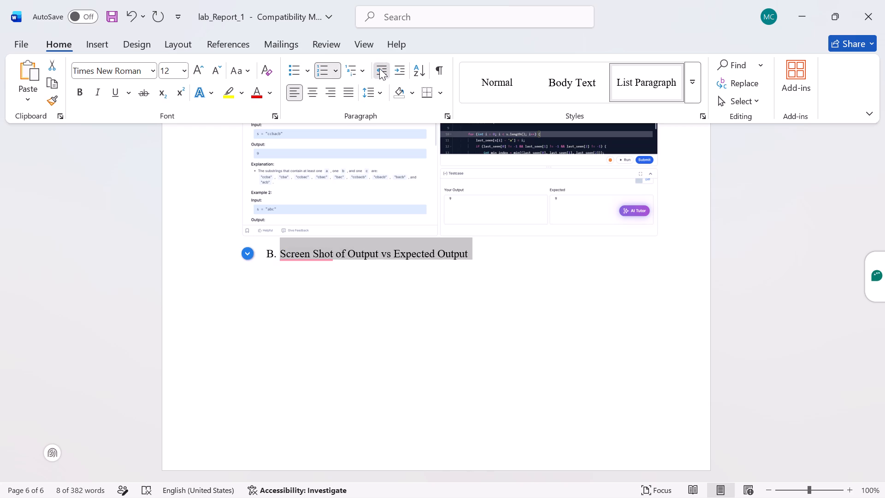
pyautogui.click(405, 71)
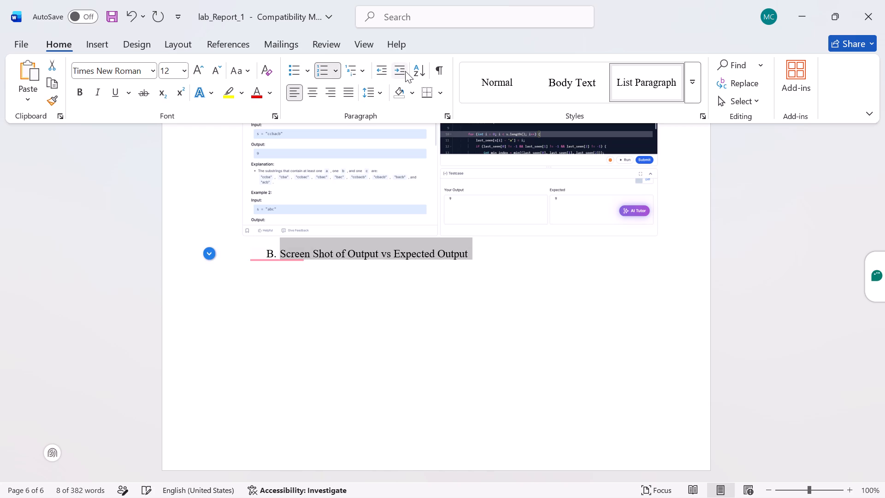
# Paste the output screenshot on a new unnumbered line beneath the Screen Shot of Output vs Expected Output heading.
pyautogui.click(484, 261)
pyautogui.press('Return')
pyautogui.press('BackSpace')
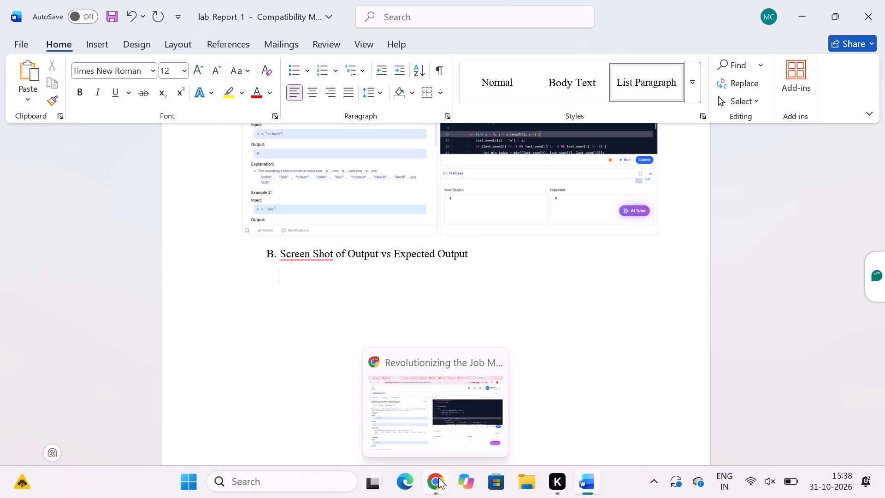
pyautogui.click(438, 477)
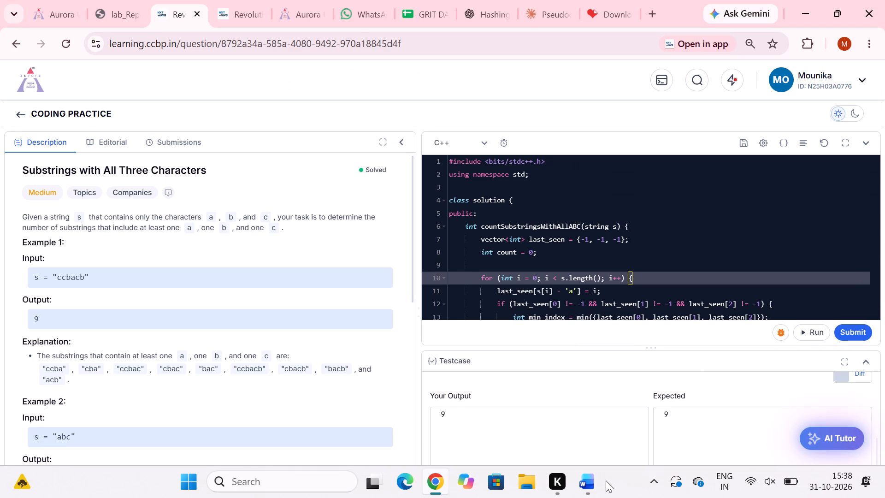
pyautogui.click(593, 476)
pyautogui.hotkey('ctrl', 'v')
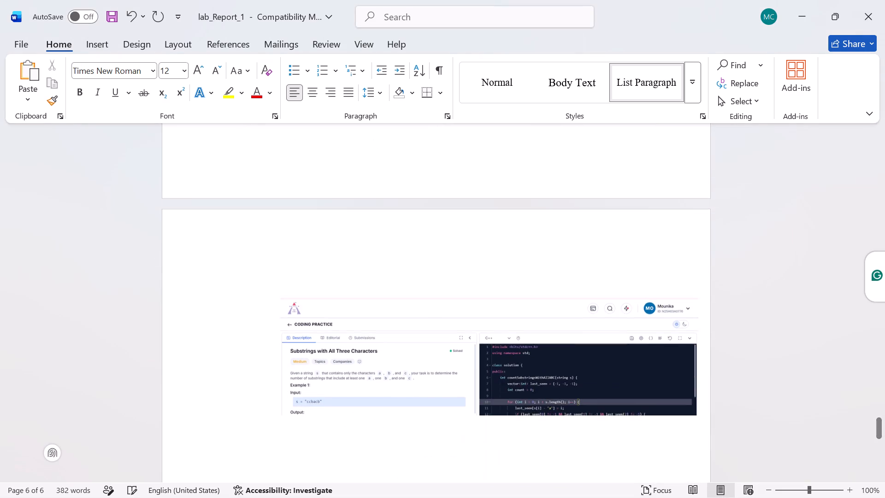
# Insert nine blank lines between the screenshot below the code and the Screen Shot of Output vs Expected Output heading.
pyautogui.scroll(4, 319, 367)
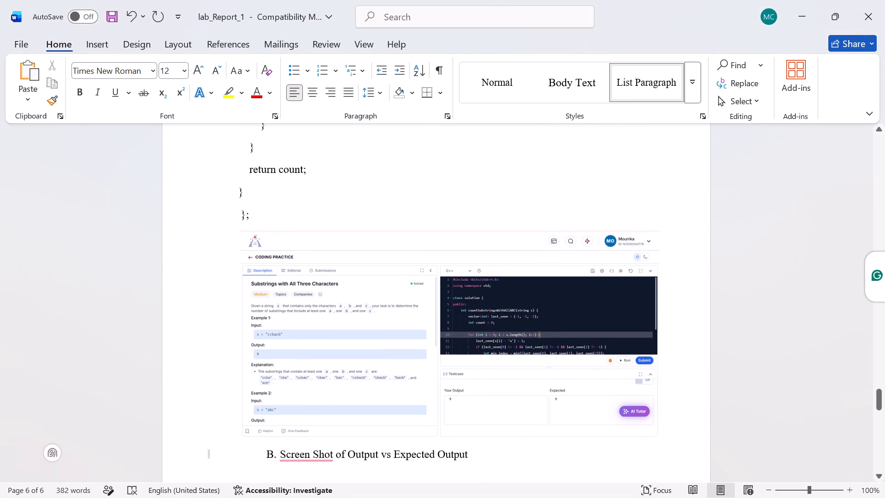
pyautogui.click(266, 452)
pyautogui.press('\\')
pyautogui.press('BackSpace')
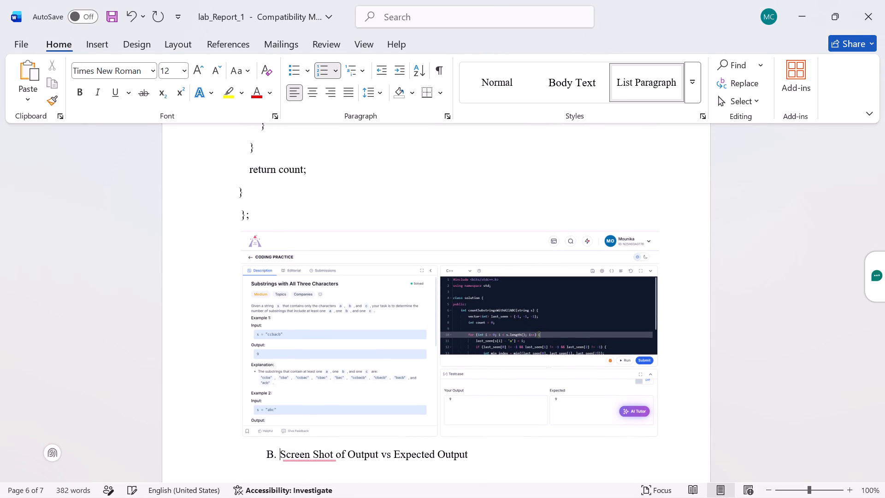
pyautogui.press('Left')
pyautogui.press('Left')
pyautogui.press('Return')
pyautogui.press('Return')
pyautogui.press('Return')
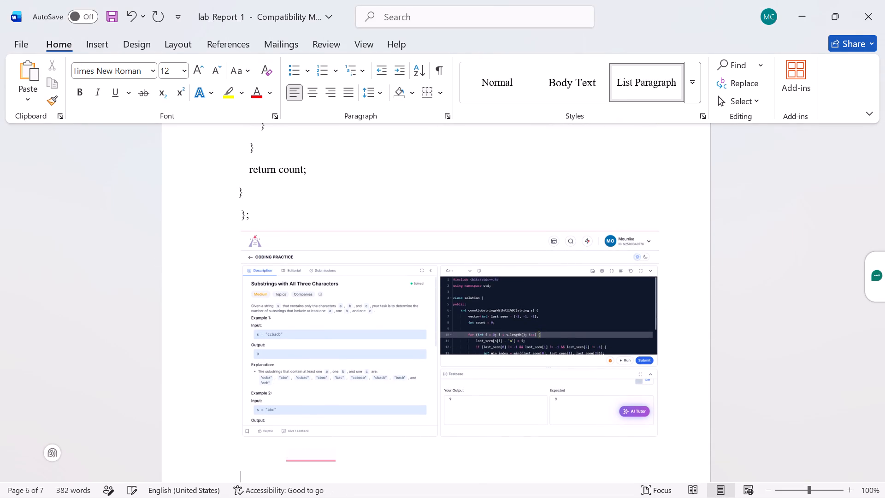
pyautogui.press('Return')
pyautogui.press('Return')
pyautogui.scroll(-3, 266, 452)
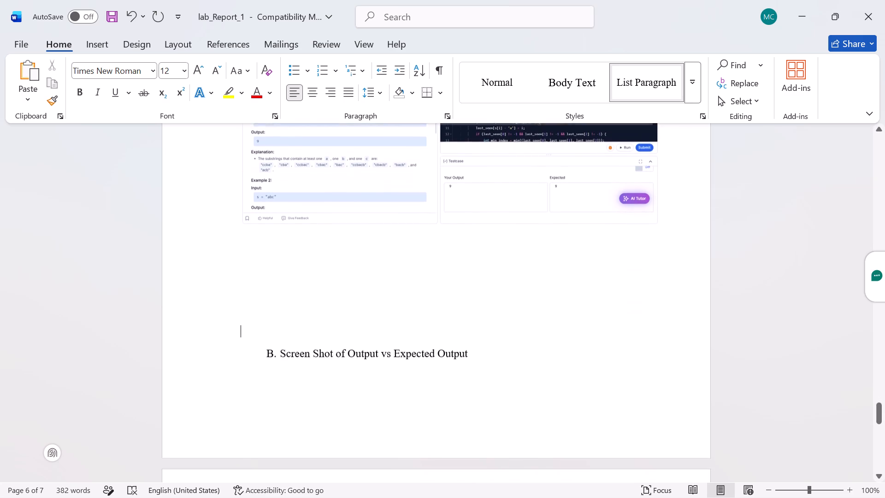
pyautogui.press('Return')
pyautogui.press('Return')
pyautogui.press('Return')
pyautogui.press('Return')
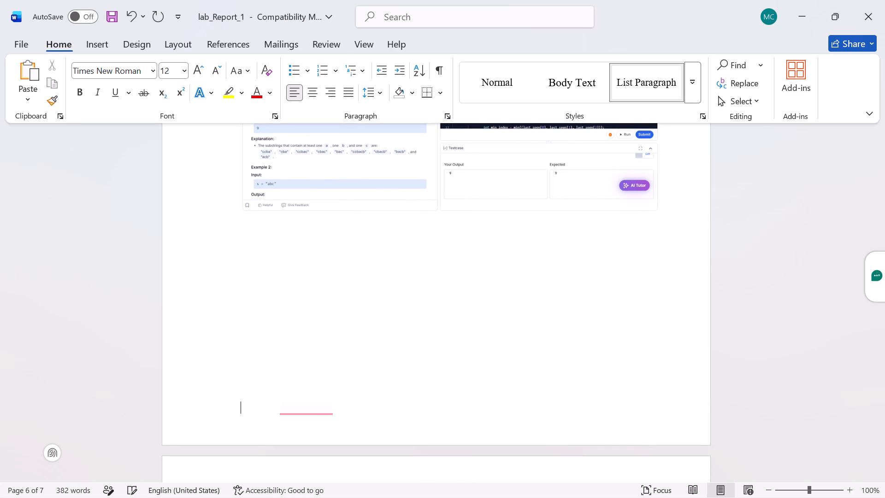
# Delete the screenshot placed directly below experiment 2.3's code.
pyautogui.scroll(-1, 266, 452)
pyautogui.scroll(2, 266, 452)
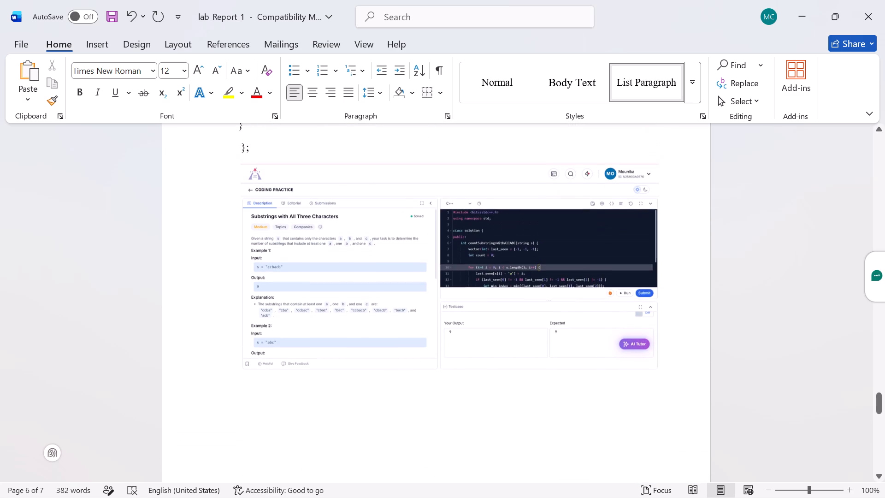
pyautogui.click(368, 308)
pyautogui.press('BackSpace')
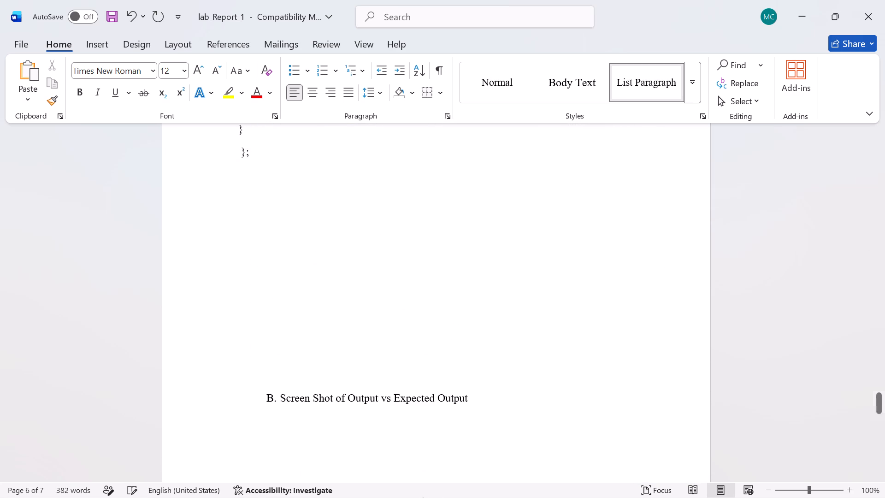
# Back in Chrome, enlarge the code editor area so the solution shows through the return count line, with Compiled Successfully visible.
pyautogui.click(435, 479)
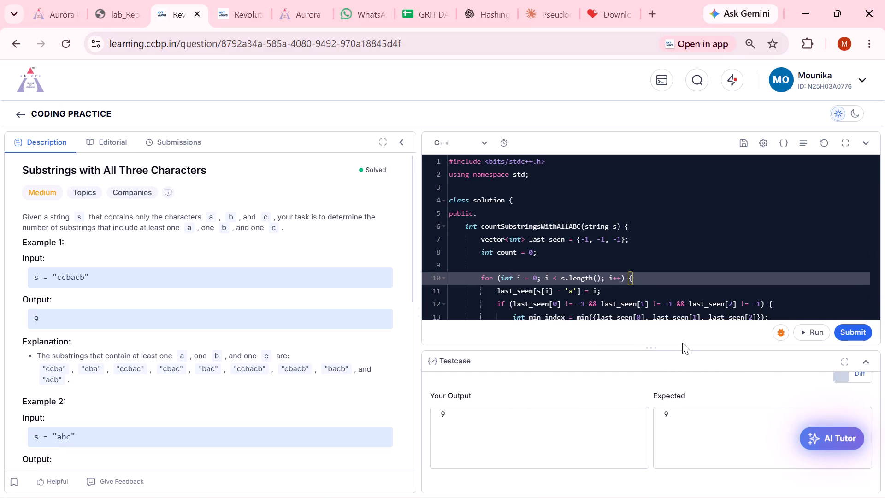
pyautogui.scroll(1, 671, 388)
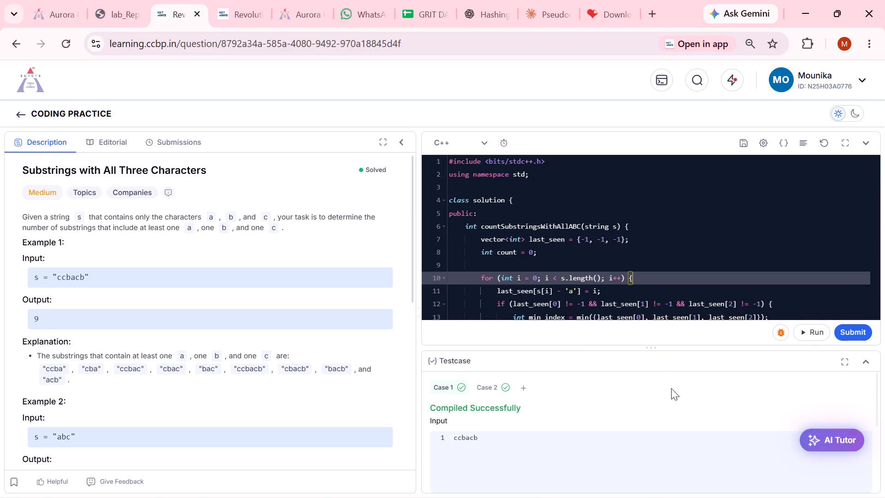
pyautogui.moveTo(657, 348); pyautogui.dragTo(663, 400)
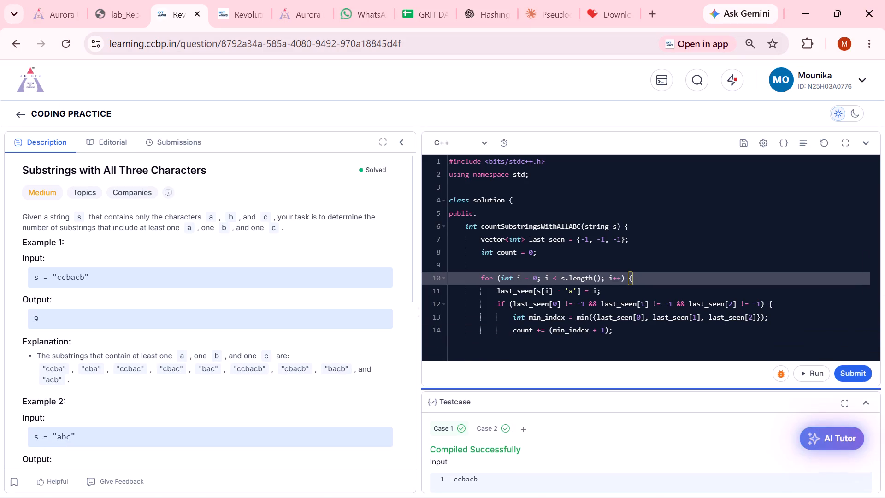
pyautogui.moveTo(663, 400); pyautogui.dragTo(666, 414)
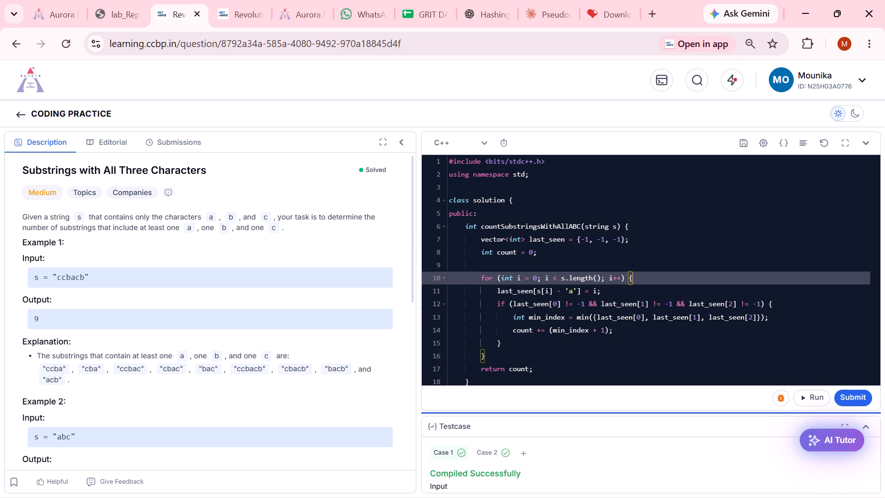
# Capture a screenshot of the whole coding practice page with the enlarged code and the compile result.
pyautogui.press('shift+super+s')
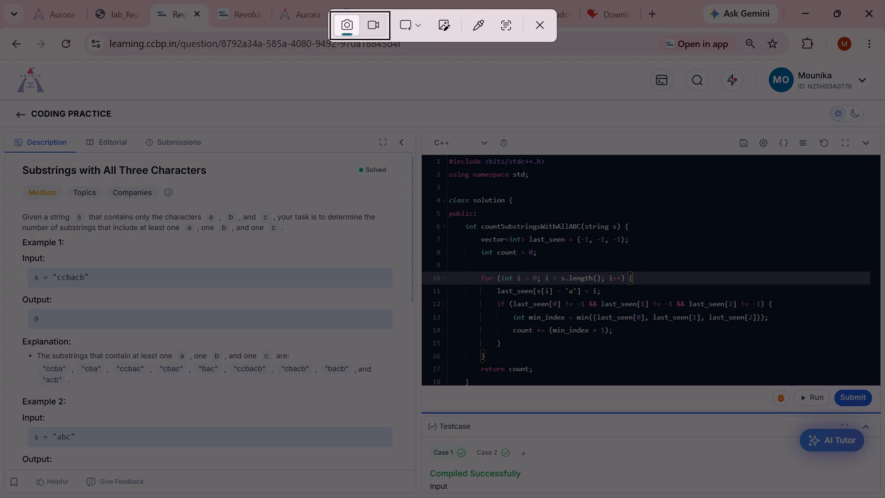
pyautogui.moveTo(0, 59); pyautogui.dragTo(884, 497)
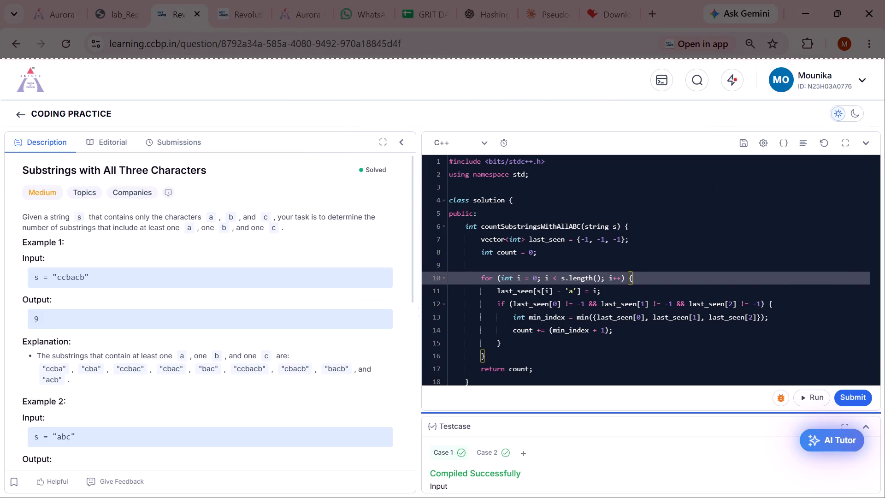
pyautogui.moveTo(884, 497); pyautogui.dragTo(874, 497)
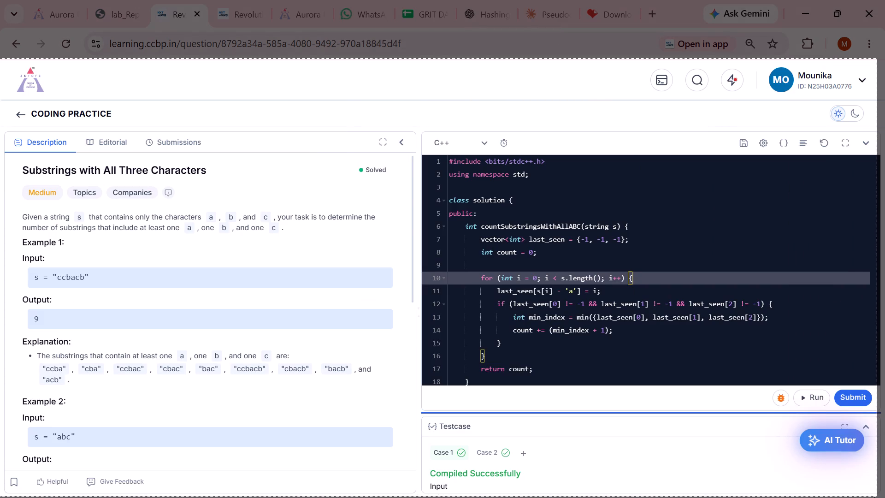
pyautogui.moveTo(874, 497); pyautogui.dragTo(873, 497)
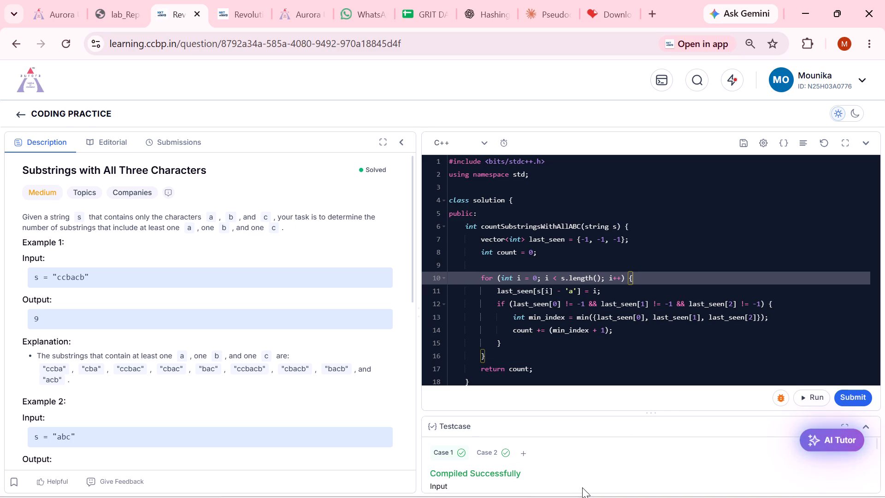
# Paste the new code screenshot into the Word report directly below experiment 2.3's code.
pyautogui.click(592, 497)
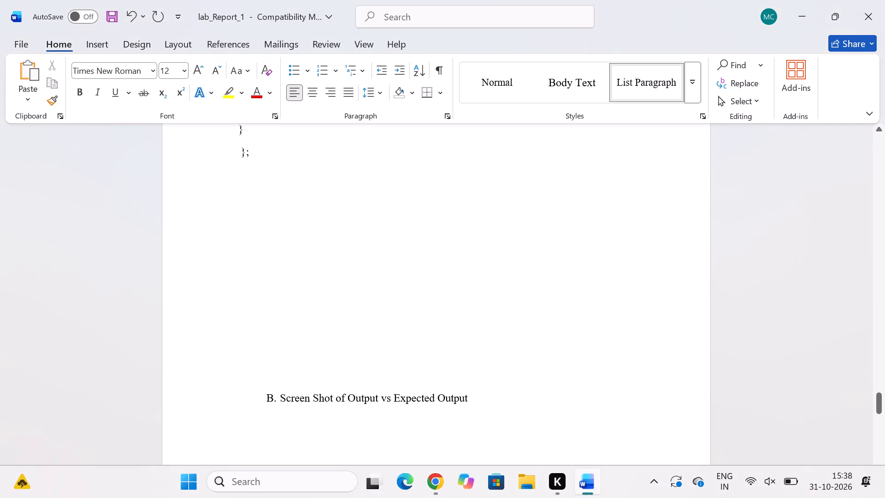
pyautogui.hotkey('ctrl', 'v')
# Bold experiment 2.3's heading "B. Screen Shot of Output vs Expected Output", including its list letter.
pyautogui.scroll(-4, 398, 322)
pyautogui.click(353, 303)
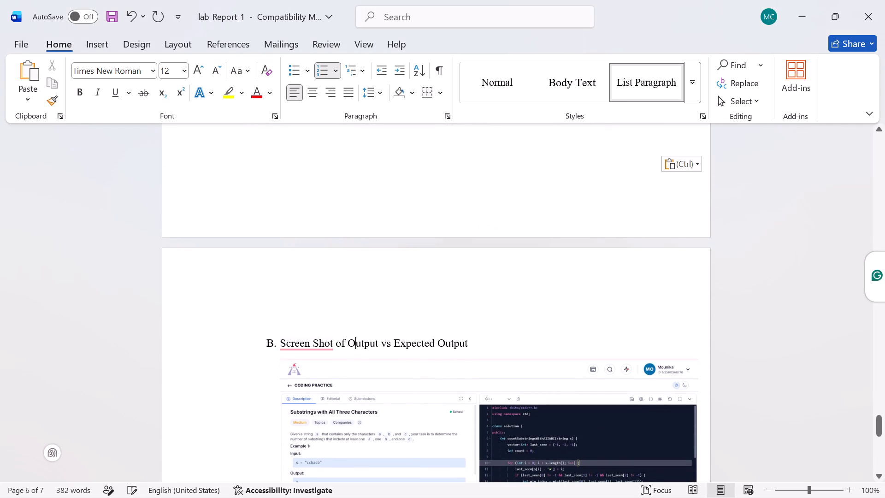
pyautogui.scroll(3, 353, 303)
pyautogui.scroll(-4, 355, 334)
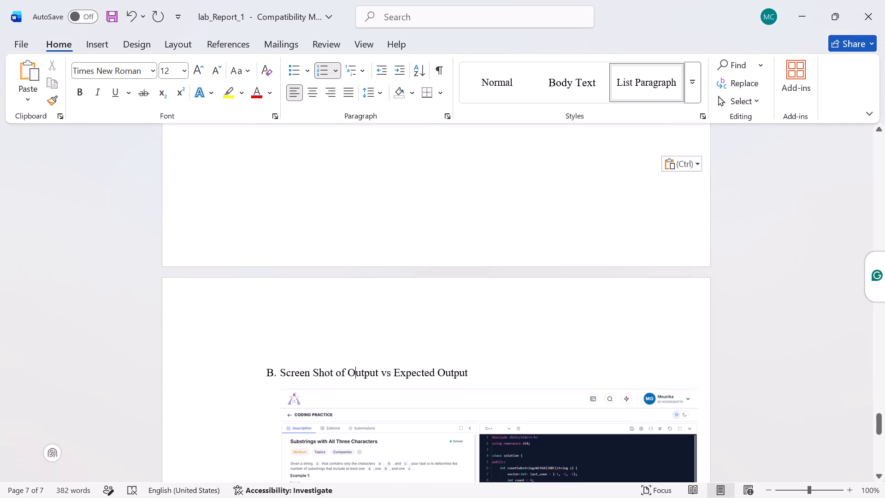
pyautogui.scroll(-1, 355, 334)
pyautogui.moveTo(472, 321); pyautogui.dragTo(240, 304)
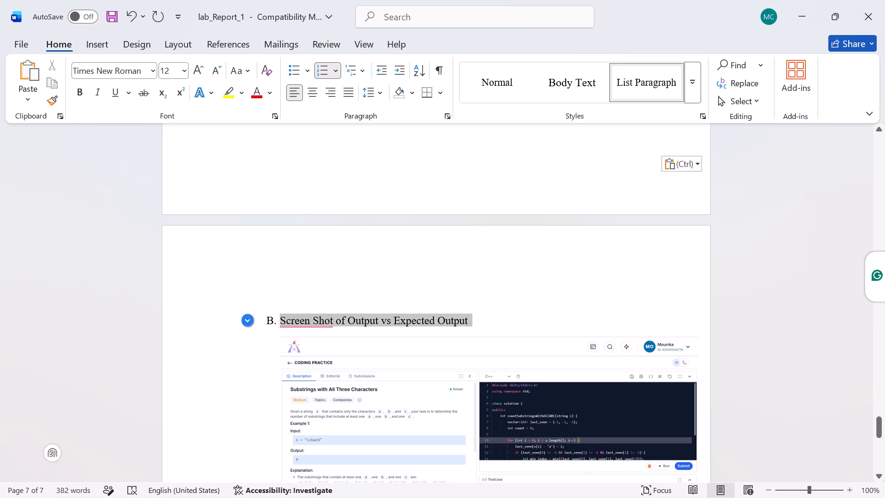
pyautogui.moveTo(240, 304); pyautogui.dragTo(248, 303)
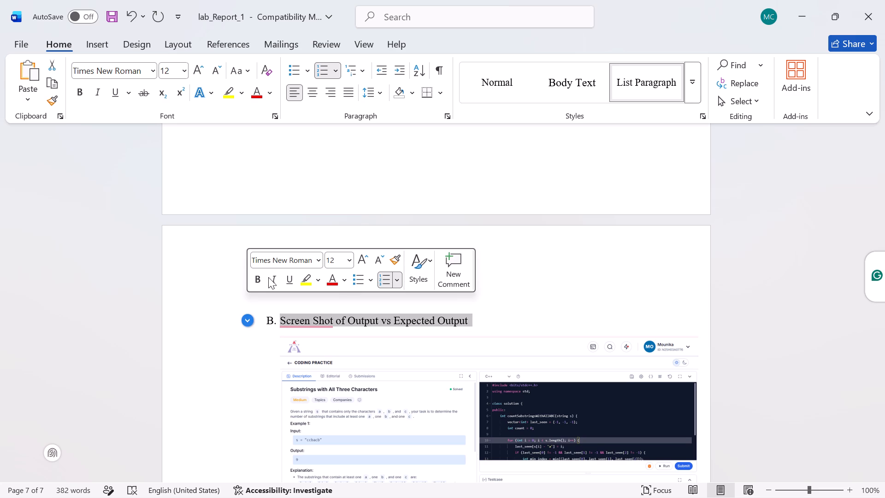
pyautogui.click(258, 279)
pyautogui.doubleClick(272, 318)
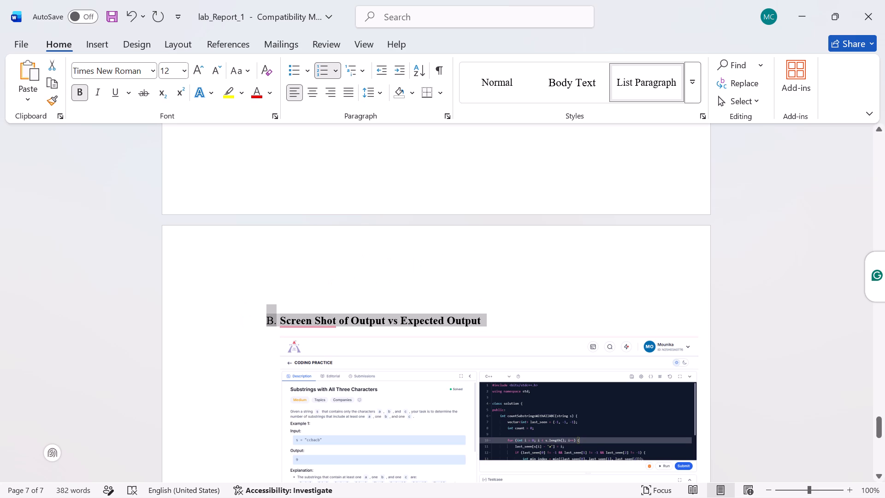
pyautogui.click(79, 94)
pyautogui.click(268, 233)
# Shift experiment 2.3's lettered subheadings outward so they line up with the experiment title's number.
pyautogui.scroll(2, 268, 233)
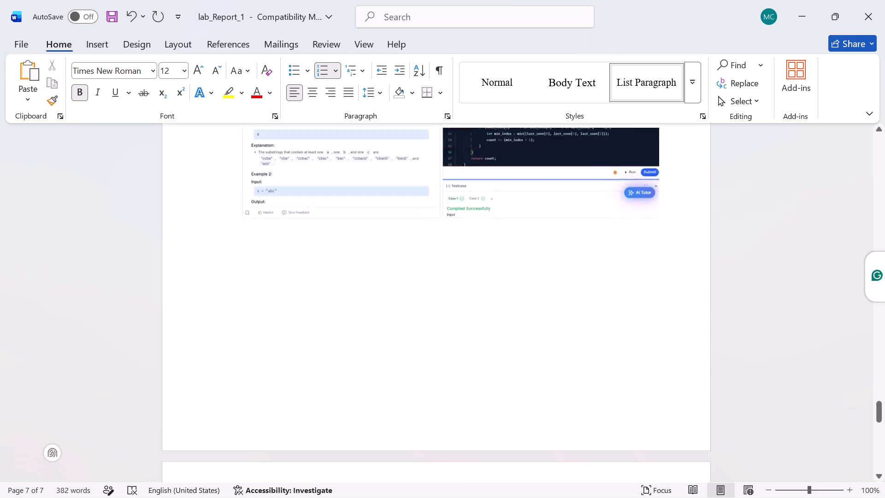
pyautogui.scroll(2, 268, 233)
pyautogui.scroll(-1, 268, 233)
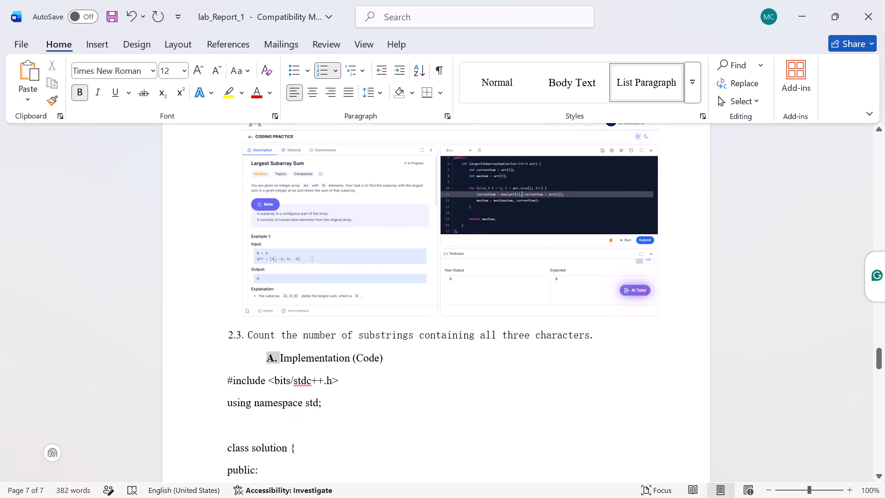
pyautogui.moveTo(270, 356); pyautogui.dragTo(251, 354)
pyautogui.moveTo(251, 354); pyautogui.dragTo(226, 350)
# Bold the "Implementation (Code)" heading under experiment 2.2.
pyautogui.scroll(1, 353, 366)
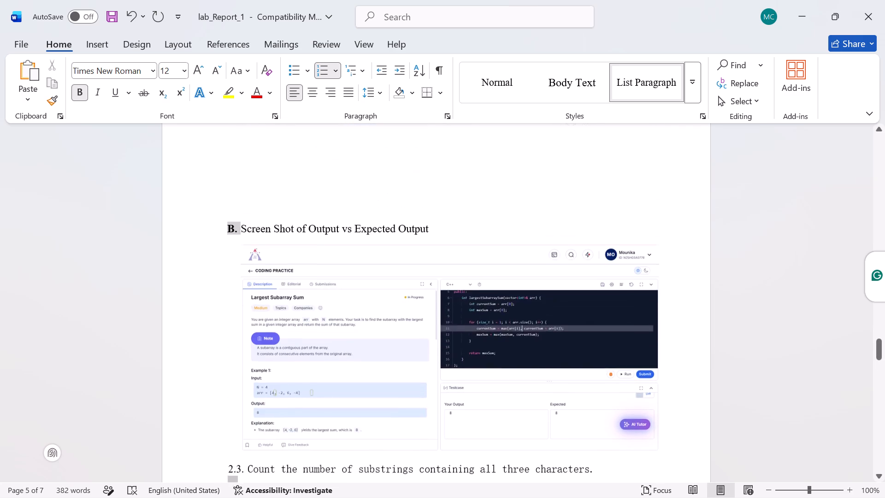
pyautogui.scroll(5, 353, 366)
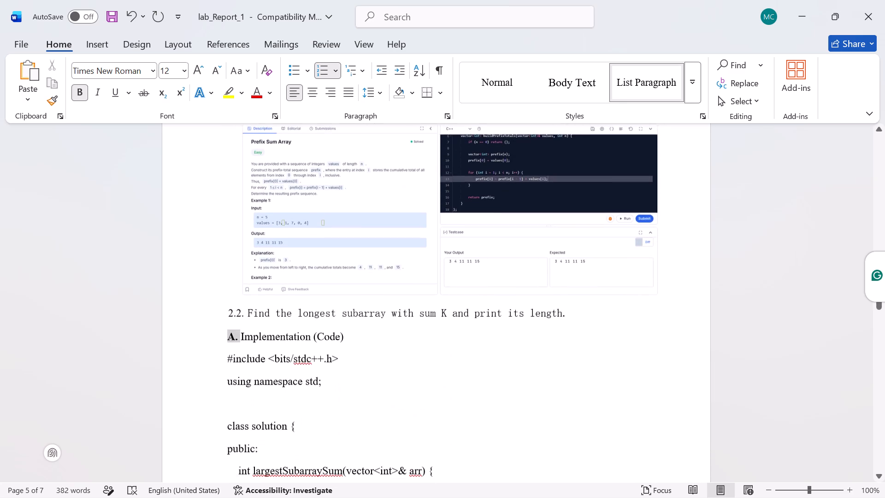
pyautogui.moveTo(347, 337); pyautogui.dragTo(265, 325)
pyautogui.click(271, 304)
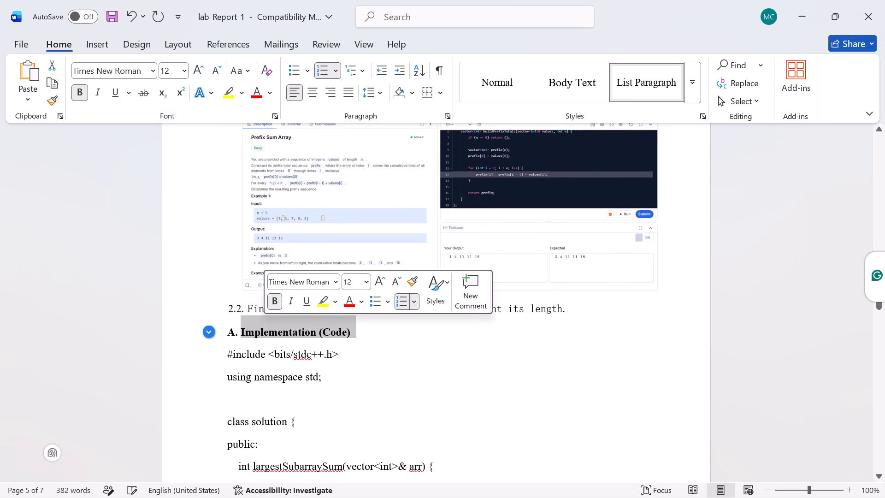
pyautogui.click(351, 397)
# Bold the "Implementation (Code)" heading under experiment 2.3.
pyautogui.scroll(-2, 351, 397)
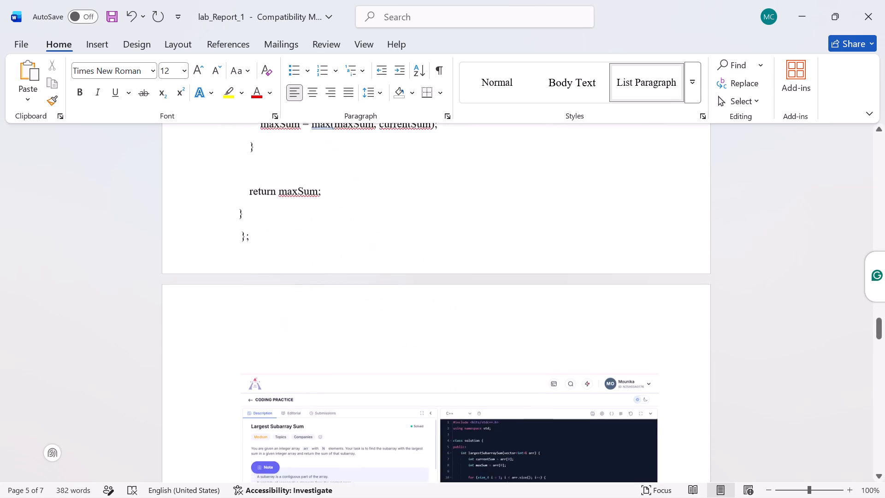
pyautogui.scroll(-3, 351, 397)
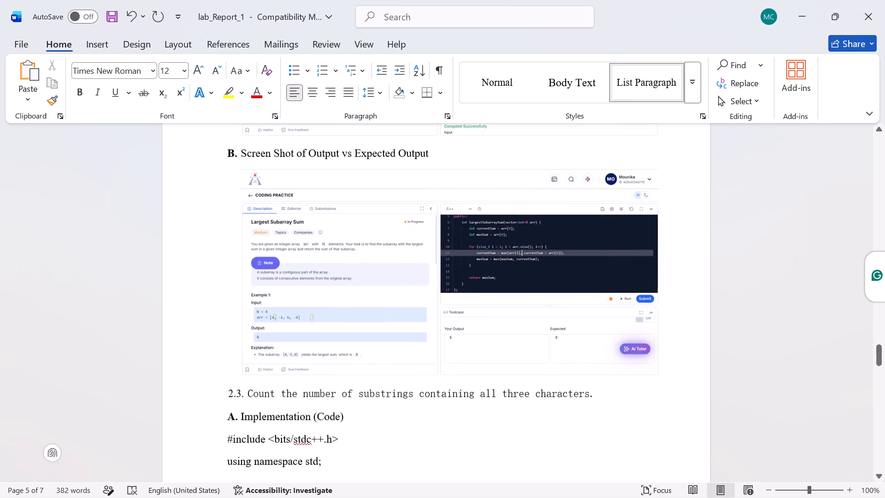
pyautogui.scroll(-2, 351, 397)
pyautogui.moveTo(349, 331); pyautogui.dragTo(256, 331)
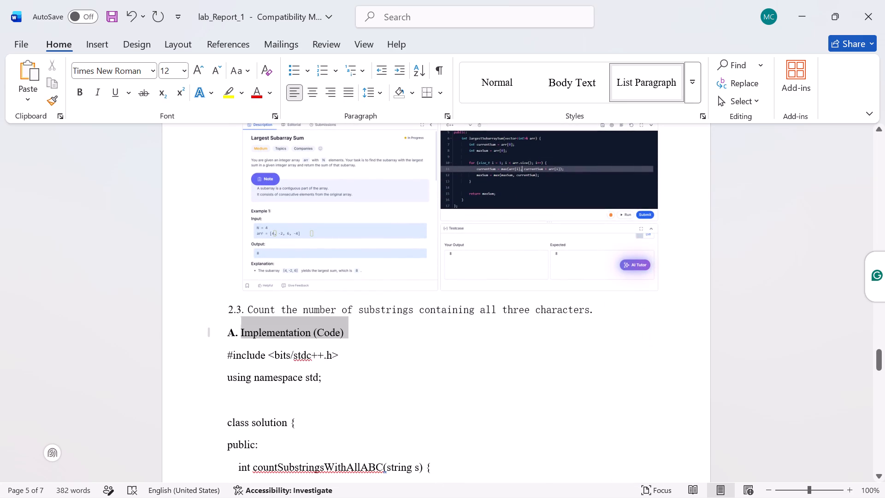
pyautogui.moveTo(256, 331); pyautogui.dragTo(256, 331)
pyautogui.click(267, 307)
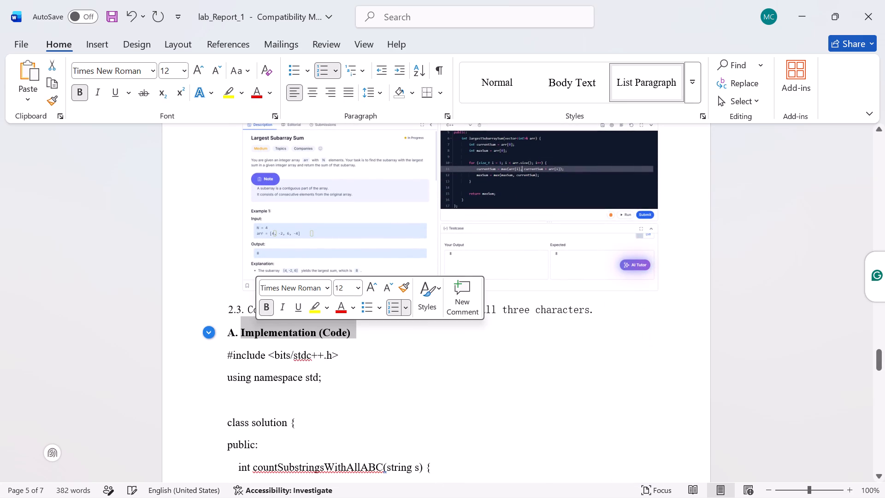
pyautogui.click(438, 379)
# Bold experiment 2.3's title, "Count the number of substrings containing all three characters.".
pyautogui.moveTo(598, 312); pyautogui.dragTo(229, 310)
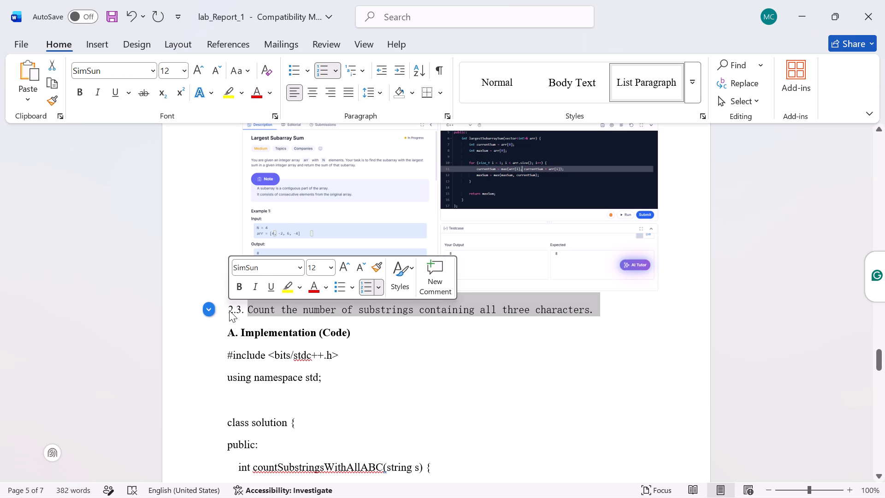
pyautogui.click(236, 283)
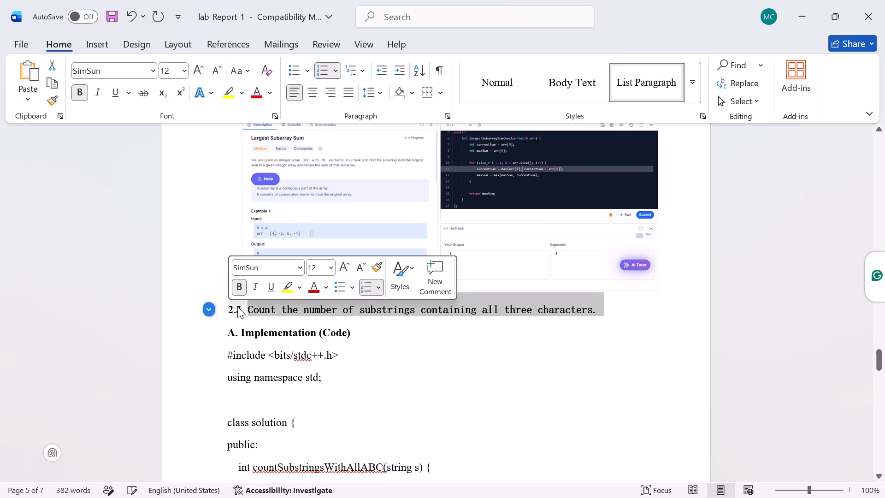
pyautogui.click(356, 359)
# Bold the "Screen Shot of Output vs Expected Output" heading under experiment 2.2.
pyautogui.scroll(-4, 356, 359)
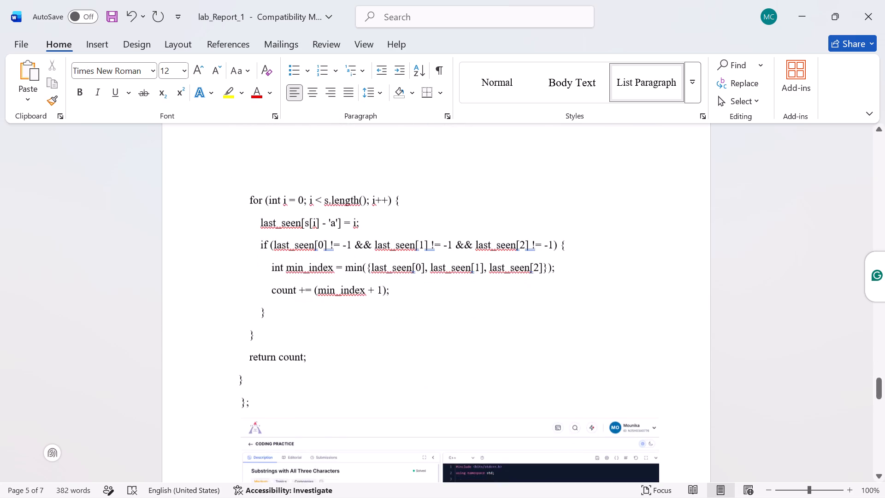
pyautogui.scroll(-6, 356, 359)
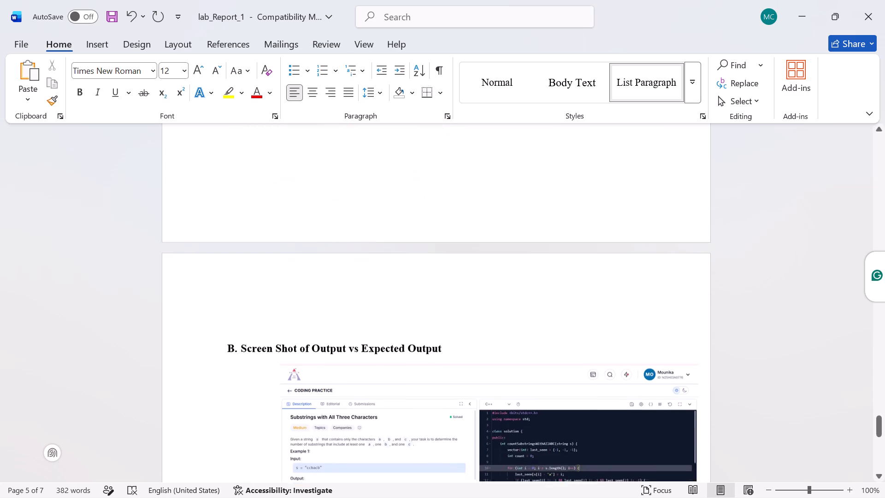
pyautogui.scroll(-2, 356, 359)
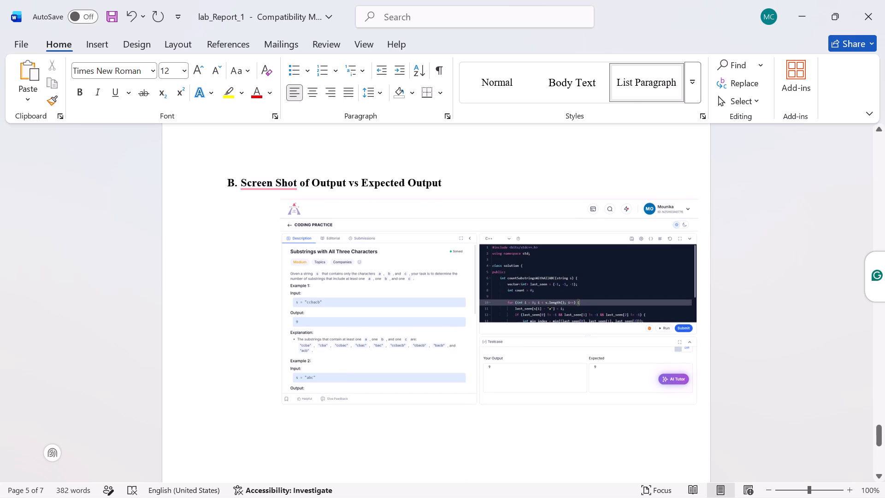
pyautogui.scroll(5, 359, 321)
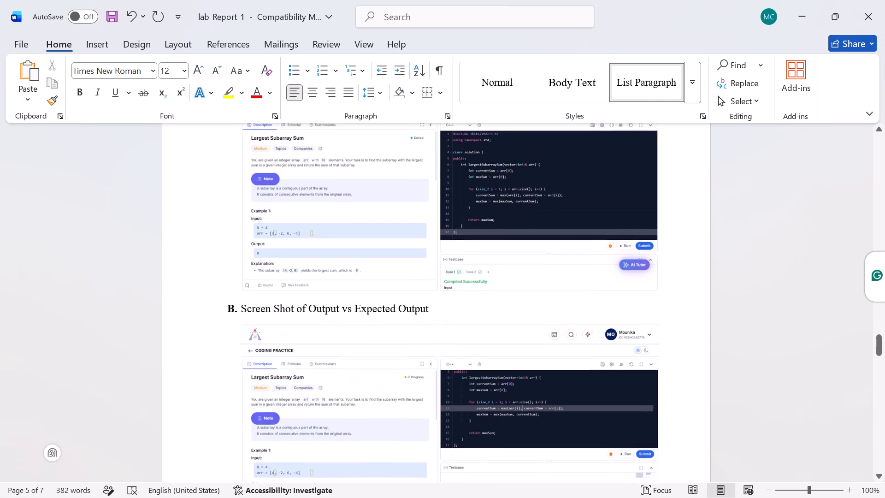
pyautogui.scroll(2, 359, 321)
pyautogui.scroll(-1, 359, 321)
pyautogui.moveTo(434, 308); pyautogui.dragTo(240, 308)
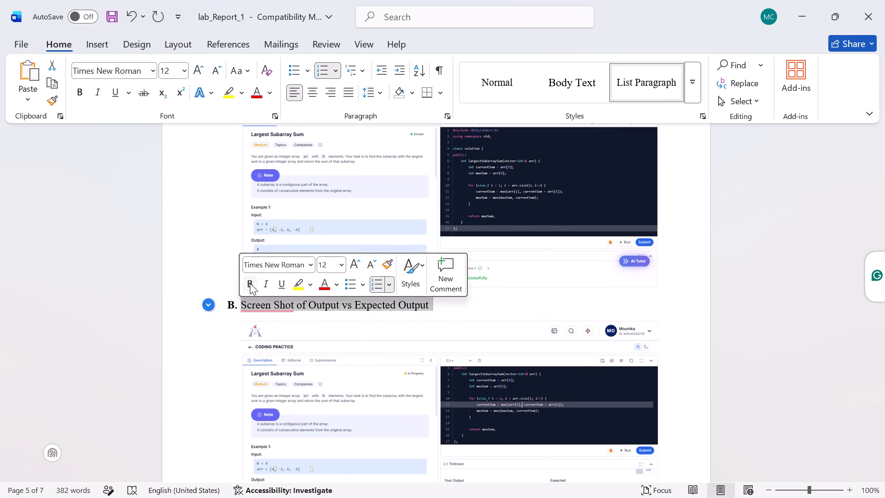
pyautogui.click(250, 283)
pyautogui.click(470, 321)
# Bold experiment 2.2's title, "Find the longest subarray with sum K and print its length.".
pyautogui.scroll(1, 470, 321)
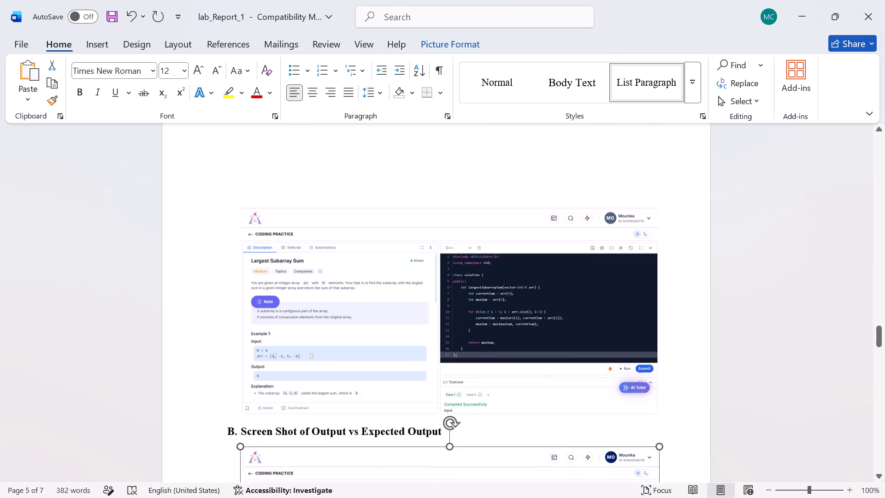
pyautogui.scroll(2, 470, 321)
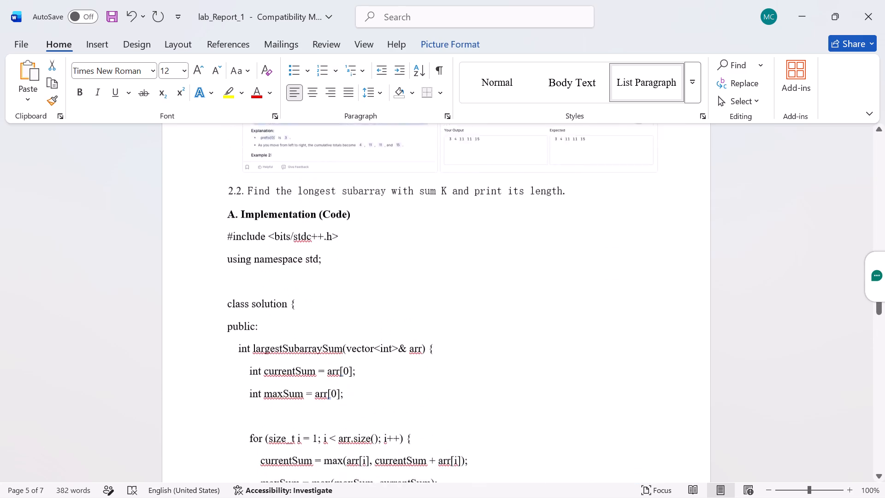
pyautogui.scroll(1, 470, 321)
pyautogui.moveTo(583, 260); pyautogui.dragTo(401, 266)
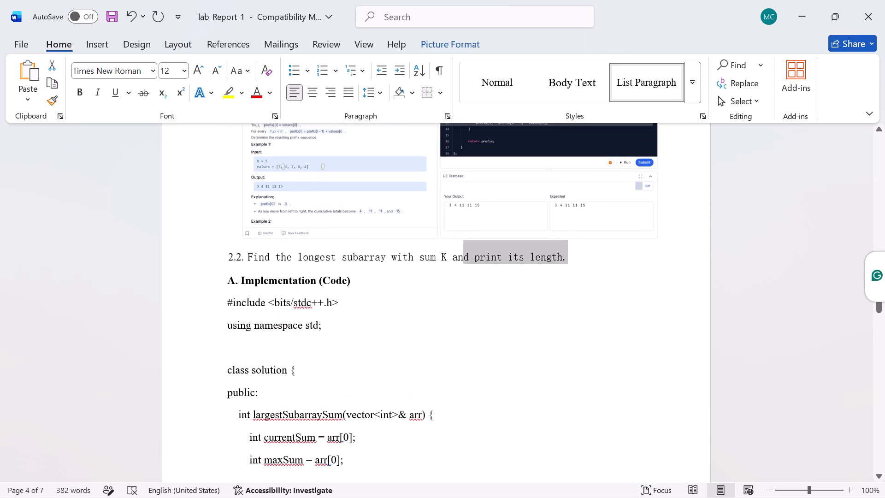
pyautogui.moveTo(401, 266); pyautogui.dragTo(224, 258)
pyautogui.click(232, 236)
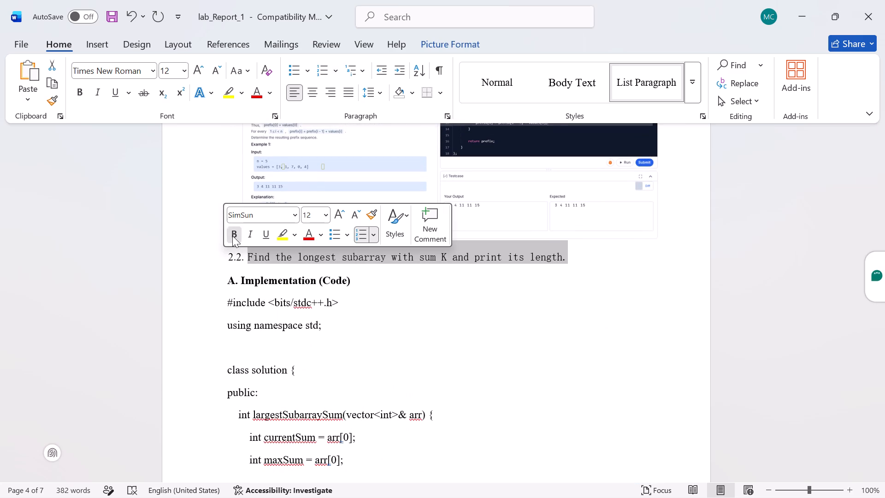
pyautogui.click(360, 284)
# Bold experiment 2.1's title, "Calculate the prefix sum array and print all elements.".
pyautogui.scroll(1, 360, 284)
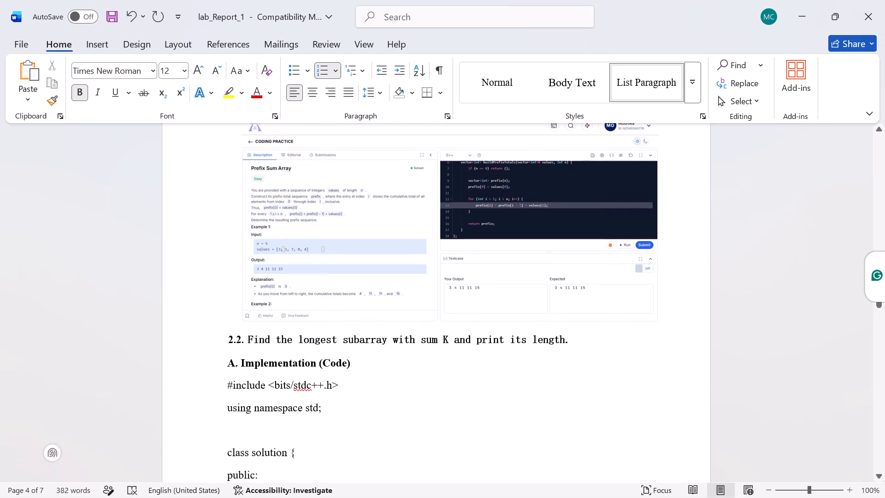
pyautogui.scroll(1, 476, 327)
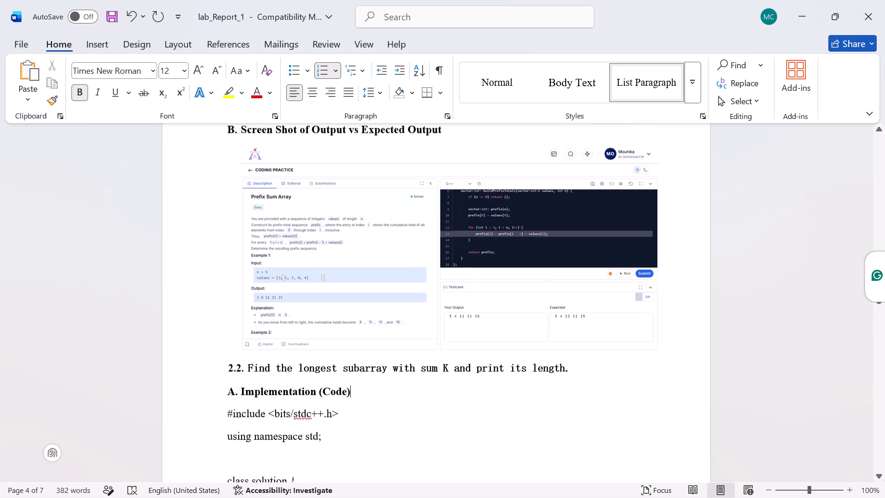
pyautogui.scroll(2, 476, 327)
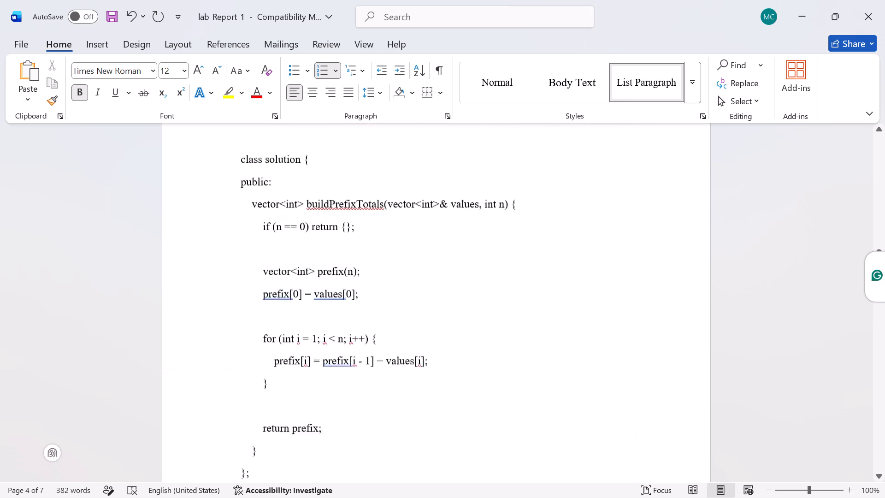
pyautogui.scroll(2, 476, 327)
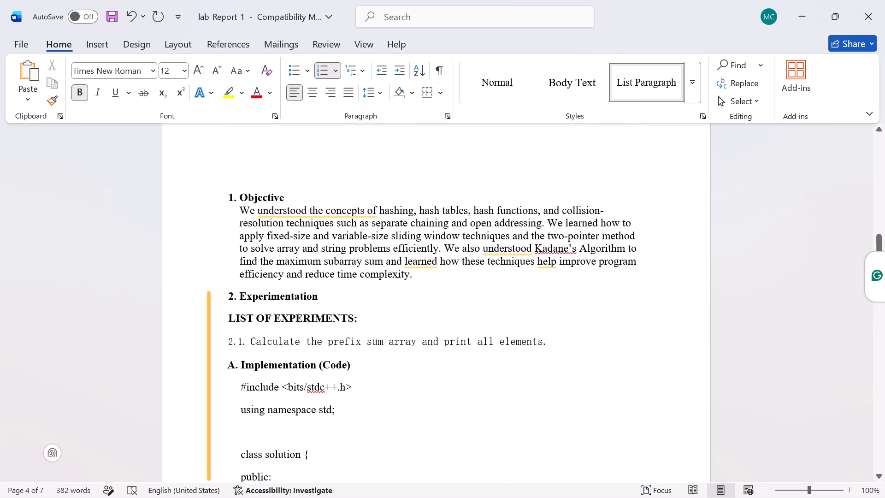
pyautogui.moveTo(551, 342); pyautogui.dragTo(224, 343)
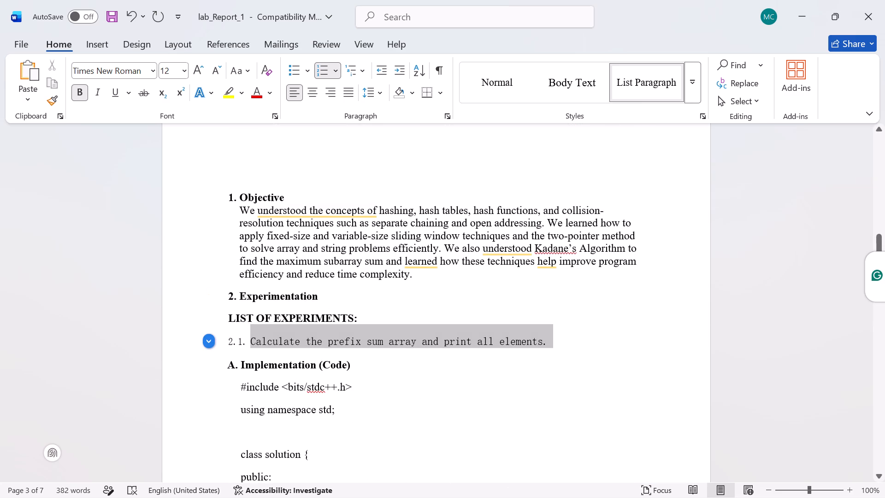
pyautogui.moveTo(224, 343); pyautogui.dragTo(226, 343)
pyautogui.click(236, 320)
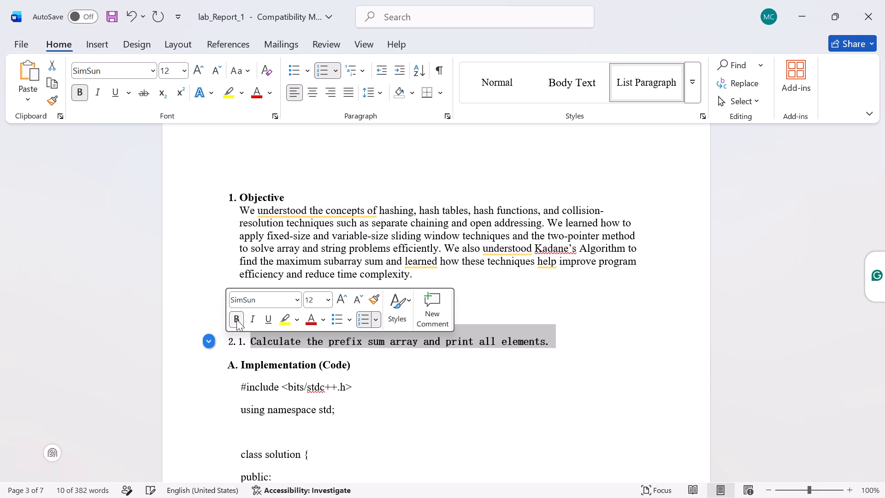
pyautogui.click(380, 365)
# Add an empty line below experiment 2.1's code, after its closing brace.
pyautogui.scroll(-1, 380, 365)
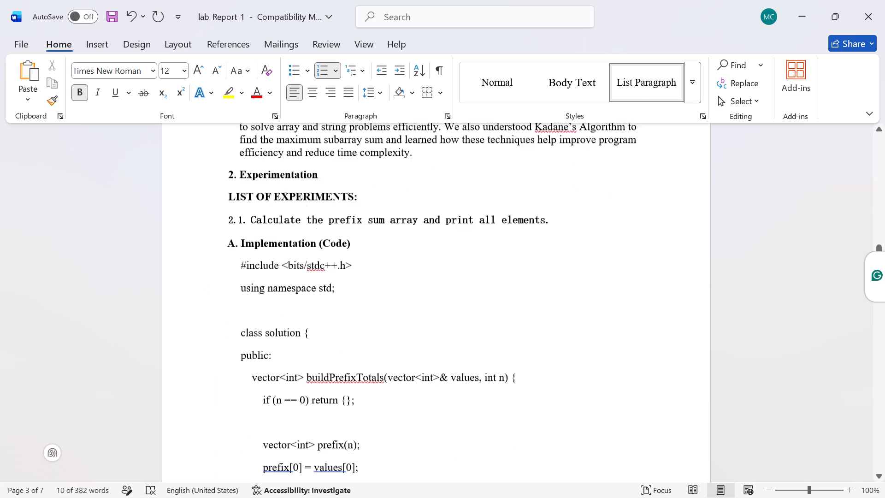
pyautogui.scroll(-4, 380, 365)
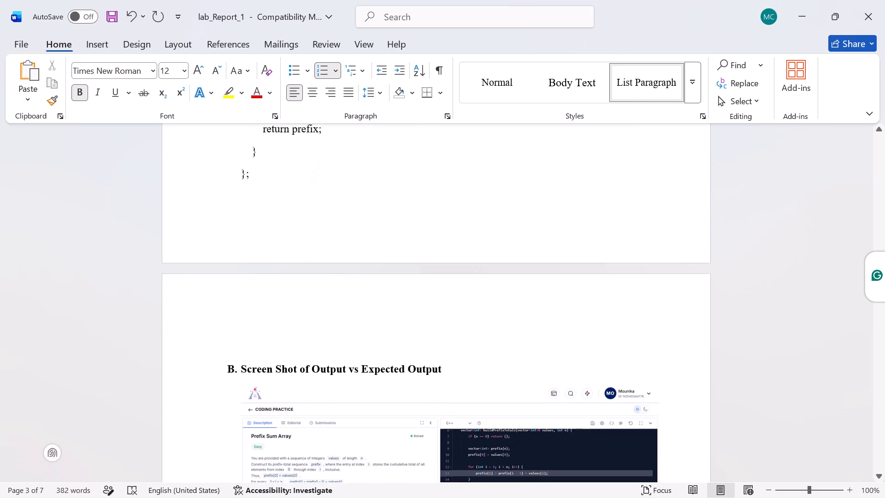
pyautogui.click(295, 170)
pyautogui.press('Return')
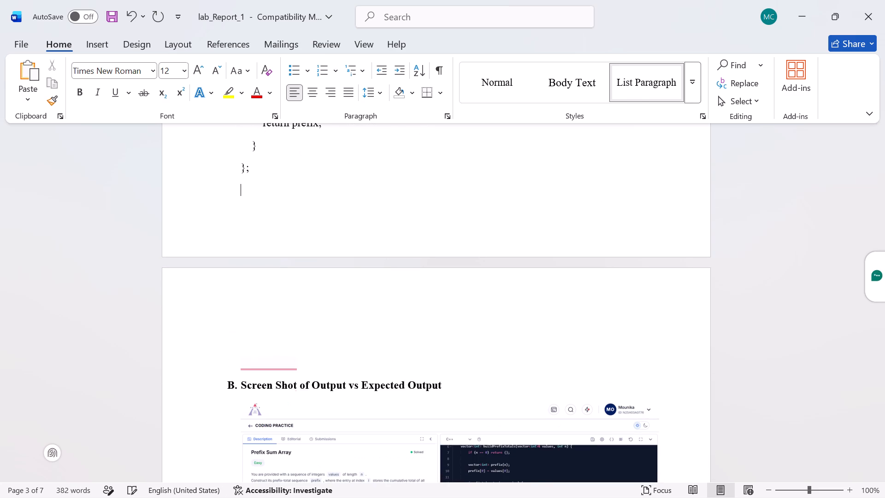
# Switch to Chrome and open the Prefix Sum Array problem from the Coding Practice set that follows the Prefix Sum lessons.
pyautogui.click(436, 480)
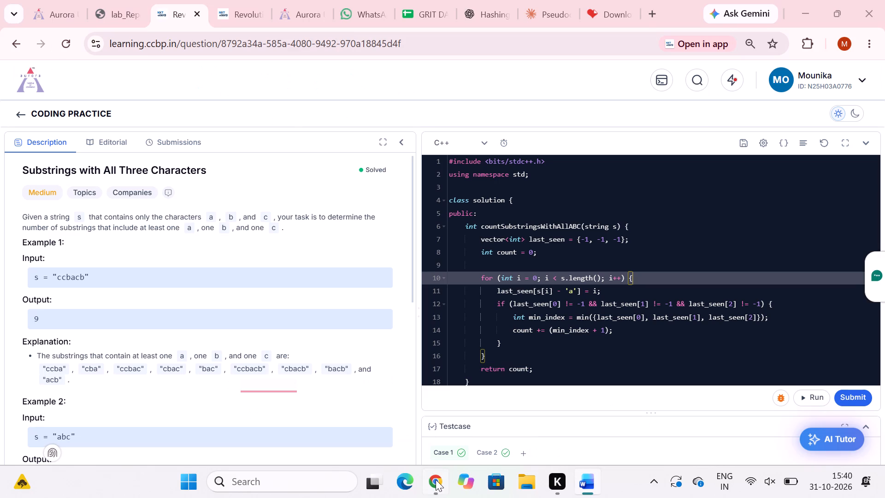
pyautogui.click(19, 113)
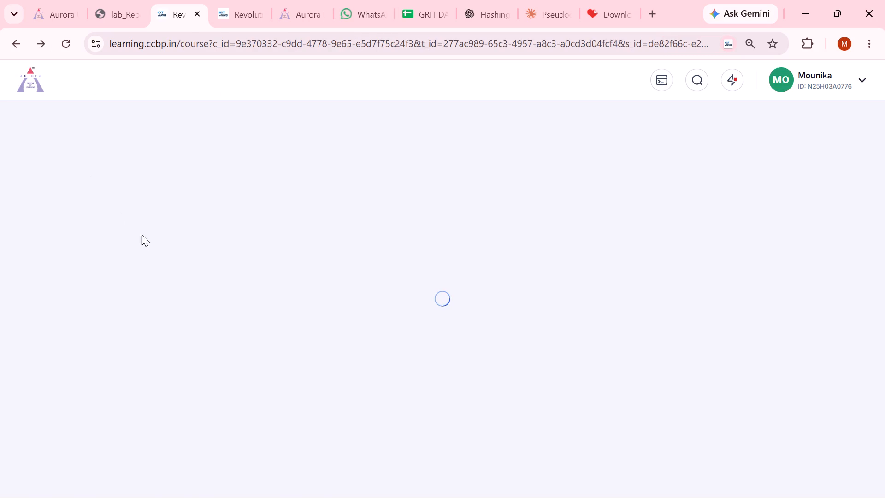
pyautogui.scroll(2, 65, 183)
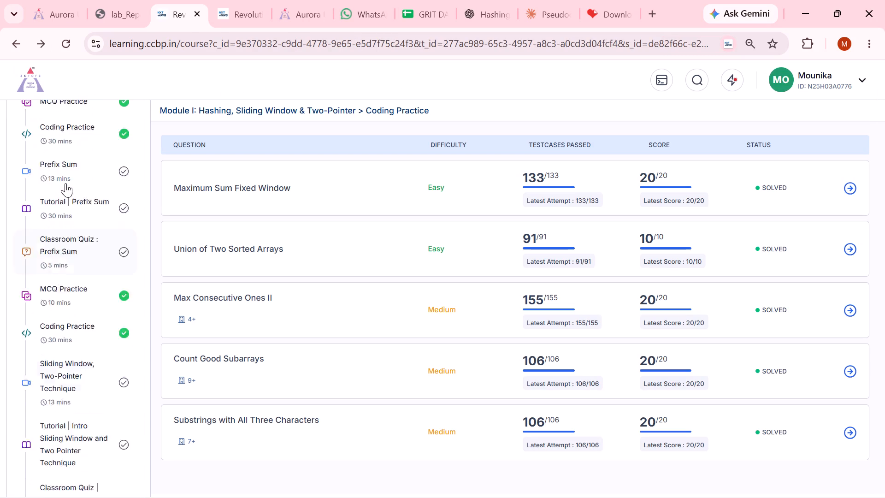
pyautogui.scroll(3, 65, 183)
pyautogui.scroll(-1, 73, 354)
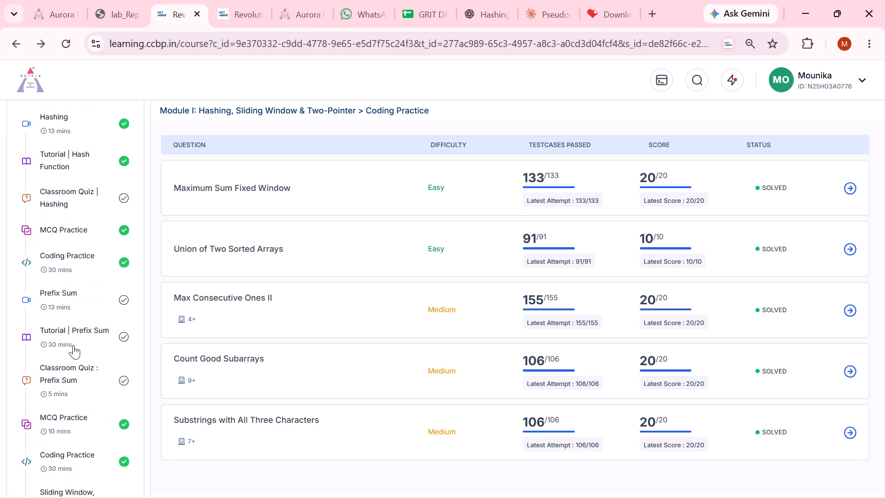
pyautogui.click(70, 468)
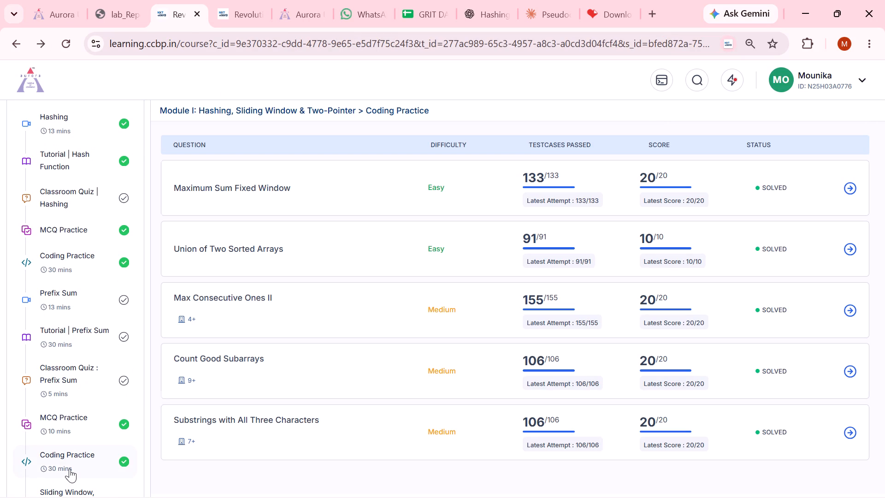
pyautogui.click(292, 196)
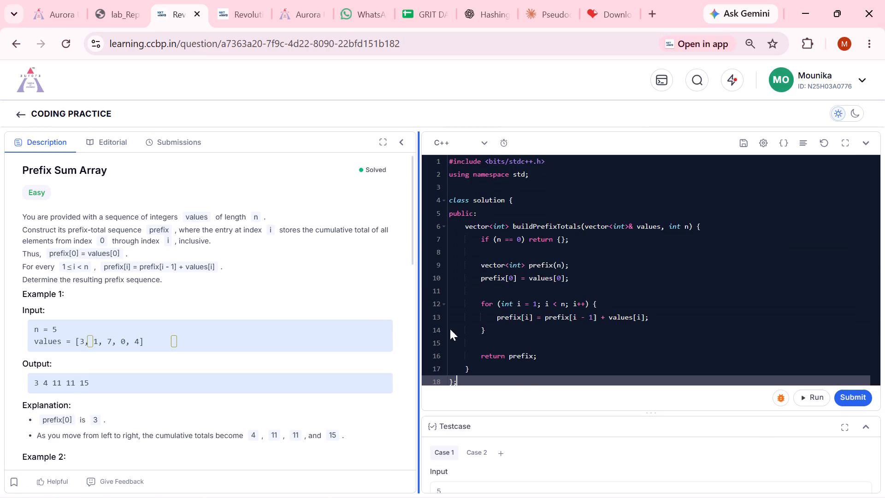
# Run the Prefix Sum Array code and enlarge the code editor so the whole solution fits above the test cases.
pyautogui.click(792, 394)
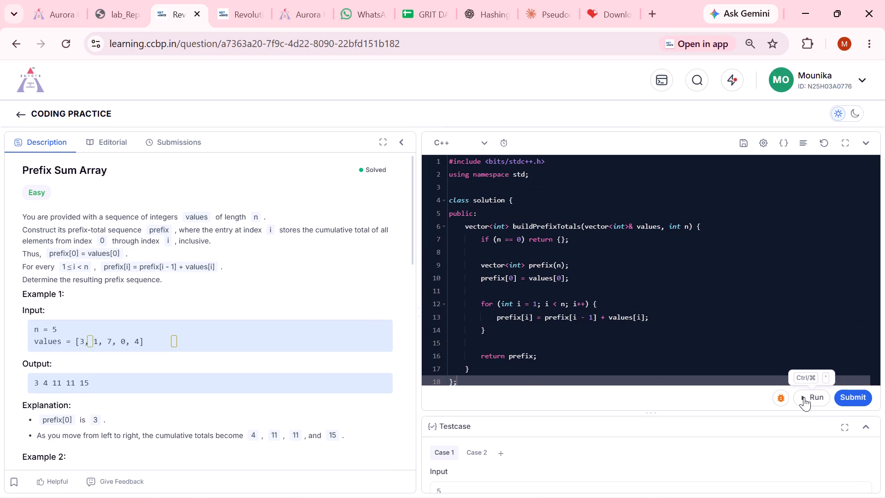
pyautogui.click(804, 397)
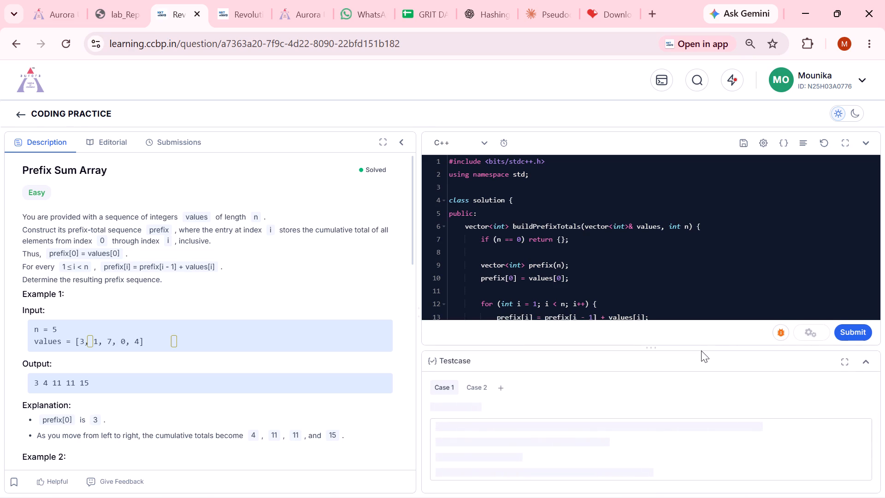
pyautogui.moveTo(701, 347); pyautogui.dragTo(704, 425)
# Capture the coding page below the browser's address bar and paste it under experiment 2.1's code in the Word report.
pyautogui.press('shift+super+s')
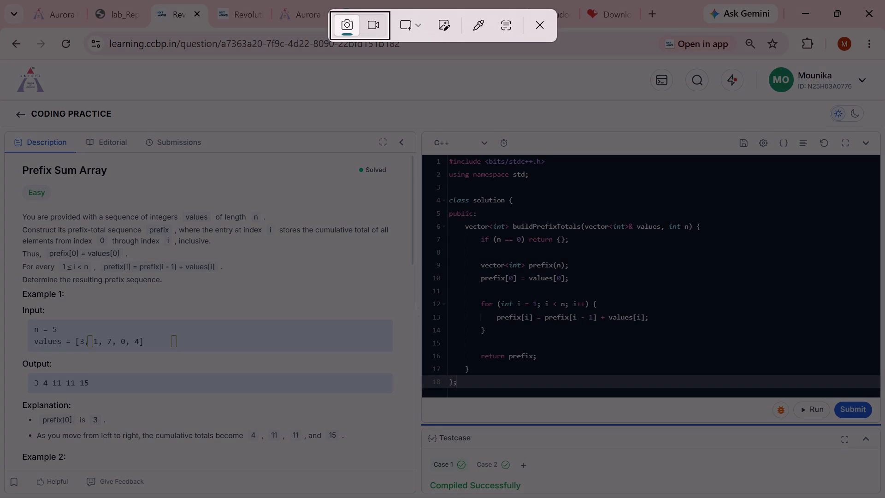
pyautogui.moveTo(0, 58); pyautogui.dragTo(884, 497)
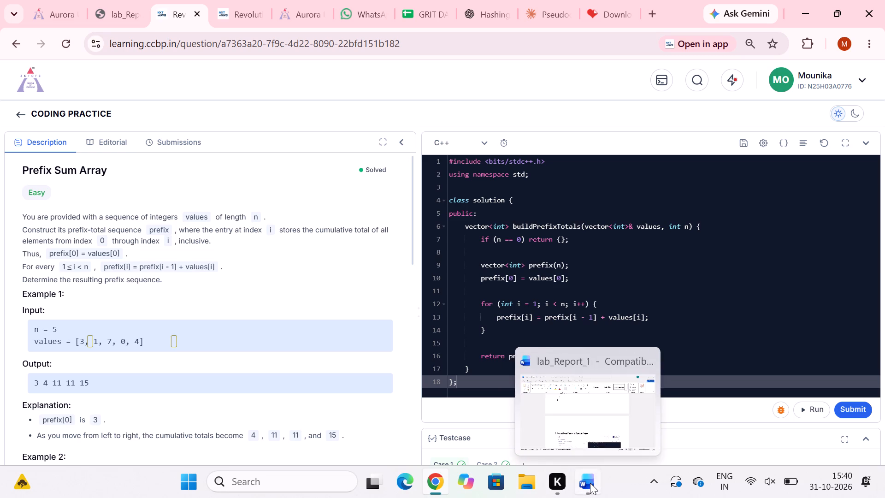
pyautogui.click(590, 483)
pyautogui.hotkey('ctrl', 'v')
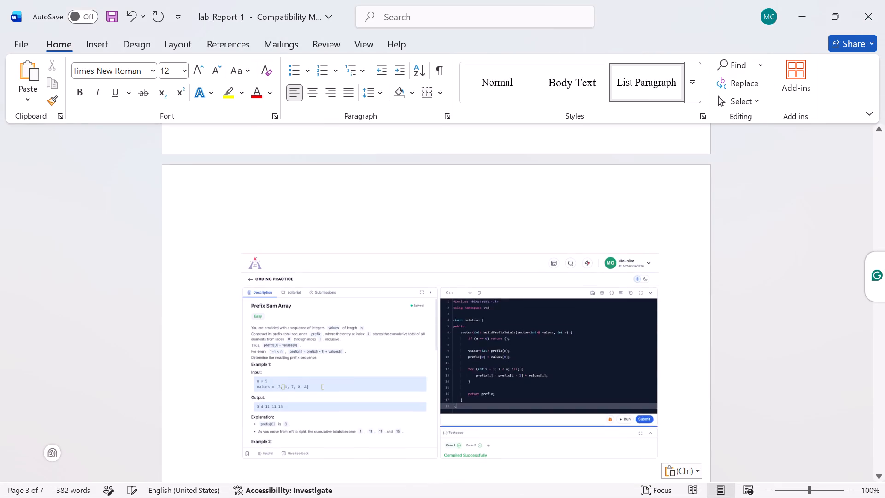
# Insert eight blank lines below experiment 2.2's code screenshot to push the 'Screen Shot of Output vs Expected Output' heading onto the next page.
pyautogui.scroll(-5, 419, 264)
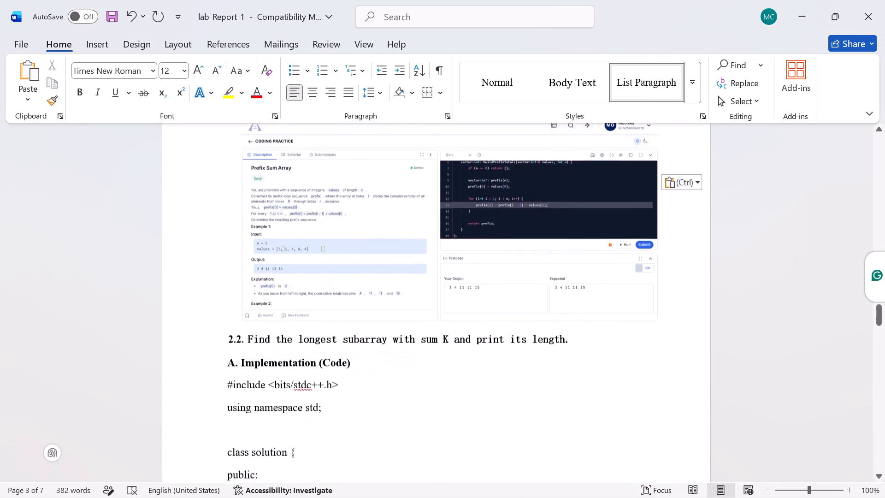
pyautogui.scroll(-3, 419, 264)
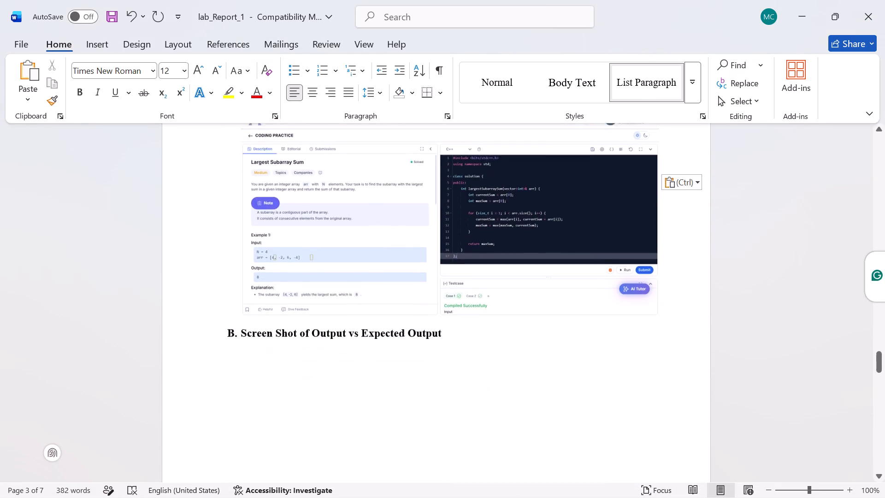
pyautogui.scroll(-1, 419, 264)
pyautogui.scroll(1, 419, 264)
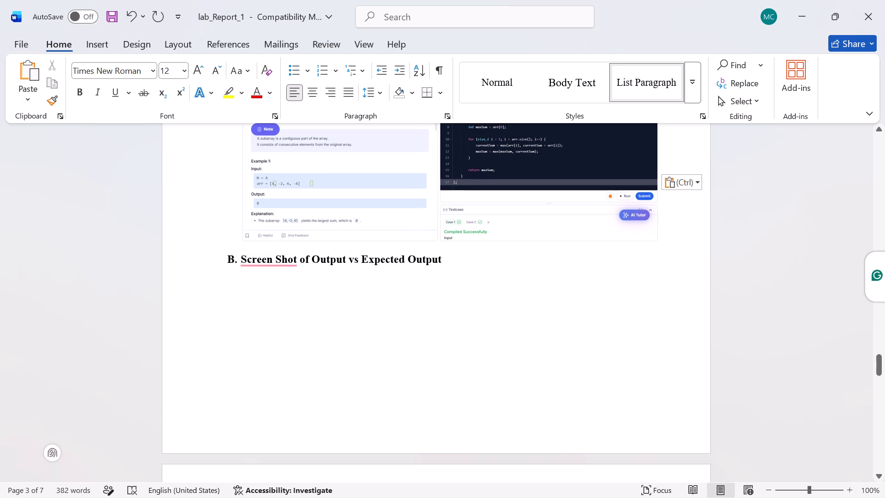
pyautogui.click(691, 226)
pyautogui.press('Return')
pyautogui.press('Return')
pyautogui.press('Return')
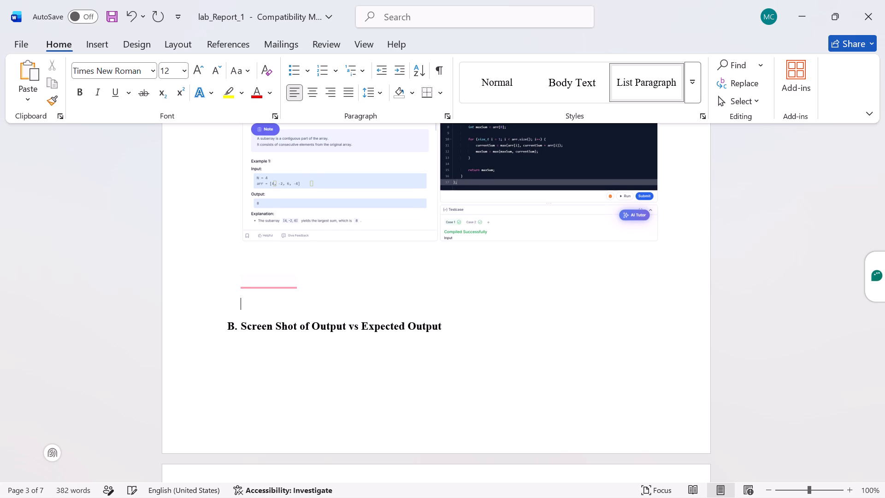
pyautogui.press('Return')
pyautogui.press('Return')
pyautogui.press('Return')
pyautogui.press('Return')
pyautogui.press('Return')
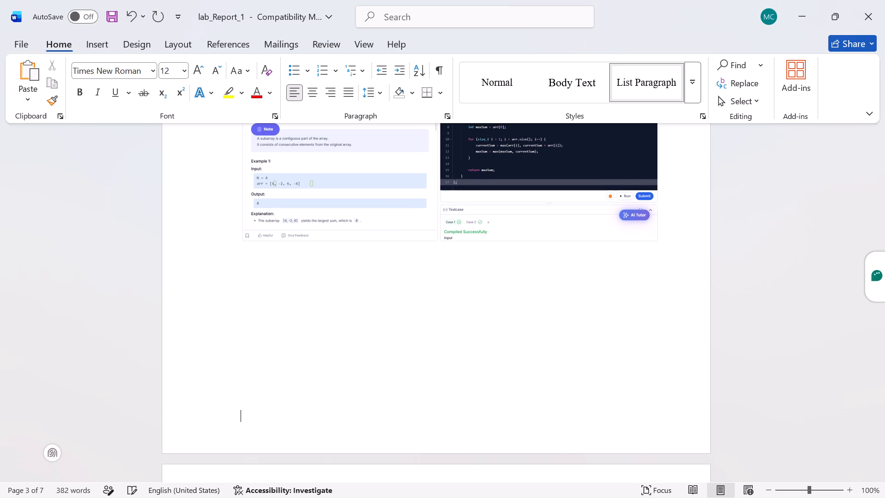
# Delete the extra blank lines between experiment 2.3's code screenshot and its 'Screen Shot of Output vs Expected Output' heading.
pyautogui.scroll(-5, 691, 226)
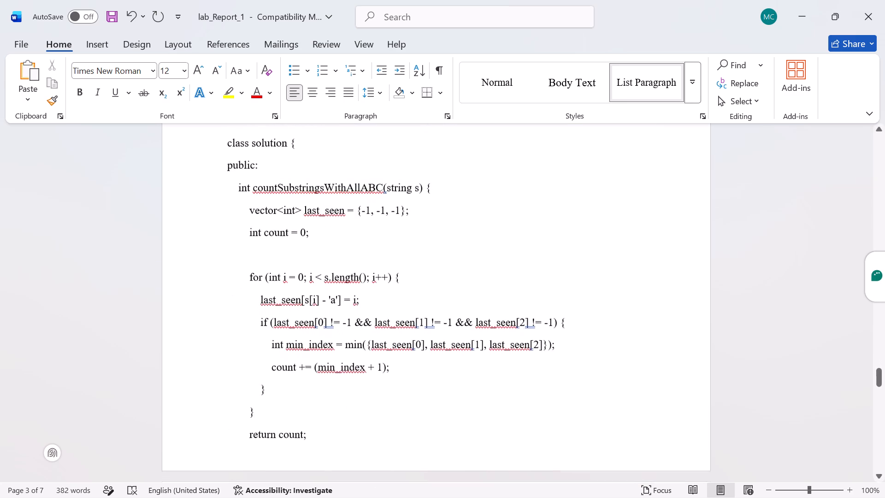
pyautogui.scroll(-2, 691, 226)
pyautogui.scroll(4, 691, 226)
pyautogui.scroll(-4, 691, 226)
pyautogui.scroll(1, 691, 226)
pyautogui.click(279, 324)
pyautogui.press('BackSpace')
pyautogui.press('BackSpace')
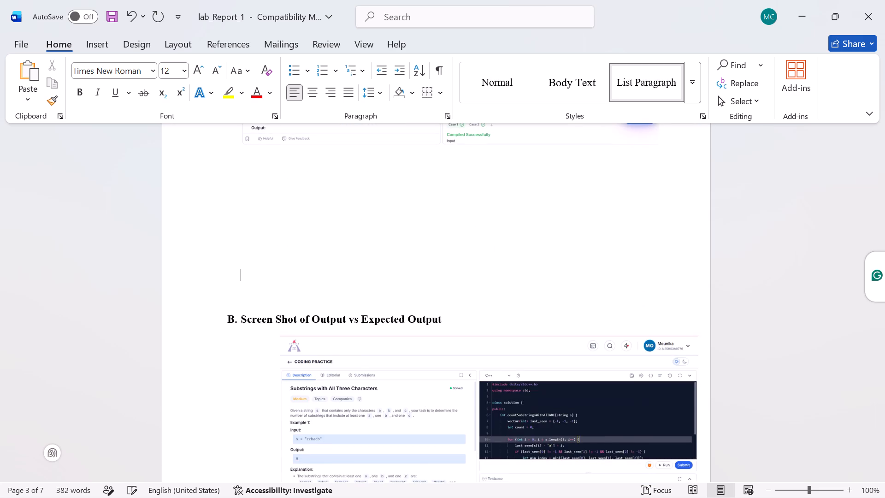
pyautogui.press('BackSpace')
pyautogui.press('BackSpace')
pyautogui.press('BackSpace')
pyautogui.press('BackSpace')
pyautogui.press('BackSpace')
pyautogui.press('BackSpace')
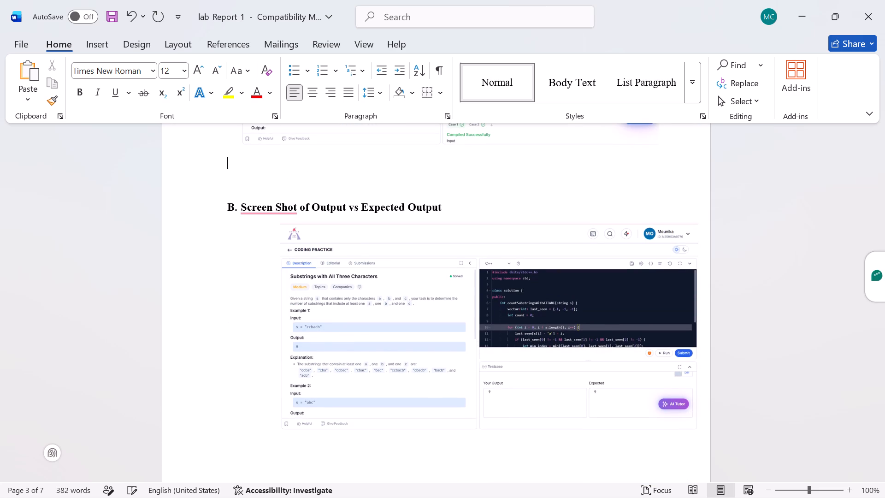
# Enter 31-10-2026 as the date on the certificate page.
pyautogui.scroll(-4, 279, 324)
pyautogui.scroll(11, 279, 324)
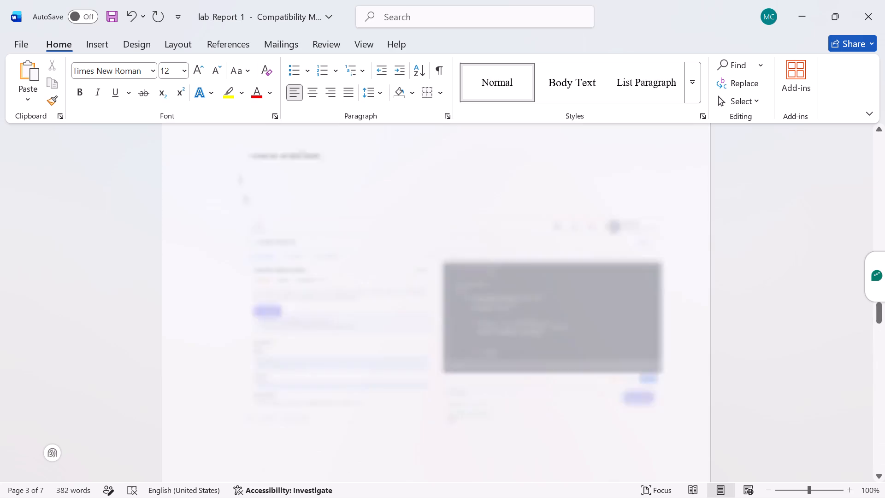
pyautogui.scroll(11, 279, 324)
pyautogui.scroll(-2, 279, 324)
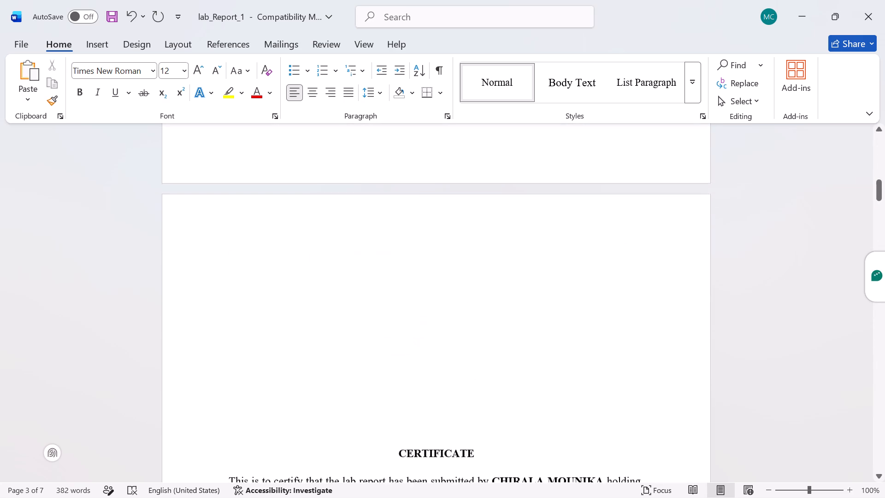
pyautogui.scroll(-3, 279, 324)
pyautogui.scroll(1, 279, 324)
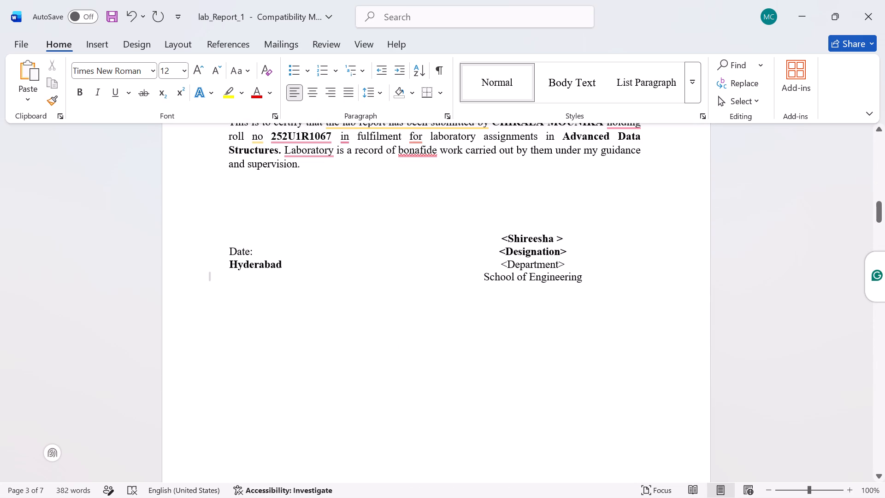
pyautogui.click(336, 246)
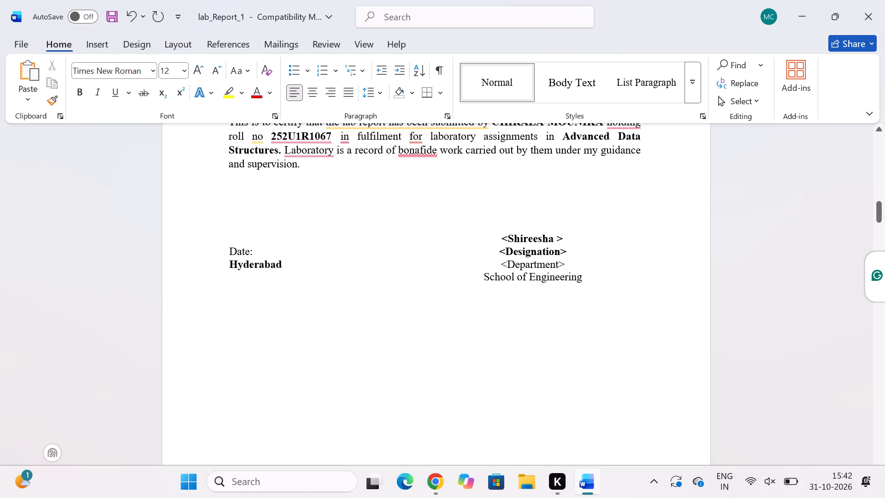
pyautogui.write('31')
pyautogui.write('-0')
pyautogui.press('BackSpace')
pyautogui.write('10-2026')
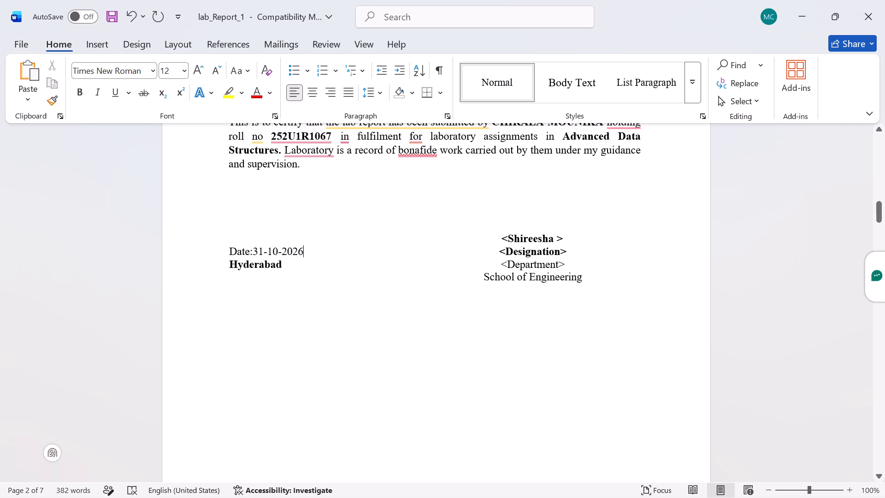
# Replace the Department placeholder text in the certificate's signature block with CSE, inside its angle brackets.
pyautogui.click(558, 264)
pyautogui.press('BackSpace')
pyautogui.press('BackSpace')
pyautogui.press('BackSpace')
pyautogui.press('BackSpace')
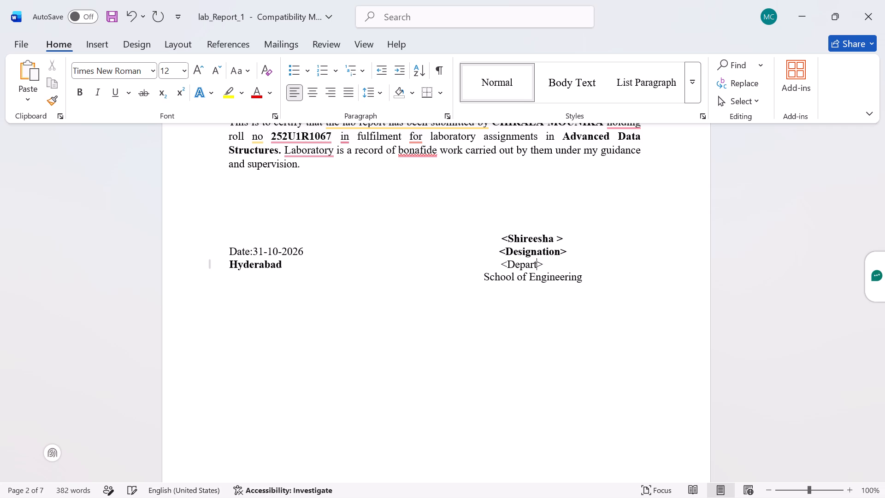
pyautogui.press('BackSpace')
pyautogui.press('BackSpace')
pyautogui.press('BackSpace')
pyautogui.press('BackSpace')
pyautogui.press('BackSpace')
pyautogui.press('BackSpace')
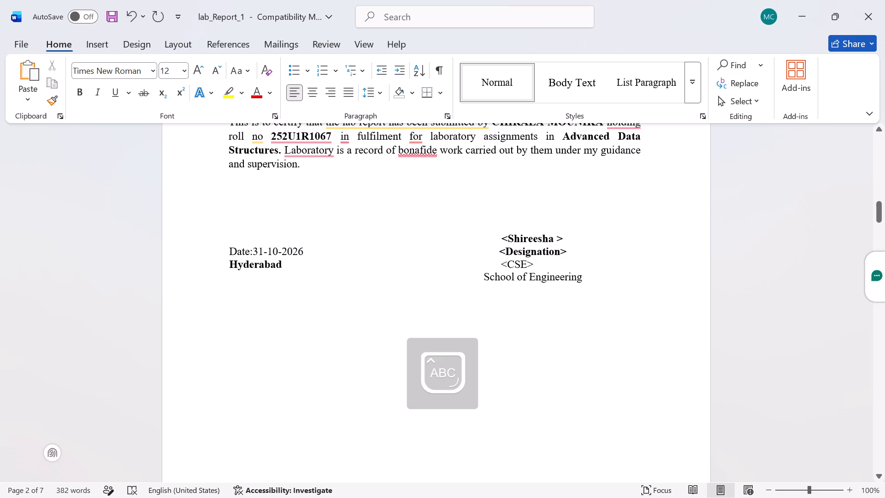
# Bold the <CSE> department line in the certificate's signature block.
pyautogui.moveTo(528, 260); pyautogui.dragTo(504, 264)
pyautogui.click(513, 237)
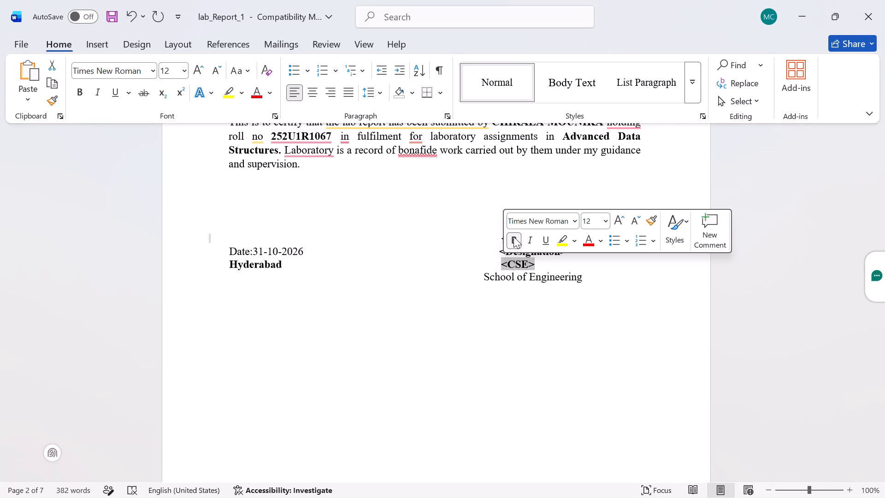
# Remove the angle brackets around CSE and put two spaces before it.
pyautogui.click(555, 262)
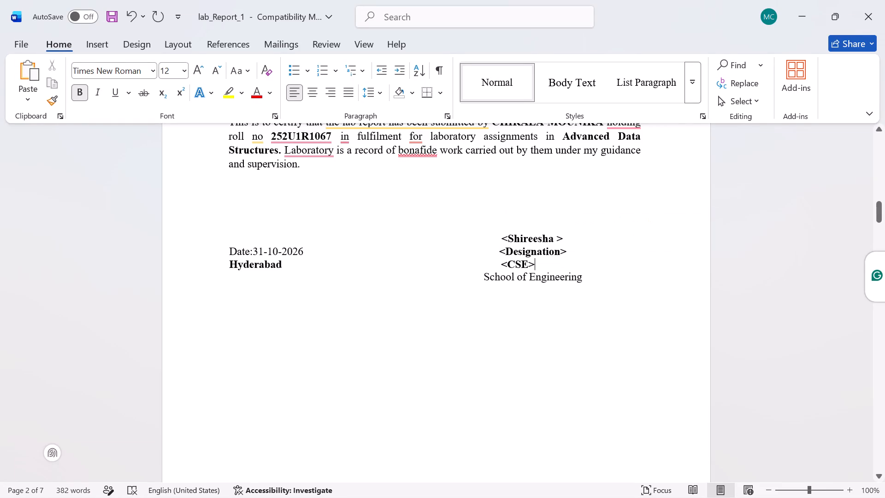
pyautogui.press('BackSpace')
pyautogui.click(509, 268)
pyautogui.press('BackSpace')
pyautogui.press('space')
pyautogui.press('space')
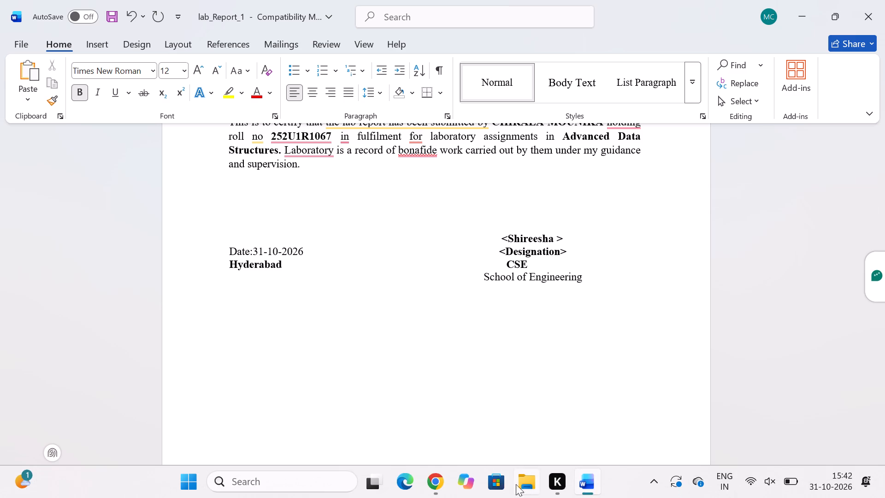
# Open the adbms_PROJECT_REPORT document from the ADBMS folder and find the signature block on its certificate page.
pyautogui.click(518, 490)
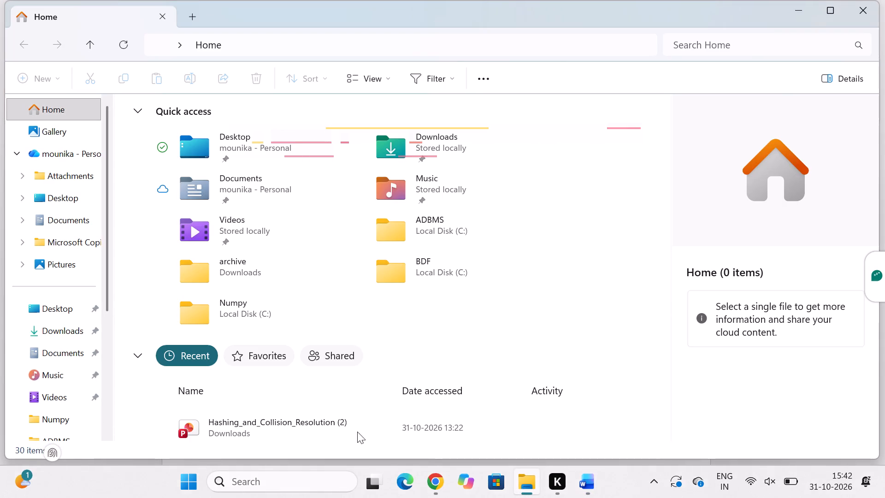
pyautogui.scroll(-1, 49, 362)
pyautogui.click(62, 405)
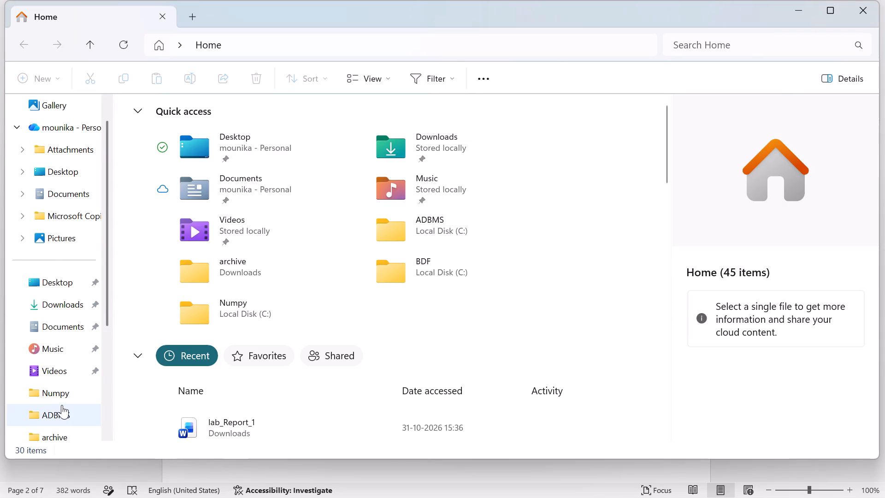
pyautogui.doubleClick(173, 133)
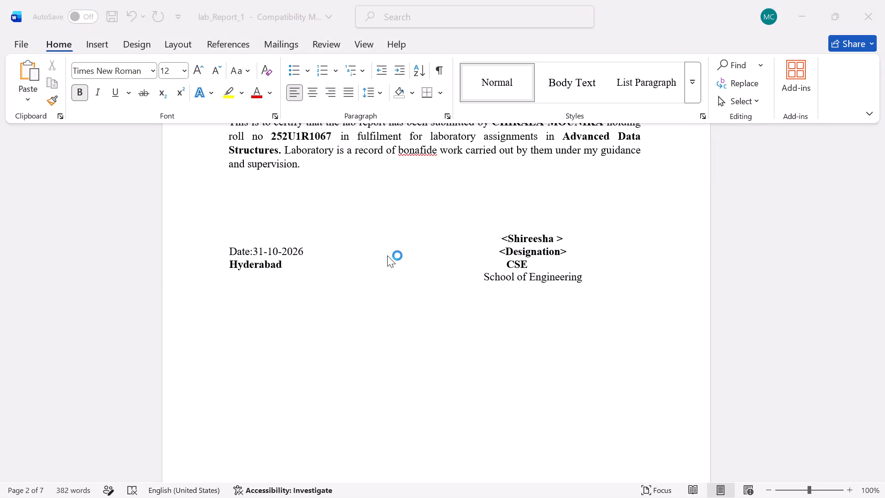
pyautogui.scroll(-3, 387, 255)
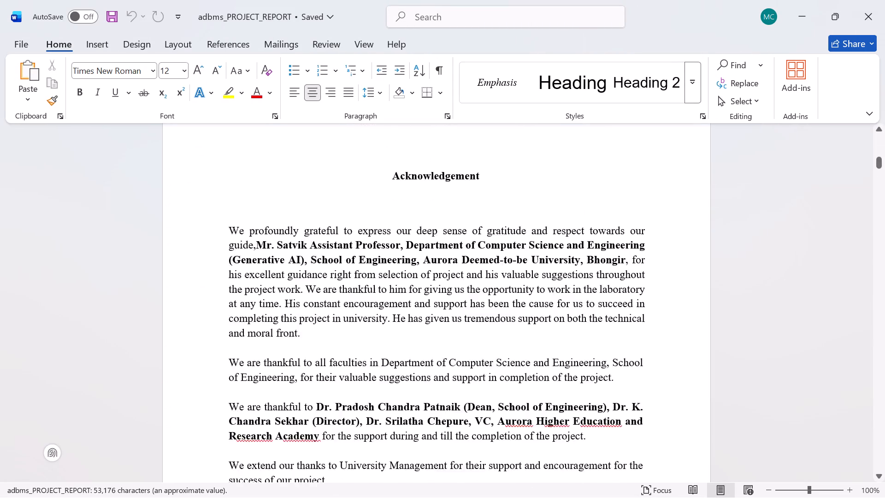
pyautogui.scroll(-2, 387, 255)
pyautogui.scroll(3, 387, 255)
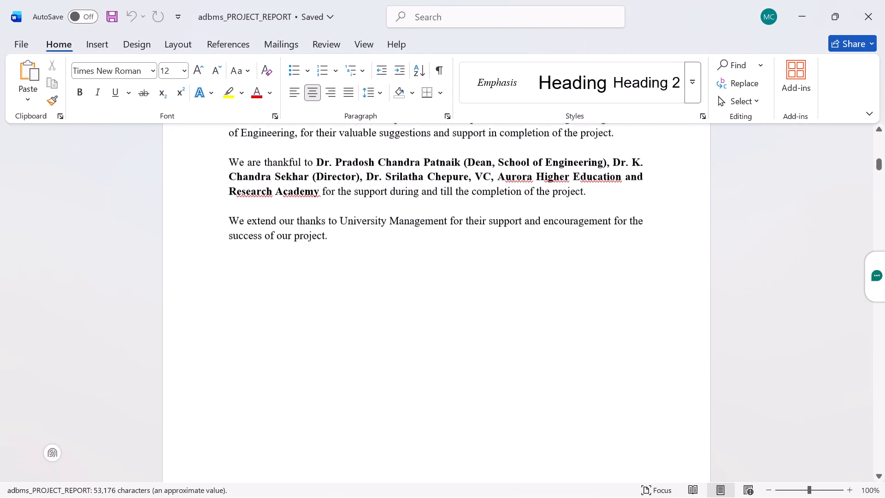
pyautogui.scroll(4, 387, 255)
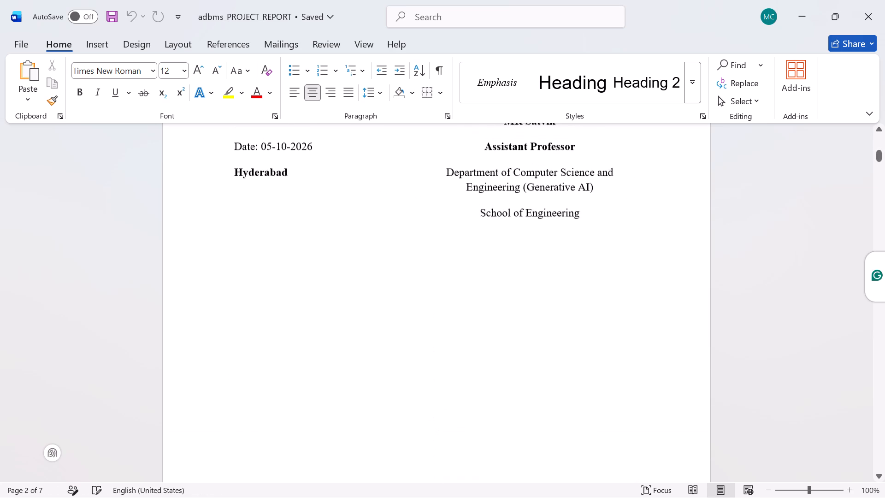
pyautogui.scroll(1, 387, 255)
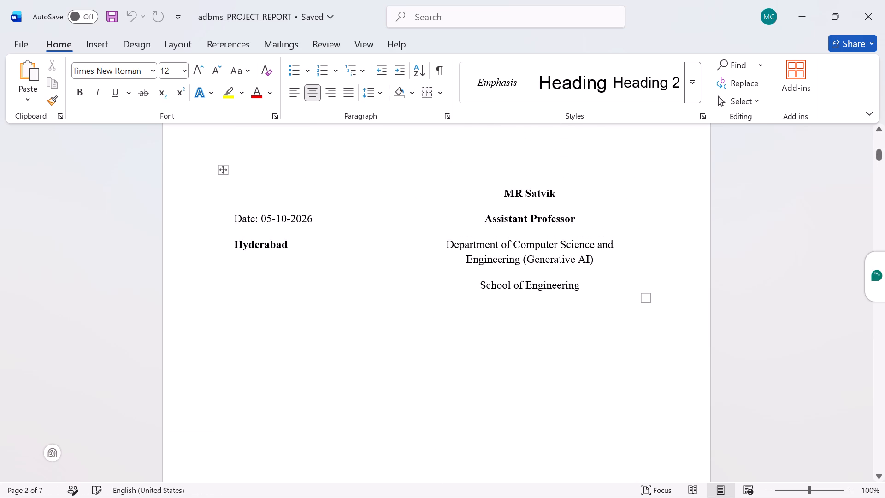
# Replace the <Designation> placeholder in lab_Report_1's certificate with Assistant Professor, copied from adbms_PROJECT_REPORT's signature block.
pyautogui.moveTo(489, 223); pyautogui.dragTo(569, 222)
pyautogui.hotkey('ctrl', 'c')
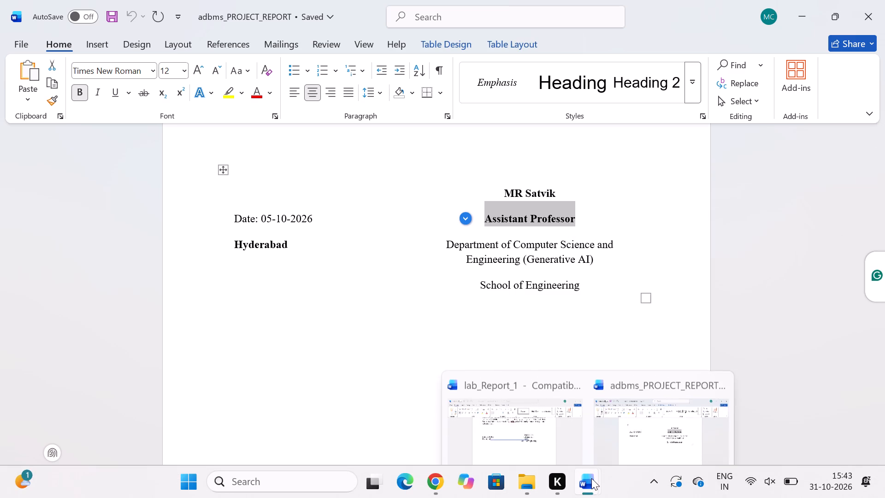
pyautogui.click(547, 421)
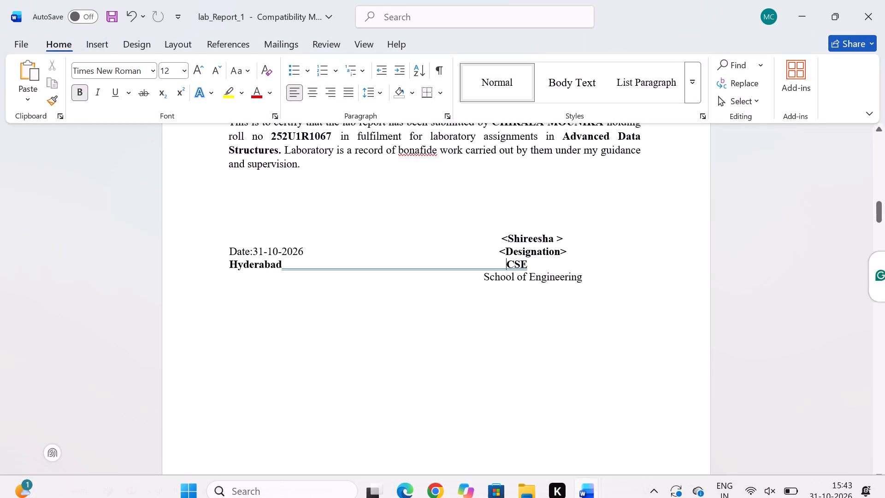
pyautogui.moveTo(571, 256); pyautogui.dragTo(503, 247)
pyautogui.press('BackSpace')
pyautogui.press('BackSpace')
pyautogui.hotkey('ctrl', 'v')
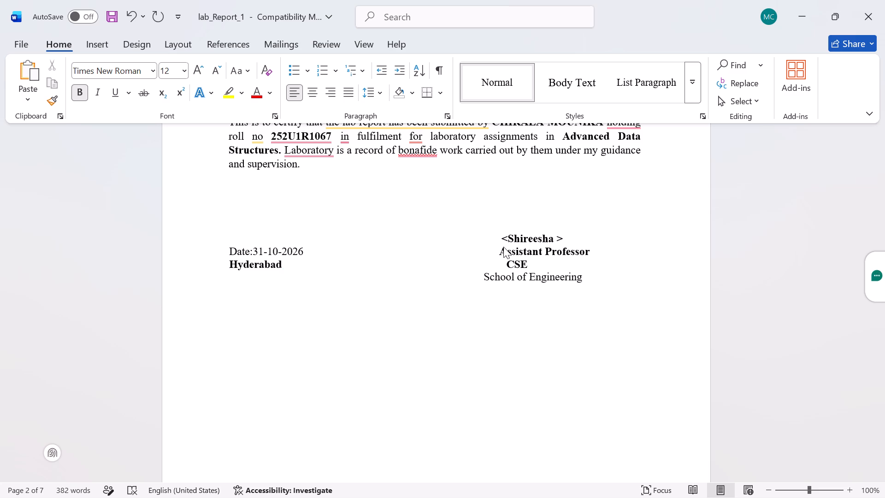
# Delete CSE from the department line of the certificate's signature block.
pyautogui.click(540, 266)
pyautogui.press('BackSpace')
pyautogui.press('BackSpace')
pyautogui.press('BackSpace')
pyautogui.press('BackSpace')
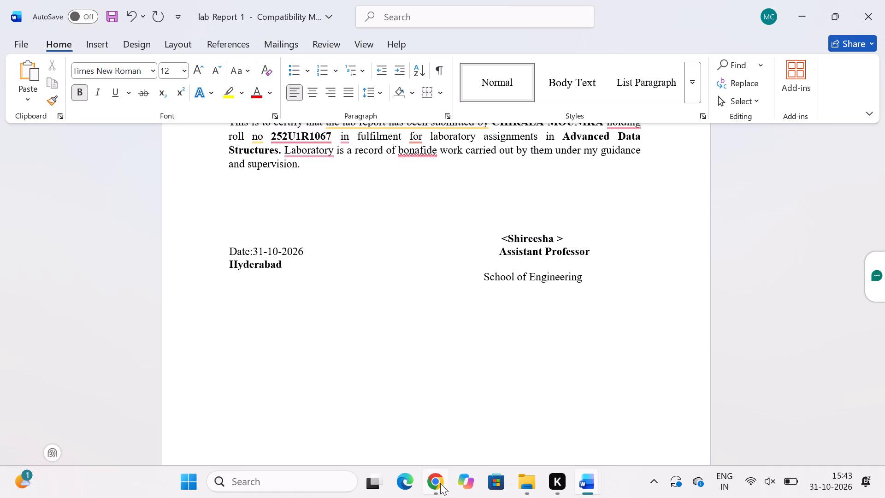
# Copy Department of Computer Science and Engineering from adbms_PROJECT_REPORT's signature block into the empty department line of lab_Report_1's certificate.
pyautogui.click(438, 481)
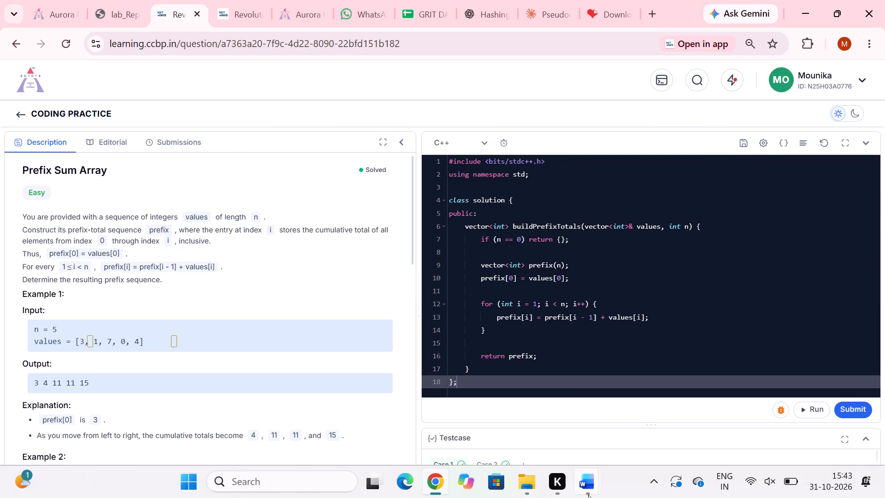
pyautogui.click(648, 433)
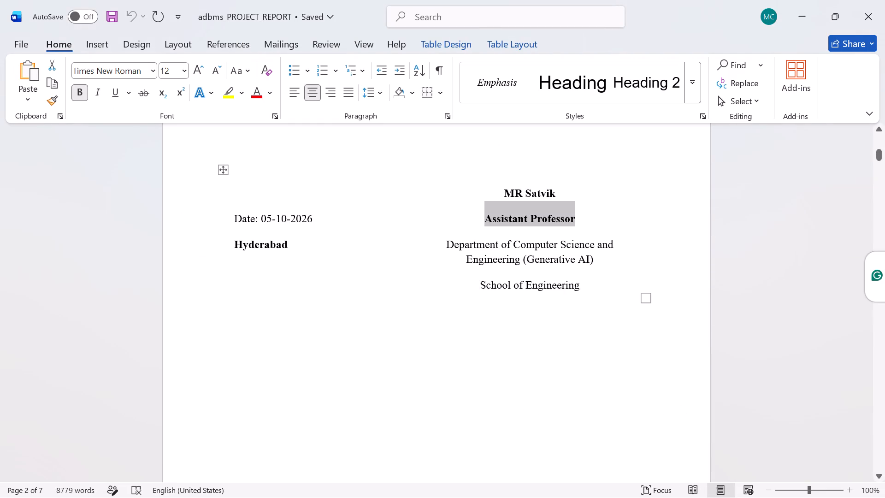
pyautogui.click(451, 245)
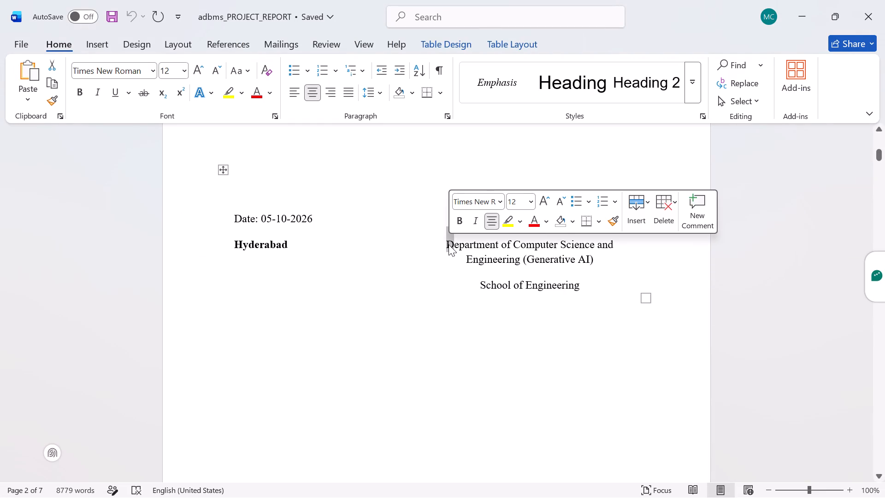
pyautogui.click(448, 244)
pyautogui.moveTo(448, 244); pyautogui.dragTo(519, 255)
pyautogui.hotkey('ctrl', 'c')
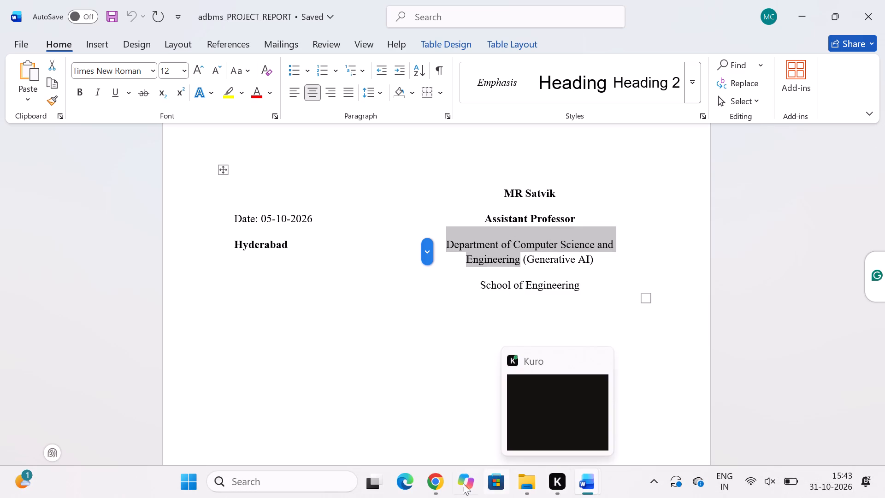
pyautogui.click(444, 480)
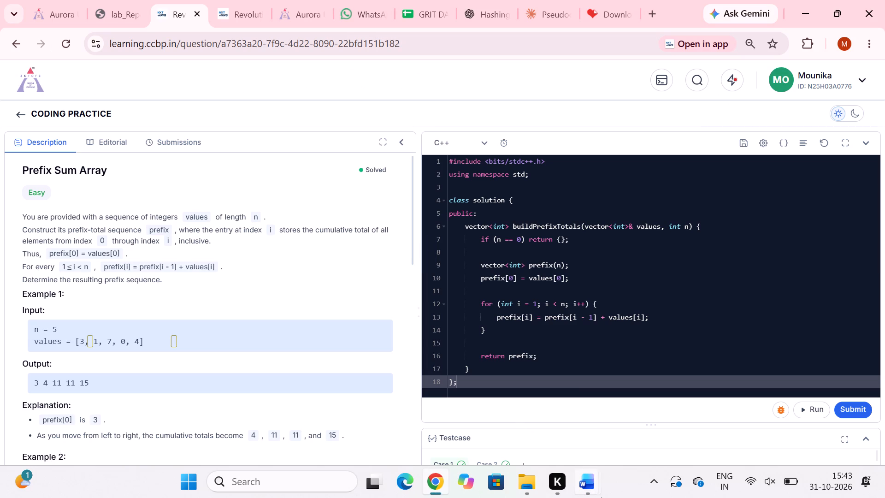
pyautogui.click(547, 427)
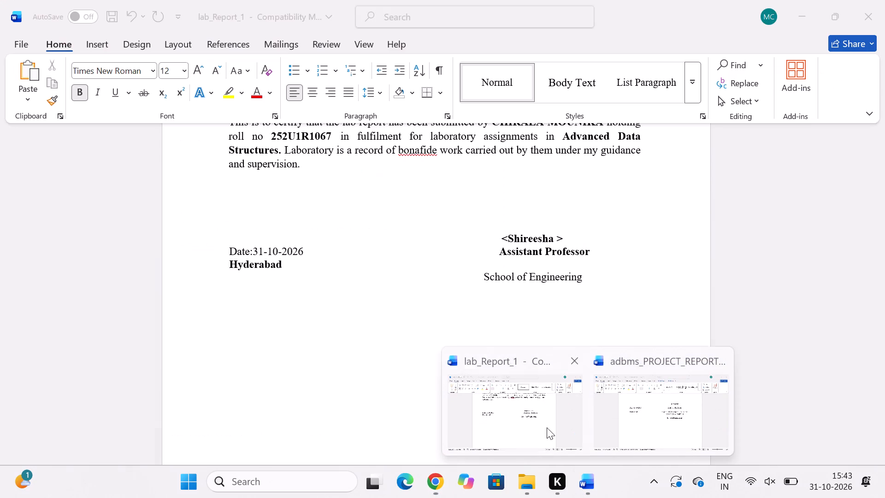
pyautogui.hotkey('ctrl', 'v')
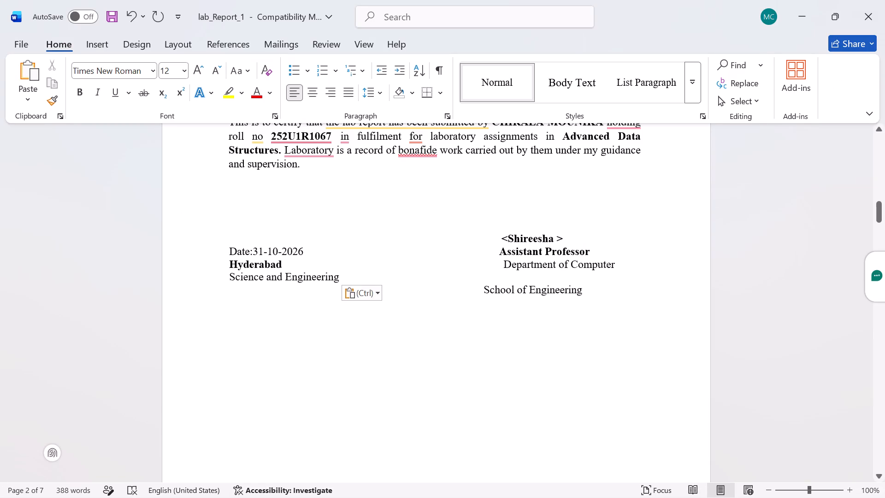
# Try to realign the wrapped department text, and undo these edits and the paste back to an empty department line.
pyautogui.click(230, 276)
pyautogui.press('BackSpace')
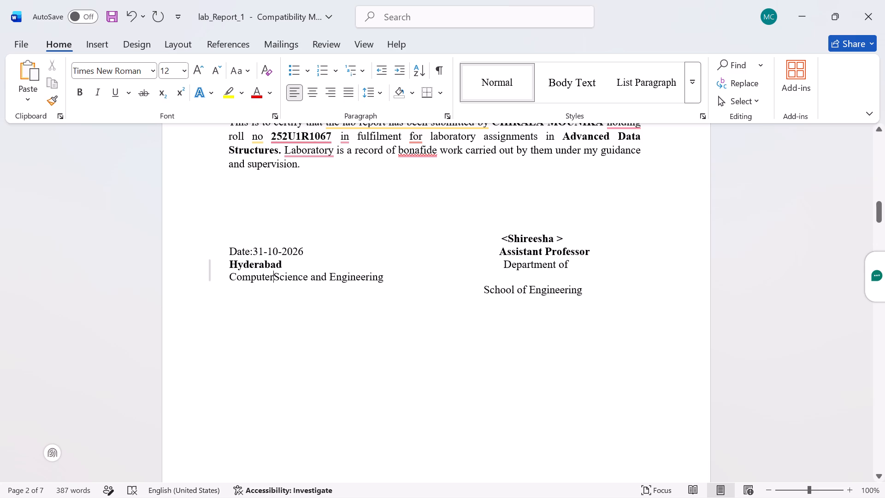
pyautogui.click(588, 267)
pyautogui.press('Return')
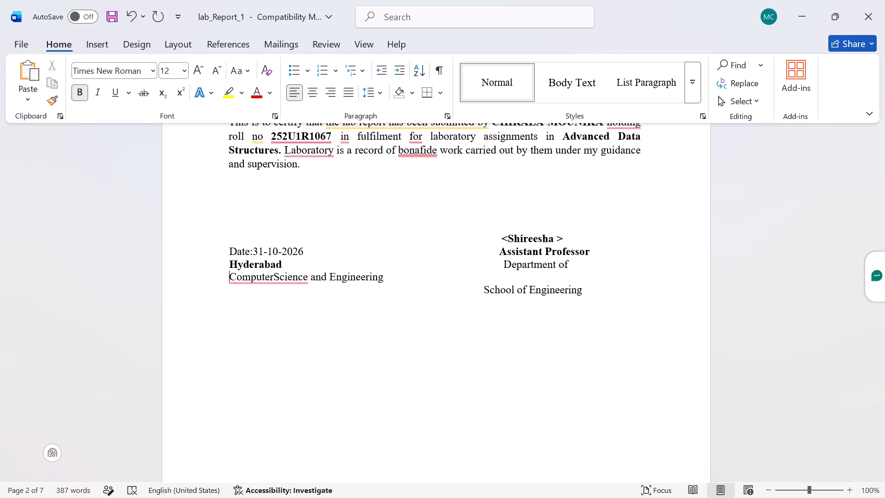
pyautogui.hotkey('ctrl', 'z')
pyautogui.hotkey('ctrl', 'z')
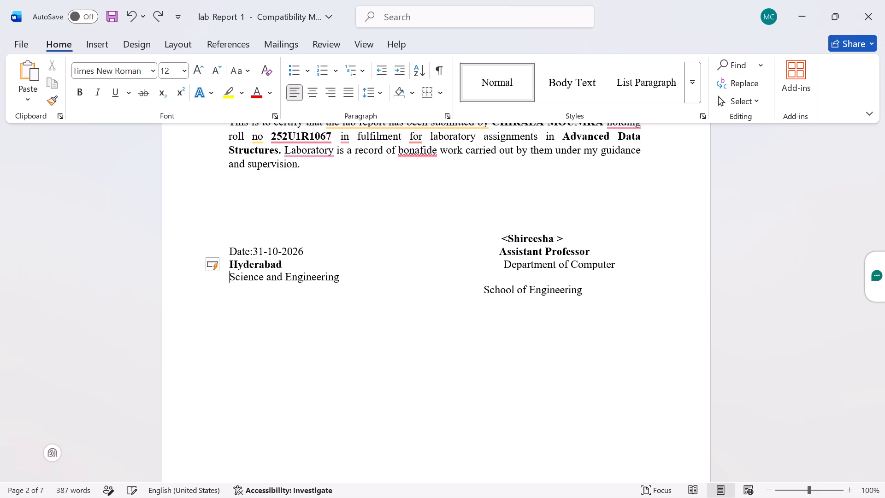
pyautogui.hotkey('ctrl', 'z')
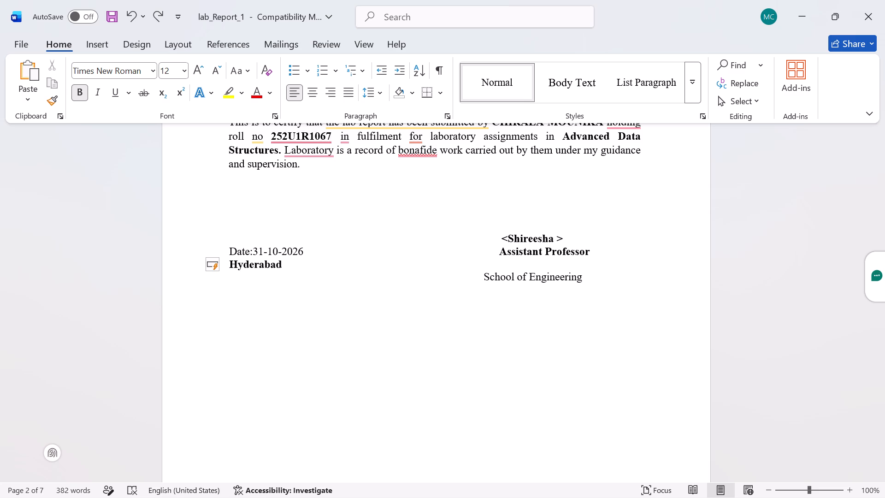
# Enter Department of computer science in bold on the department line below Assistant Professor.
pyautogui.write('DAP')
pyautogui.press('BackSpace')
pyautogui.press('BackSpace')
pyautogui.write('epartment op')
pyautogui.press('BackSpace')
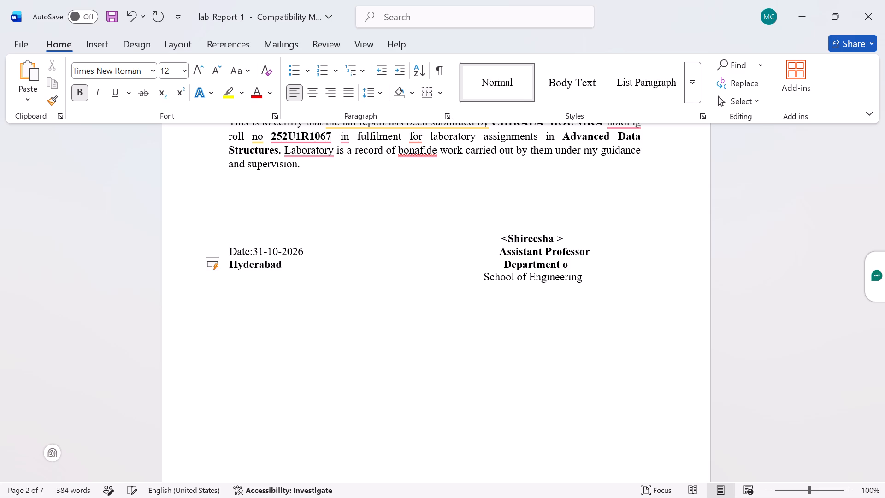
pyautogui.write('f com')
pyautogui.write('puter sc')
pyautogui.write('ience')
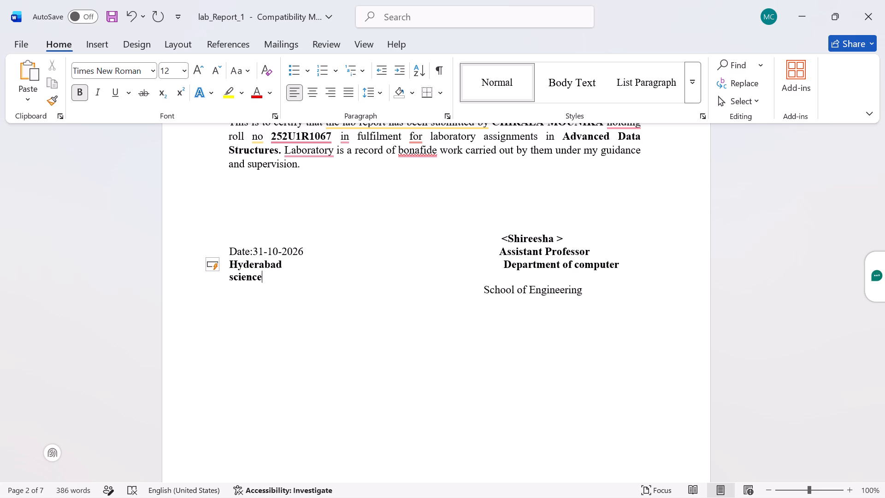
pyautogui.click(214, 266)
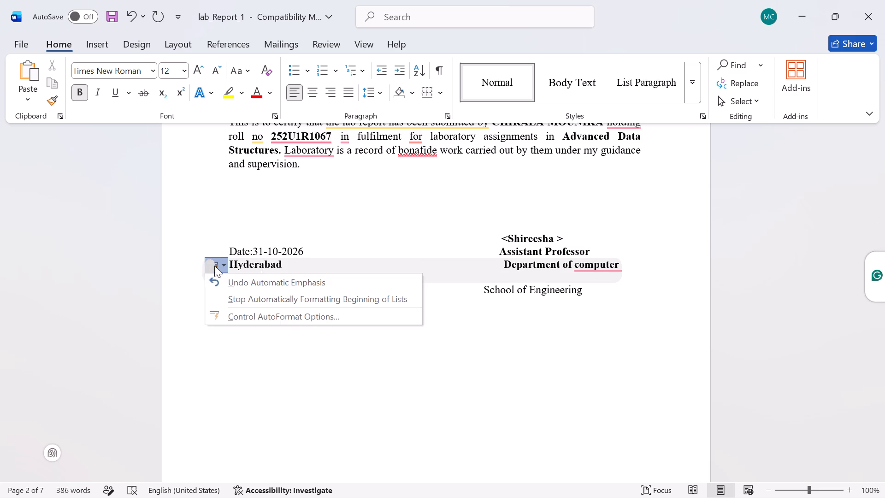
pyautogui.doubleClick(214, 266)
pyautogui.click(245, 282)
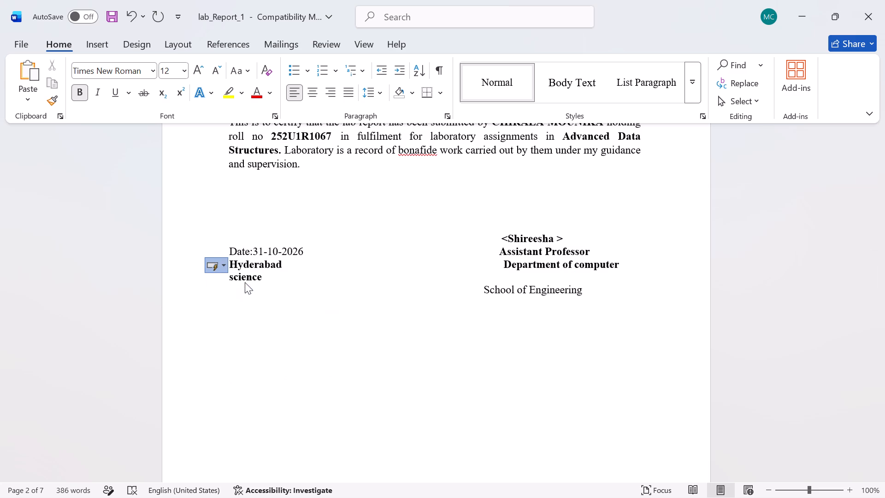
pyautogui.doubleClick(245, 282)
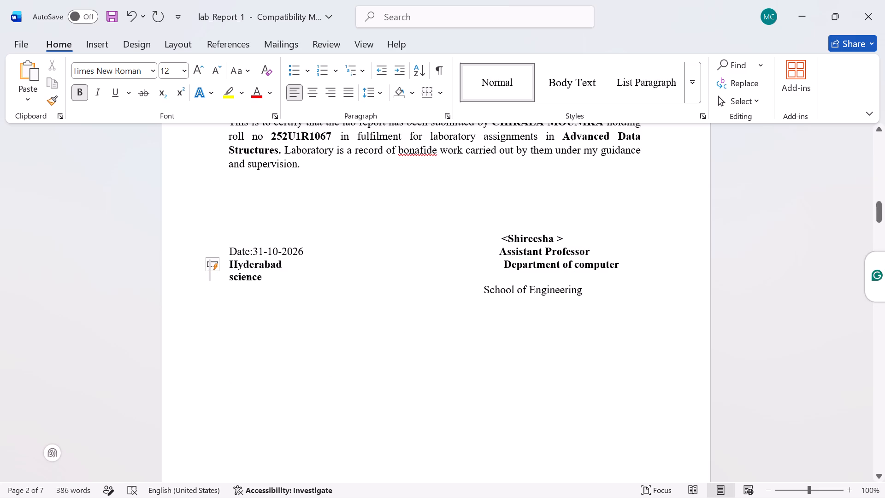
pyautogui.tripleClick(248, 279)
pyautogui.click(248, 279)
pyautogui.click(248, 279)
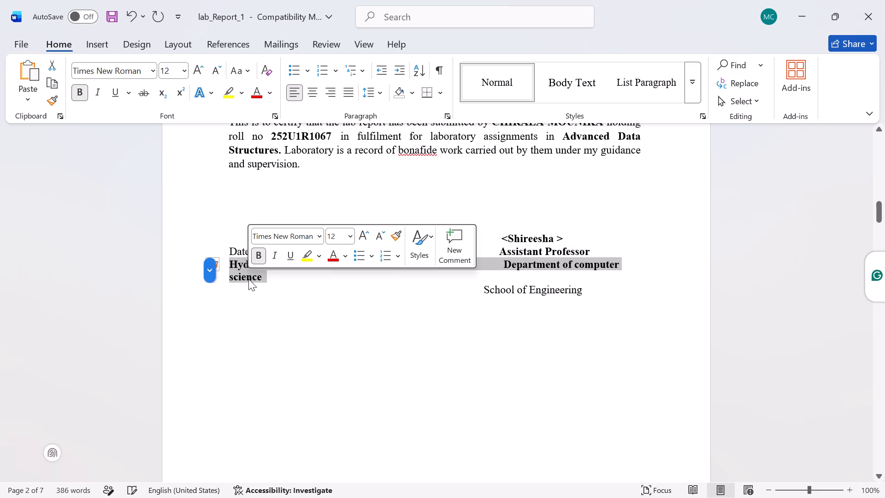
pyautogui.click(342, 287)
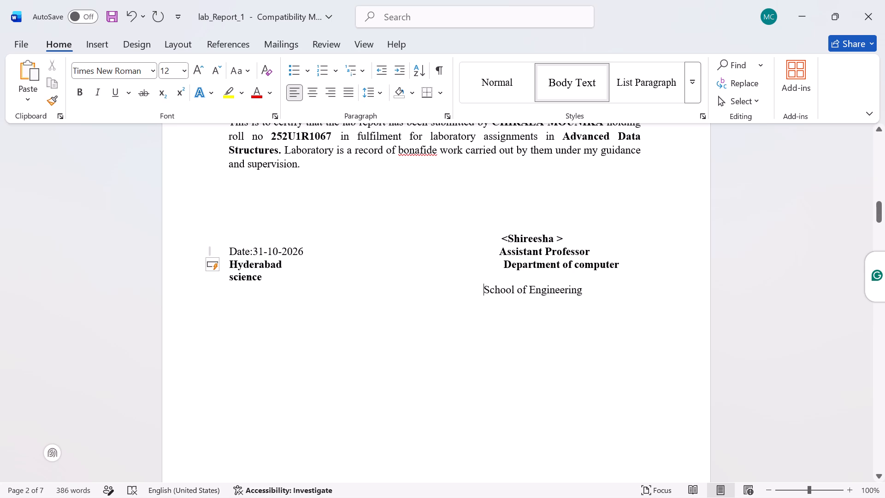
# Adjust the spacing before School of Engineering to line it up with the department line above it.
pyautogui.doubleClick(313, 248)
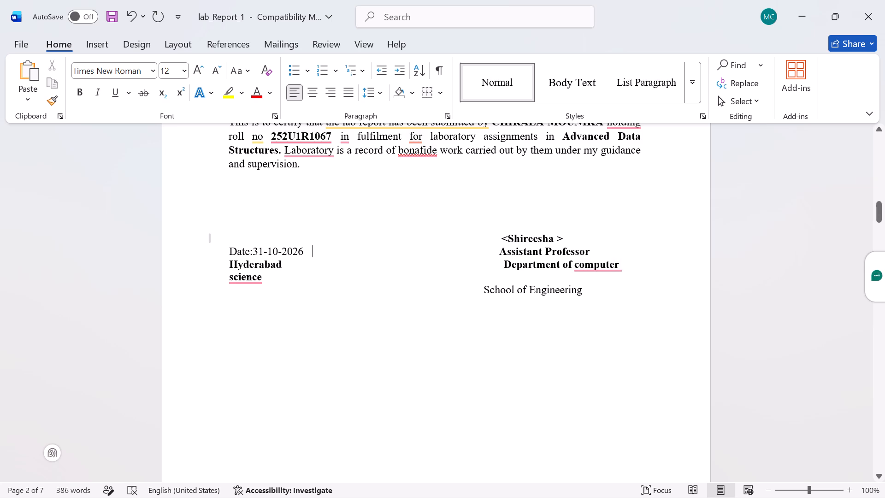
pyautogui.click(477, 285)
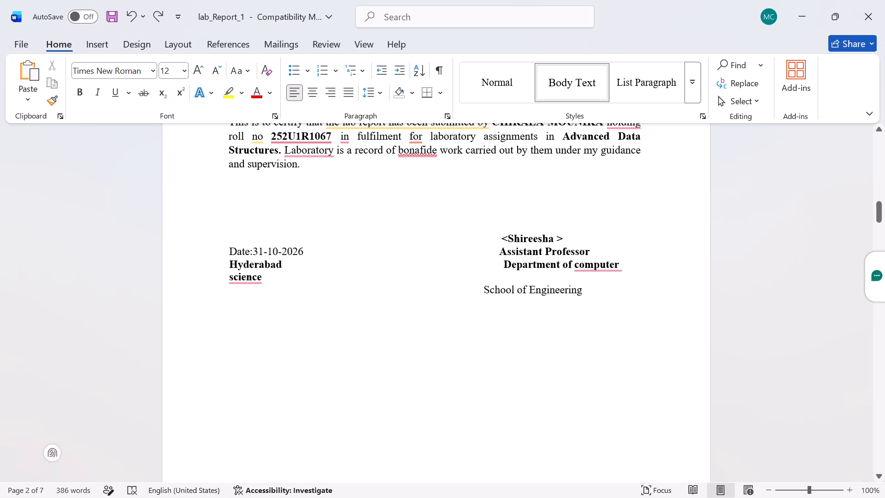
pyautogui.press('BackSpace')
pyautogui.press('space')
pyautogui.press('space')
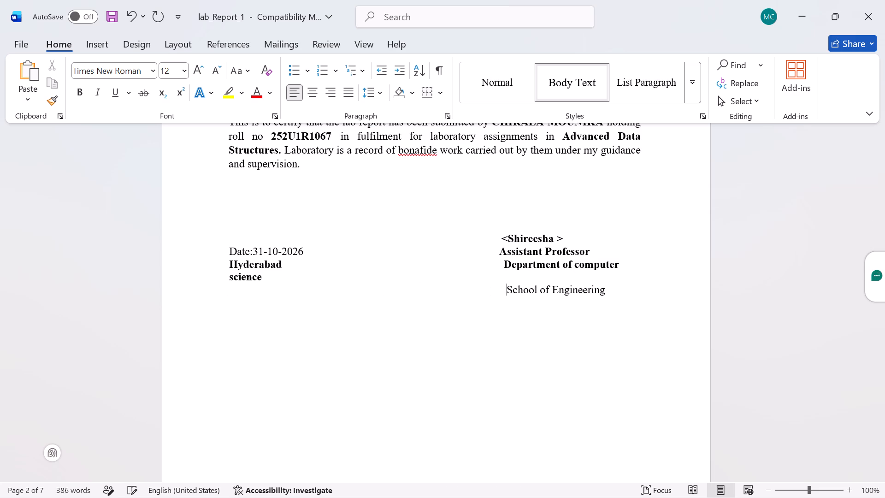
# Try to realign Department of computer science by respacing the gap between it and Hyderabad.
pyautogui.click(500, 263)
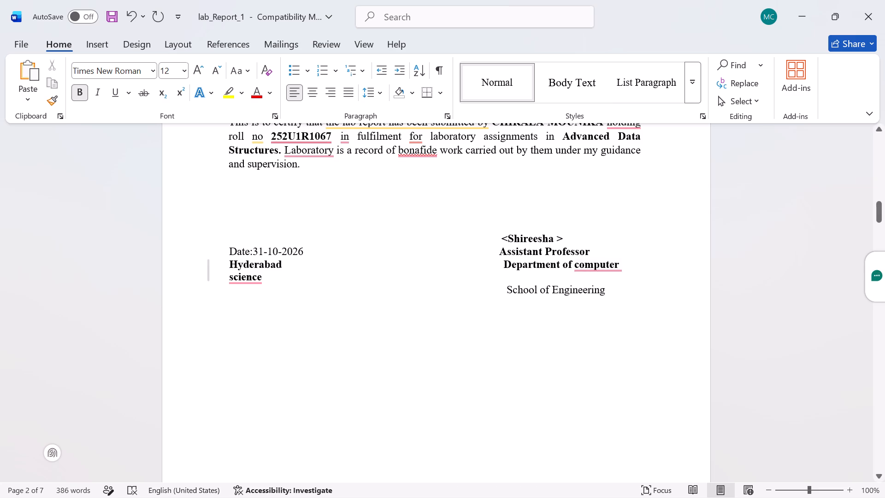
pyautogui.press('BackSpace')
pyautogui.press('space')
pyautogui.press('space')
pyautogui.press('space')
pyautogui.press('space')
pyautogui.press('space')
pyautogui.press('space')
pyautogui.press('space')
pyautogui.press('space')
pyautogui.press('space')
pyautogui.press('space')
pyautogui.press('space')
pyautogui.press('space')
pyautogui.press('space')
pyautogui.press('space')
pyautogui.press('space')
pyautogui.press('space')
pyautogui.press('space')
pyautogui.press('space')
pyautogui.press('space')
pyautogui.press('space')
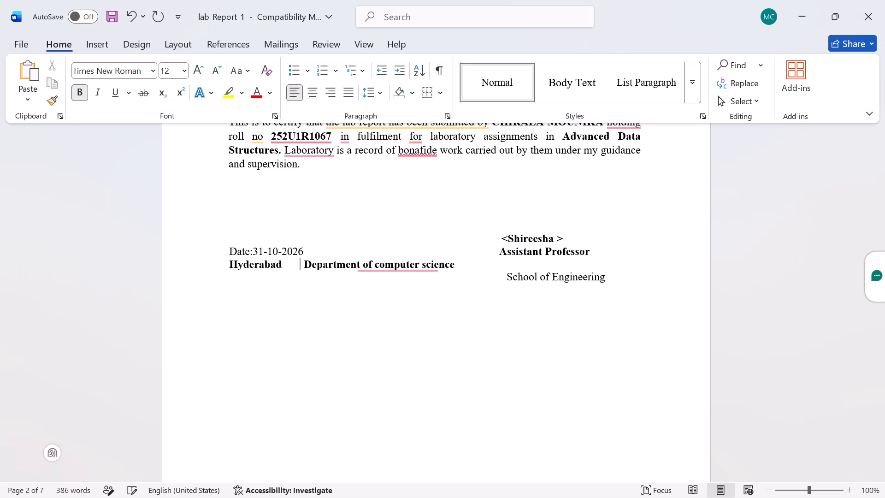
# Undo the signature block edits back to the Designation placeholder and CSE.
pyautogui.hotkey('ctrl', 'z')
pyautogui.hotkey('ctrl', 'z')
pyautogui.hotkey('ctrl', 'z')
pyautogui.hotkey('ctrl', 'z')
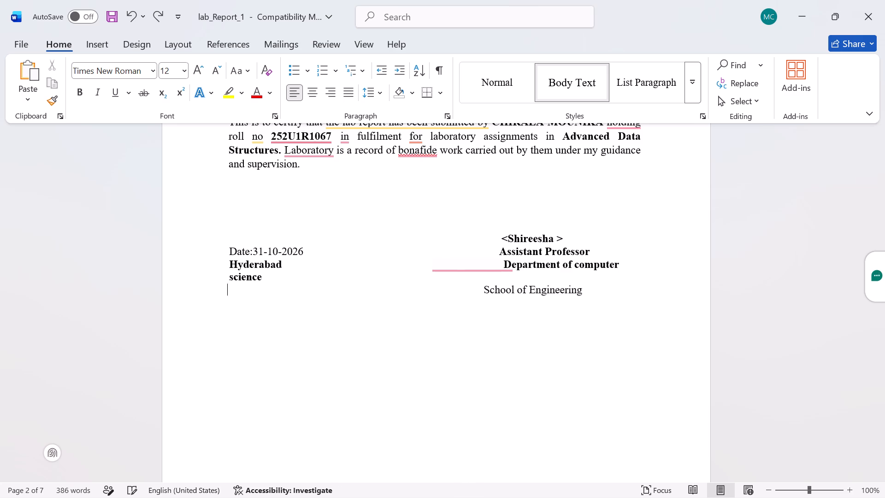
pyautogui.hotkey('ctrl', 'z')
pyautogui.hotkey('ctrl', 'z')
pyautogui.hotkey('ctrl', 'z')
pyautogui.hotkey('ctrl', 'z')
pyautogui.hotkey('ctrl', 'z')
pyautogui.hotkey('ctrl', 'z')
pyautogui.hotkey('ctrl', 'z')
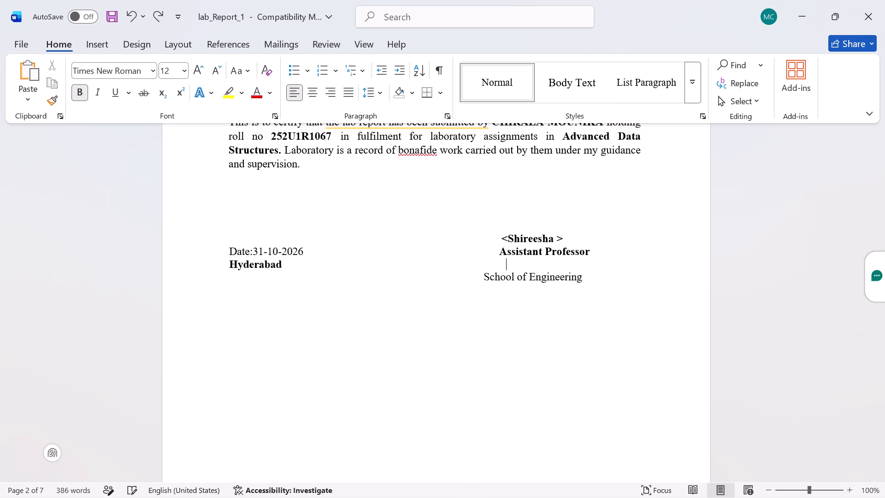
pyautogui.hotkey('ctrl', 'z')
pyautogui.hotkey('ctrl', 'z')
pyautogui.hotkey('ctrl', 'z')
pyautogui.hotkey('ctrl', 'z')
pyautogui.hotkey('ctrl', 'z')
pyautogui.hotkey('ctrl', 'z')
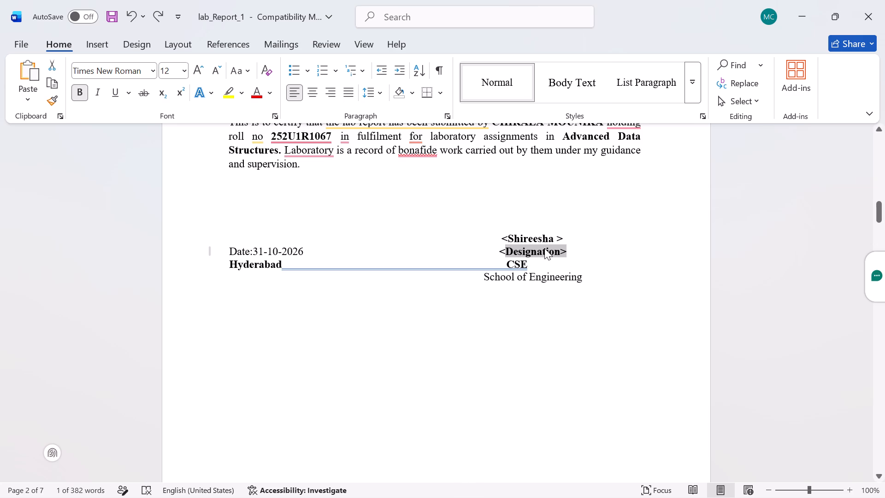
# Replace the <Designation> placeholder in the signature block with Assistant Professor from the clipboard history.
pyautogui.press('BackSpace')
pyautogui.press('BackSpace')
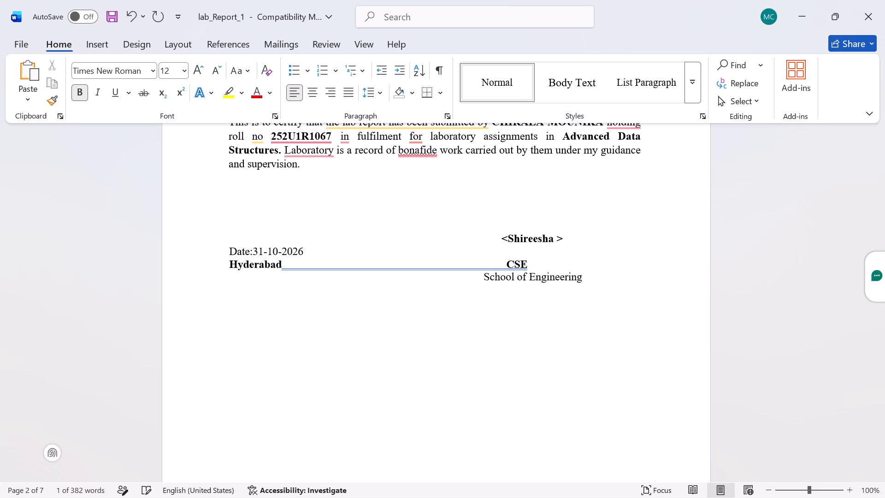
pyautogui.press('super+v')
pyautogui.click(543, 291)
pyautogui.hotkey('ctrl', 'v')
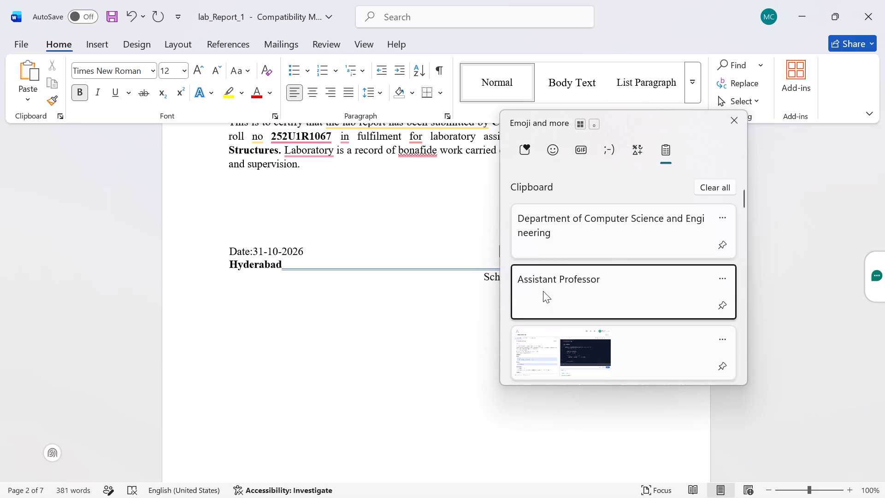
# Replace CSE on the department line with Department of Computer Science and Engineering from the clipboard history.
pyautogui.click(548, 264)
pyautogui.press('BackSpace')
pyautogui.press('BackSpace')
pyautogui.press('BackSpace')
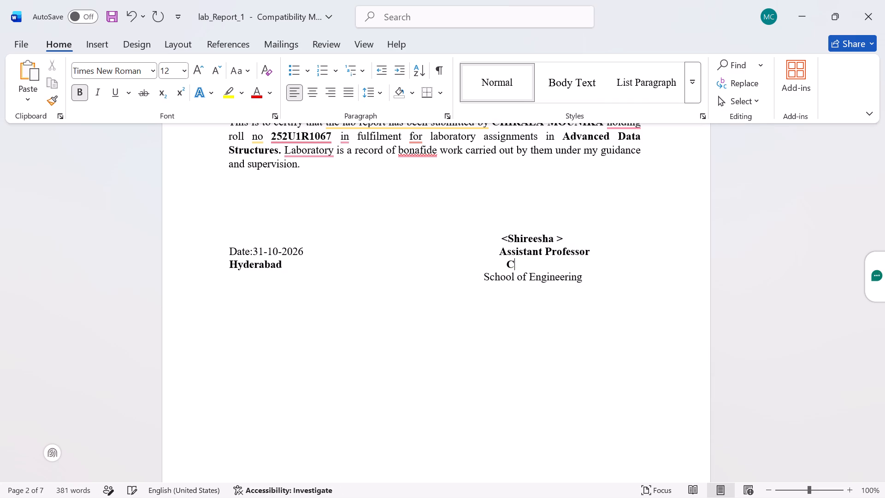
pyautogui.press('super+v')
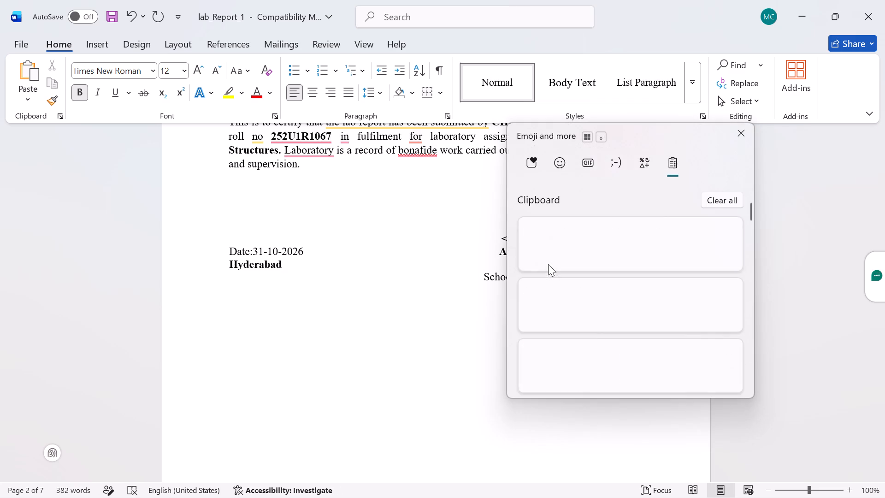
pyautogui.click(545, 252)
pyautogui.hotkey('ctrl', 'v')
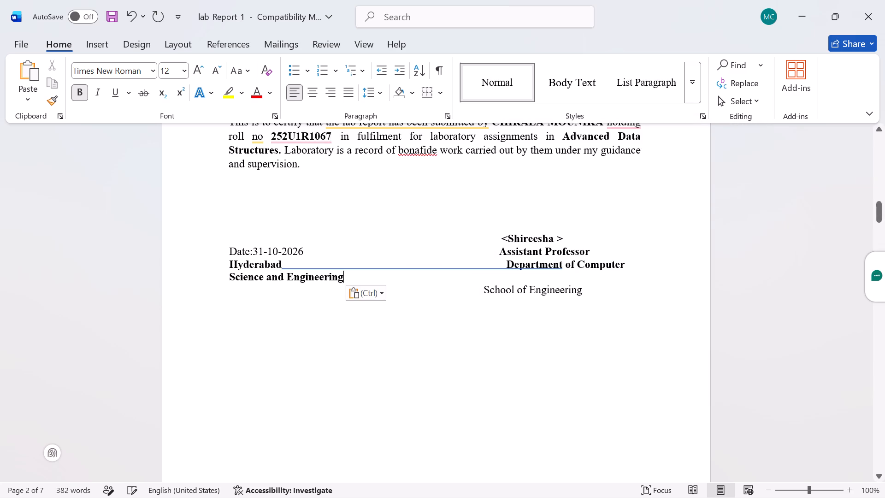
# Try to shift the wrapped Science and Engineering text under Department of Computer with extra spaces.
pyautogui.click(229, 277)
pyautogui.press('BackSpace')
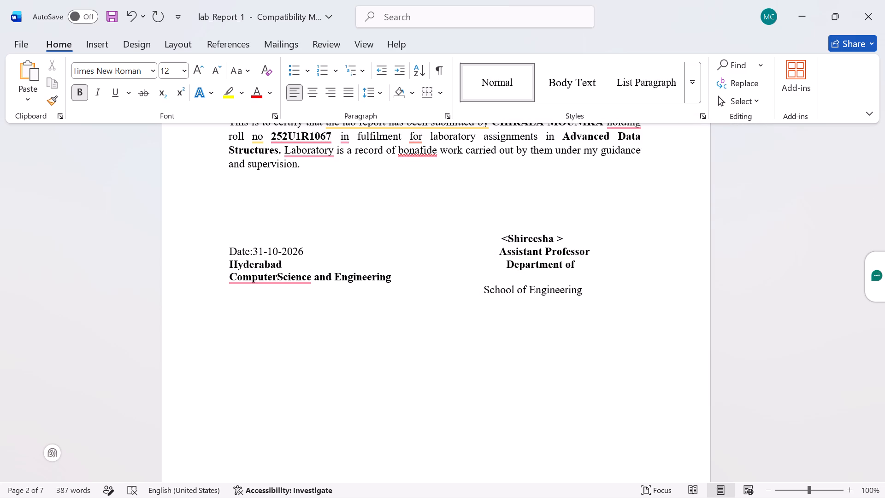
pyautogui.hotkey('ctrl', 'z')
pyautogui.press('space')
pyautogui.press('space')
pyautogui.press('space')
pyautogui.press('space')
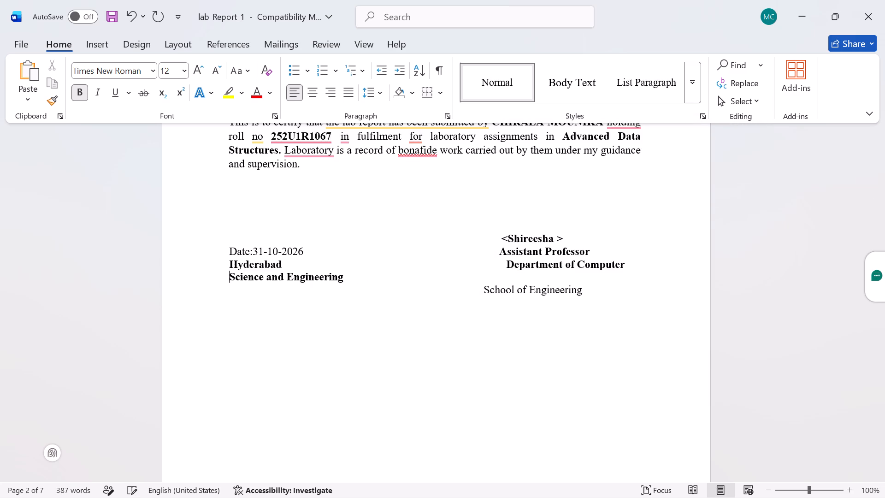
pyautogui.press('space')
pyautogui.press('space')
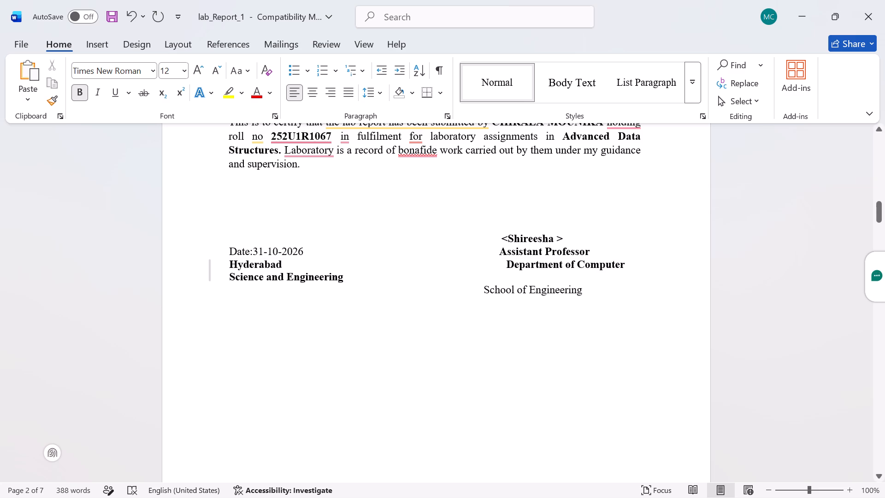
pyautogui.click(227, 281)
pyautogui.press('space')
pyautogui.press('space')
# Increase the left indent of the Hyderabad and department paragraph so Science and Engineering sits beneath the signature block.
pyautogui.moveTo(228, 278); pyautogui.dragTo(348, 279)
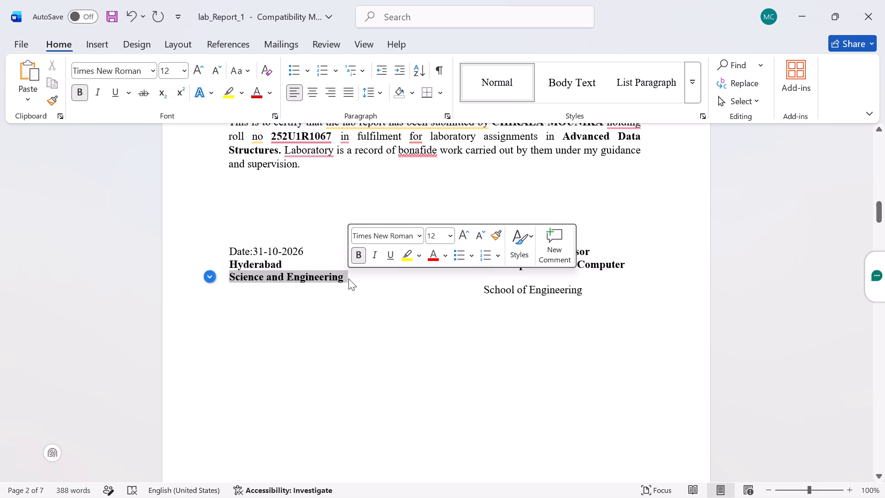
pyautogui.click(400, 67)
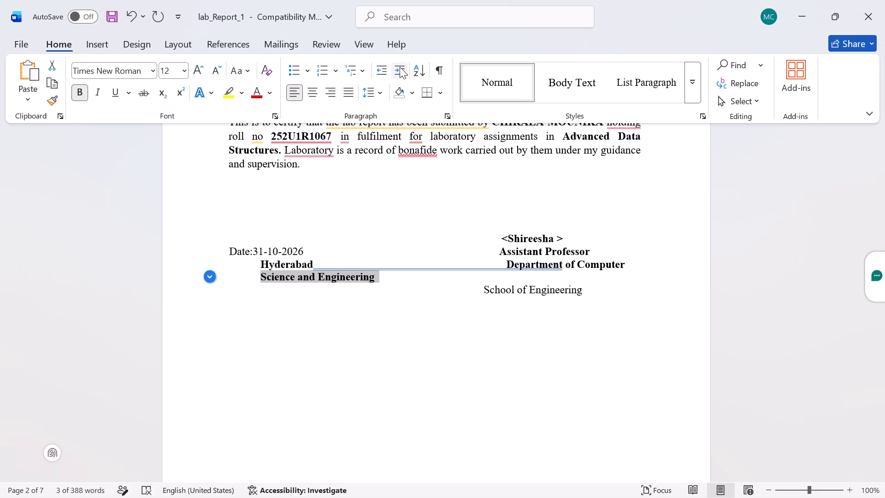
pyautogui.click(400, 67)
pyautogui.doubleClick(400, 67)
pyautogui.tripleClick(400, 67)
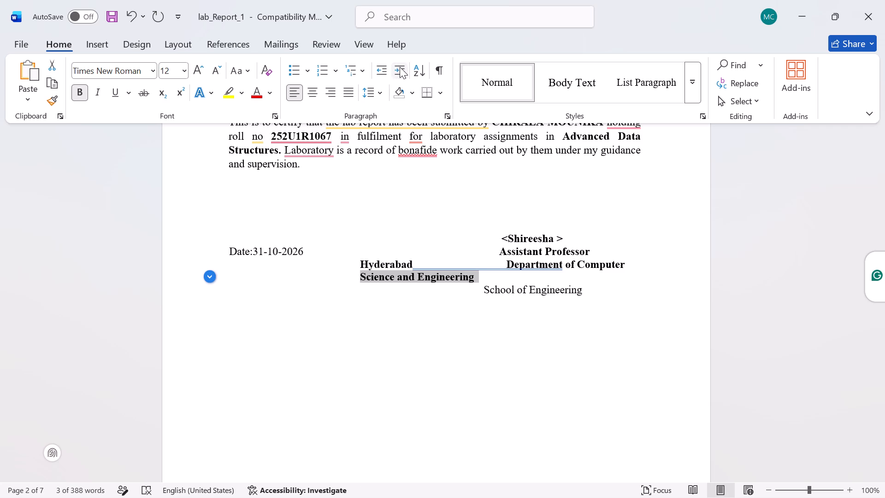
pyautogui.click(400, 67)
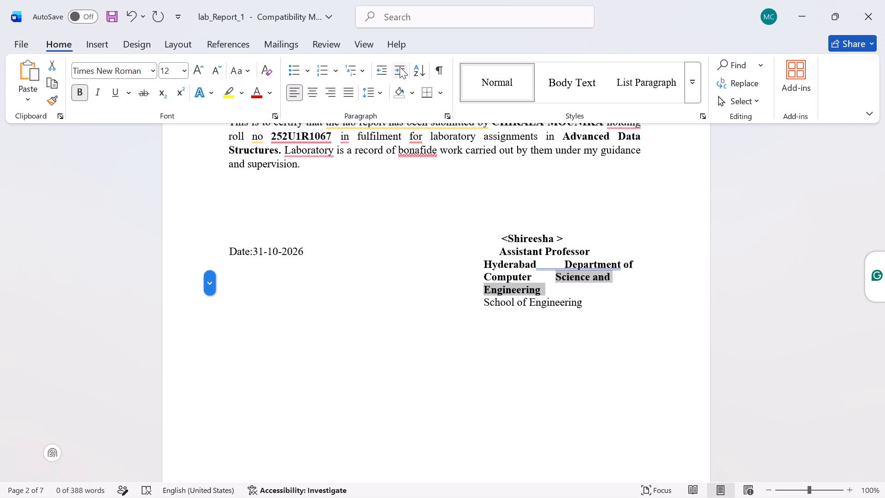
pyautogui.click(384, 69)
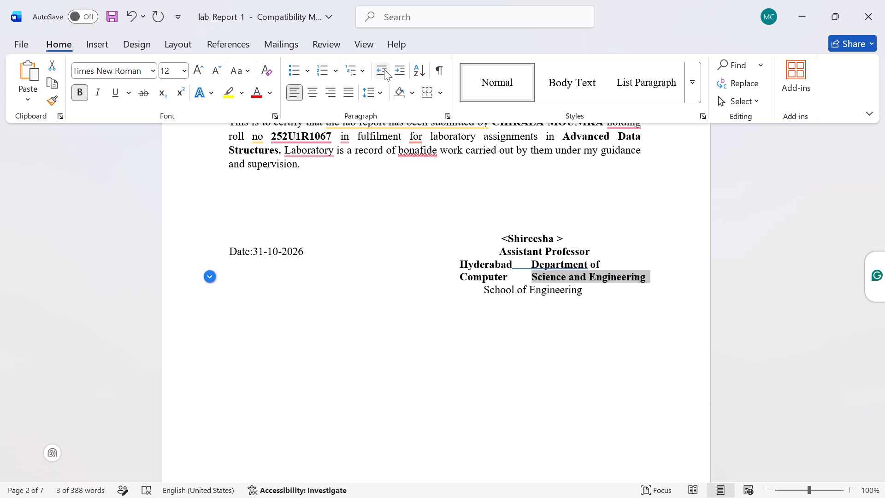
pyautogui.click(384, 69)
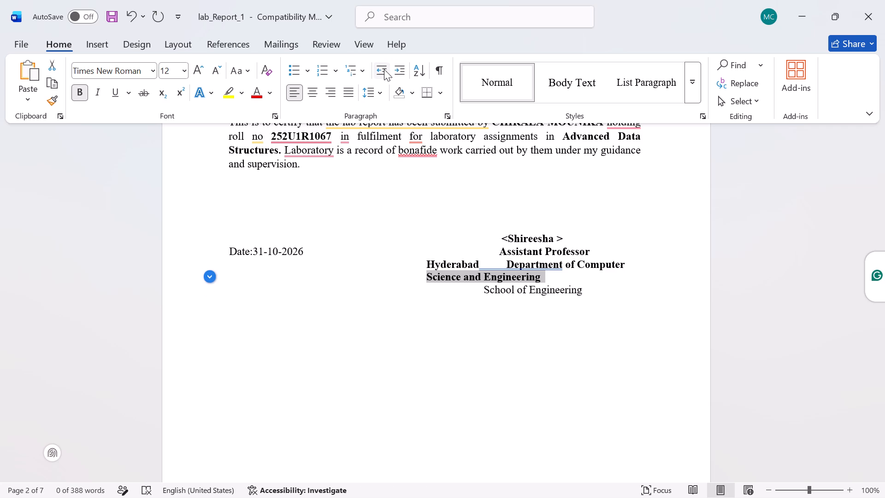
# Delete Hyderabad from the start of the department line.
pyautogui.click(483, 265)
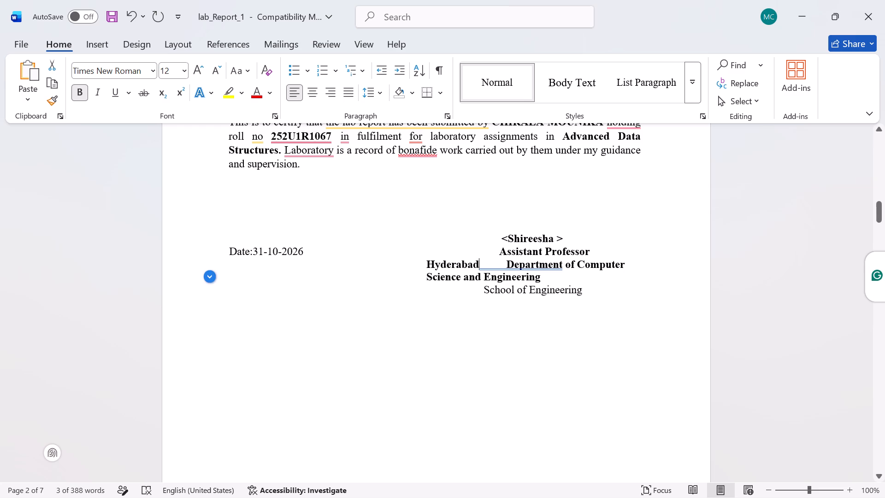
pyautogui.moveTo(483, 265); pyautogui.dragTo(432, 262)
pyautogui.click(432, 262)
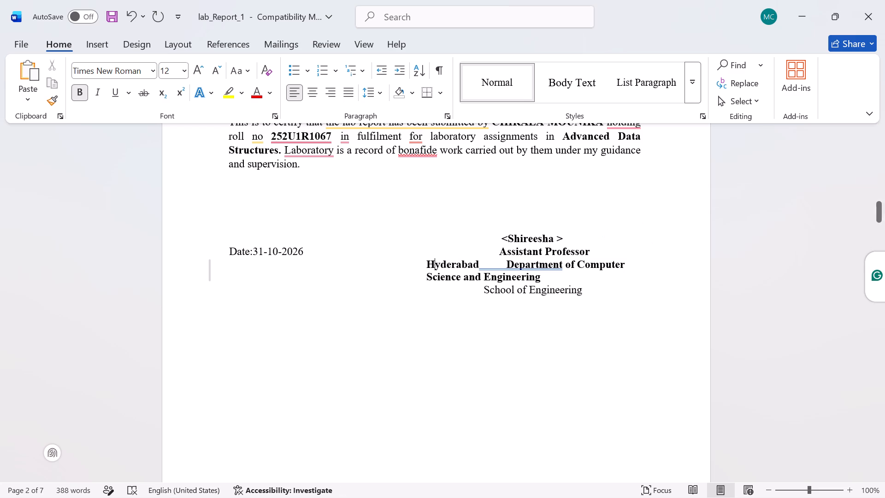
pyautogui.press('BackSpace')
pyautogui.moveTo(481, 266); pyautogui.dragTo(422, 267)
pyautogui.press('BackSpace')
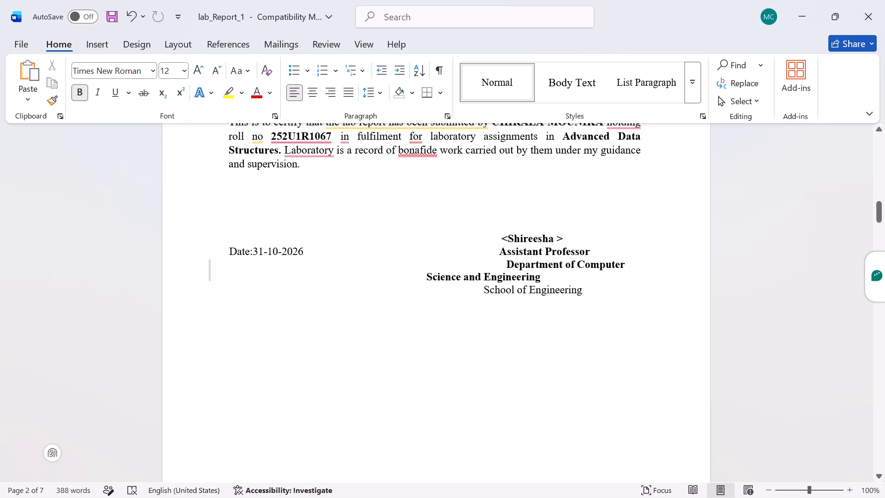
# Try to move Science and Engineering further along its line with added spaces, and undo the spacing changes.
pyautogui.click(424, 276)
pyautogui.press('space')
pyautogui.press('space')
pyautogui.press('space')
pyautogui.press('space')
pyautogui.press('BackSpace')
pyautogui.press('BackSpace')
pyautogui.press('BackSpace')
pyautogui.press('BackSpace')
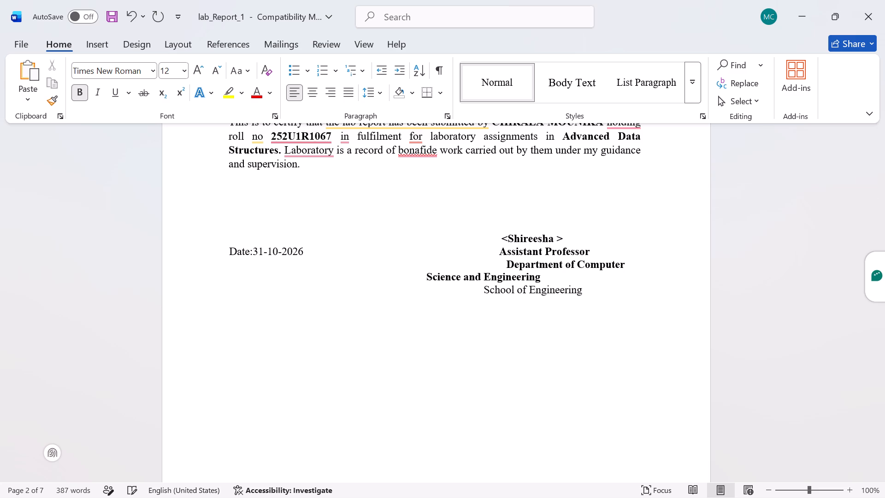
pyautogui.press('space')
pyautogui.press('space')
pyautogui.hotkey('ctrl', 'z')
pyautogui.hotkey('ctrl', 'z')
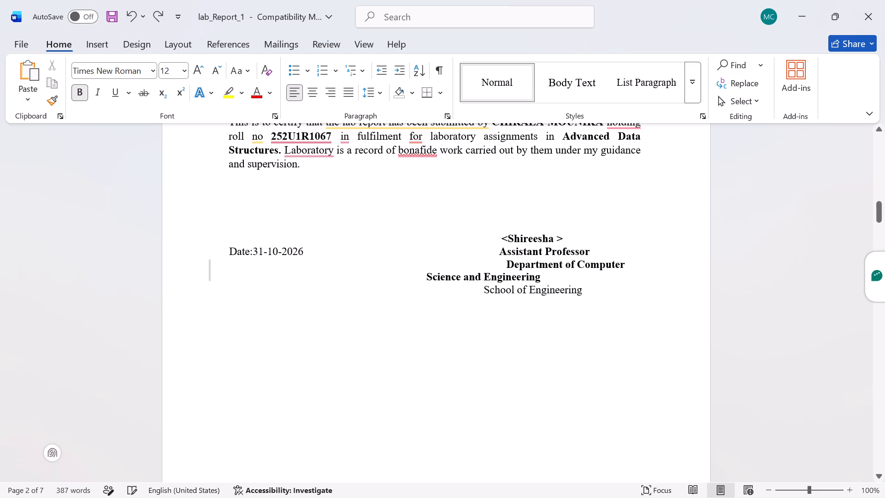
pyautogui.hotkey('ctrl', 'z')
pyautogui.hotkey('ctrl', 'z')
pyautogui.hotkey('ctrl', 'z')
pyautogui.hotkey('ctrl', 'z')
# Delete the wrapped Science and Engineering text below Department of Computer.
pyautogui.click(559, 279)
pyautogui.moveTo(559, 279); pyautogui.dragTo(427, 273)
pyautogui.press('BackSpace')
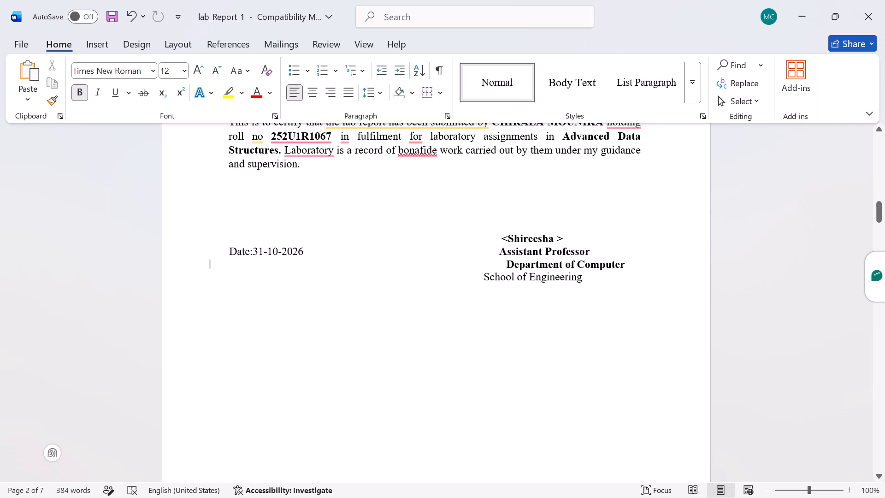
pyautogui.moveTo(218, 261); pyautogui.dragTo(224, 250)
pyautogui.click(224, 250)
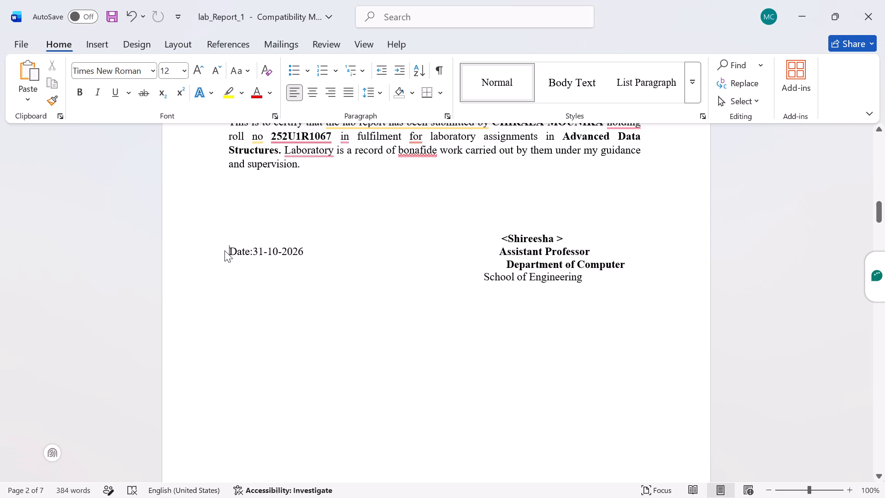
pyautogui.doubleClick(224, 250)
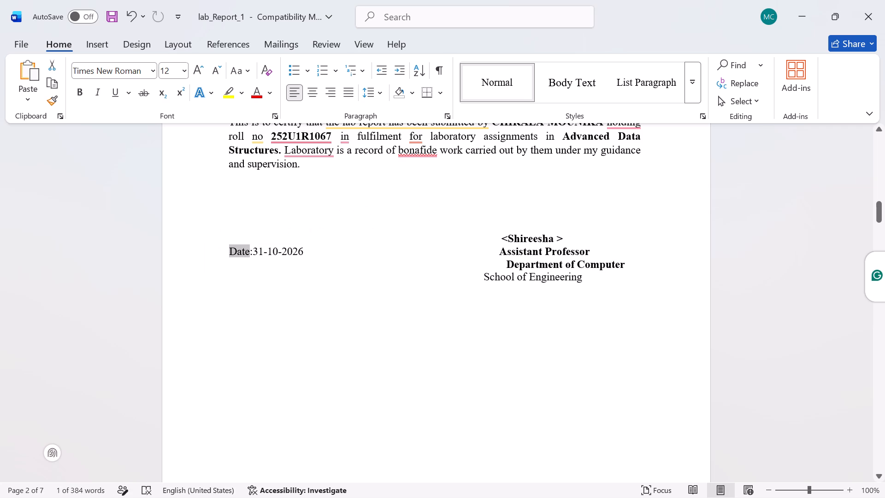
# Add a line below the bold Department of Computer and paste Department of Computer Science and Engineering into it.
pyautogui.click(656, 269)
pyautogui.press('Return')
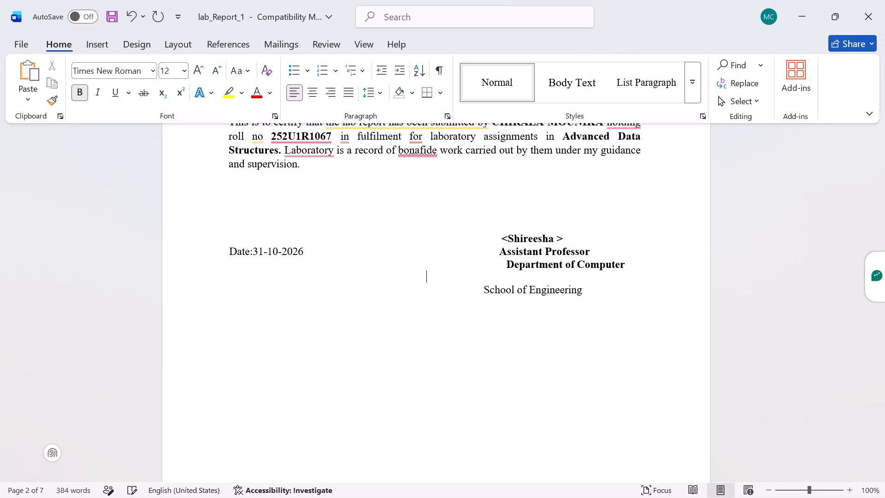
pyautogui.hotkey('ctrl', 'v')
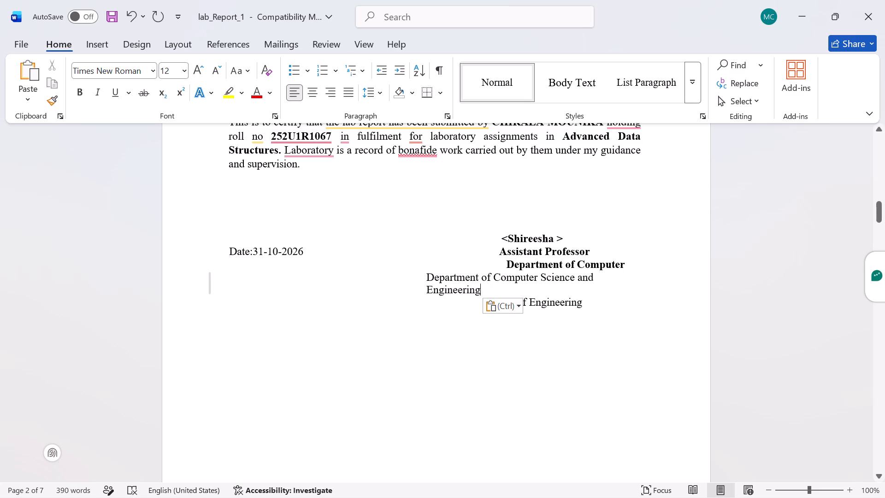
# Indent the pasted Department of Computer Science and Engineering line with leading spaces so it starts about level with Assistant Professor.
pyautogui.click(425, 274)
pyautogui.press('BackSpace')
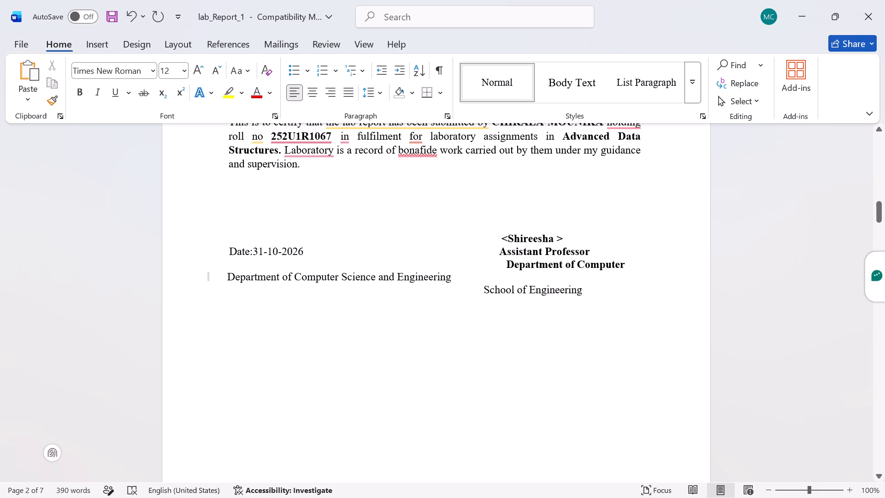
pyautogui.hotkey('ctrl', 'z')
pyautogui.press('space')
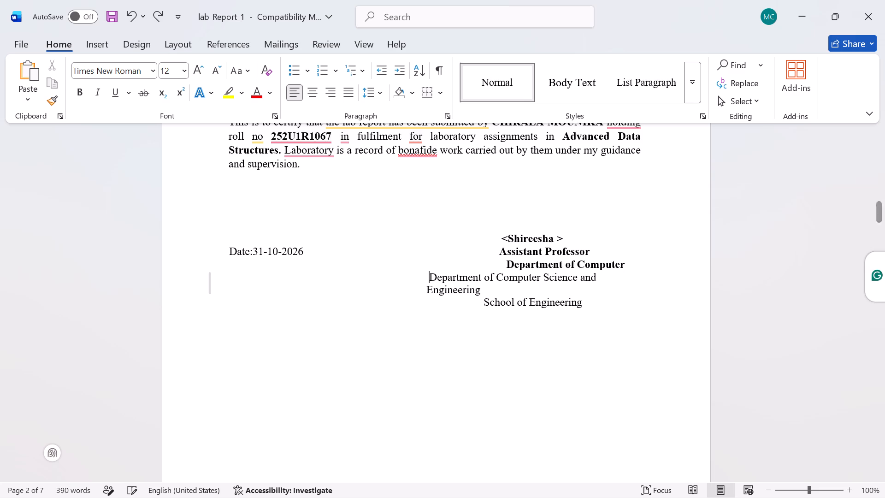
pyautogui.press('space')
pyautogui.press('space')
pyautogui.press('space')
pyautogui.press('space')
pyautogui.press('space')
pyautogui.press('space')
pyautogui.press('space')
pyautogui.press('space')
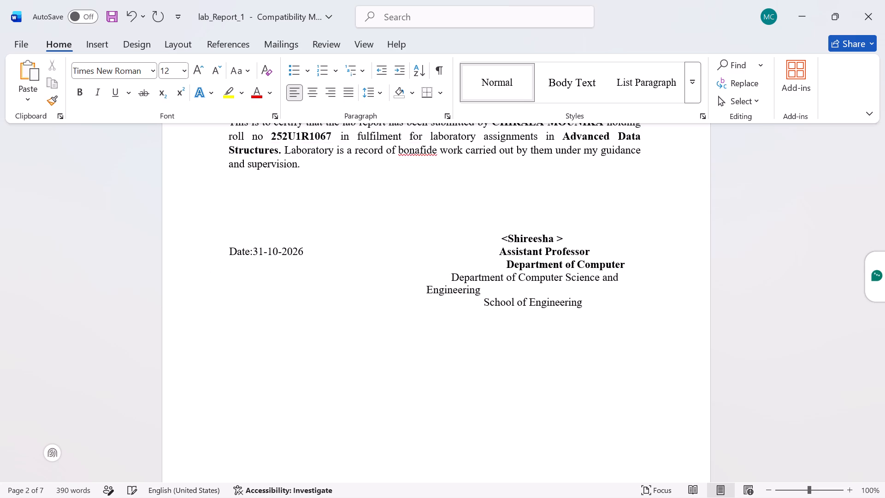
pyautogui.press('space')
pyautogui.press('space')
pyautogui.press('space')
pyautogui.press('space')
pyautogui.press('space')
pyautogui.press('space')
pyautogui.press('space')
pyautogui.press('space')
pyautogui.press('space')
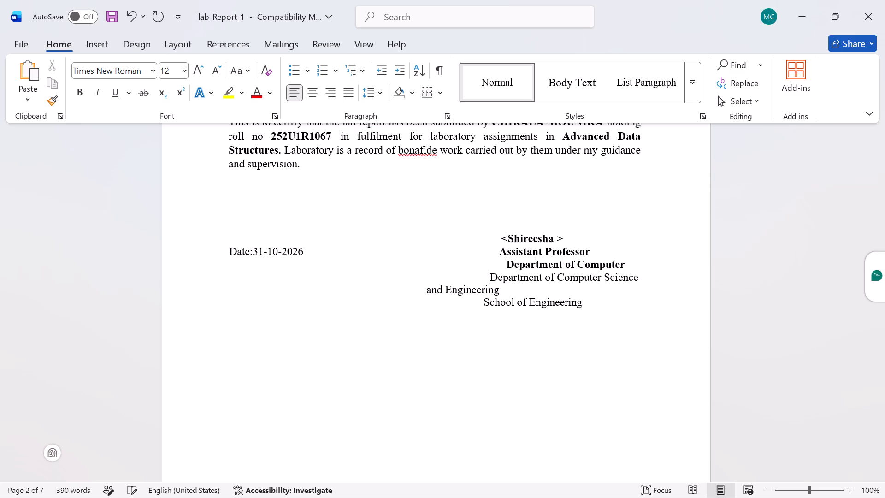
pyautogui.press('space')
pyautogui.press('space')
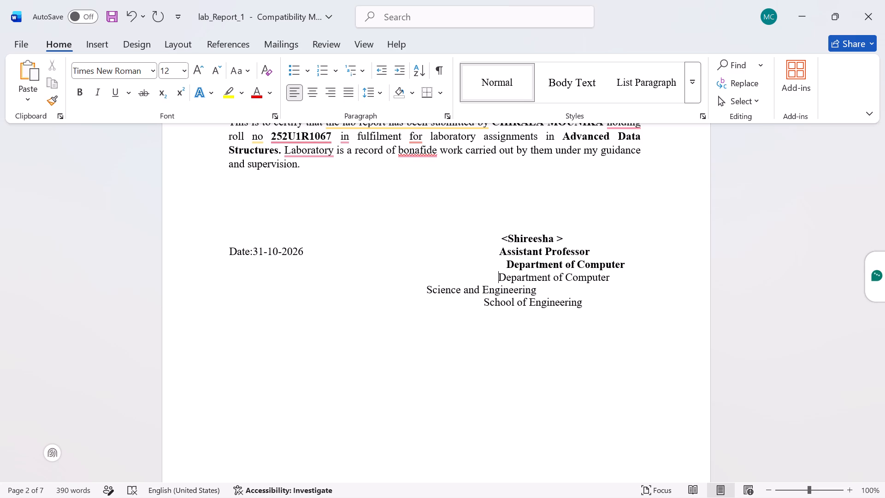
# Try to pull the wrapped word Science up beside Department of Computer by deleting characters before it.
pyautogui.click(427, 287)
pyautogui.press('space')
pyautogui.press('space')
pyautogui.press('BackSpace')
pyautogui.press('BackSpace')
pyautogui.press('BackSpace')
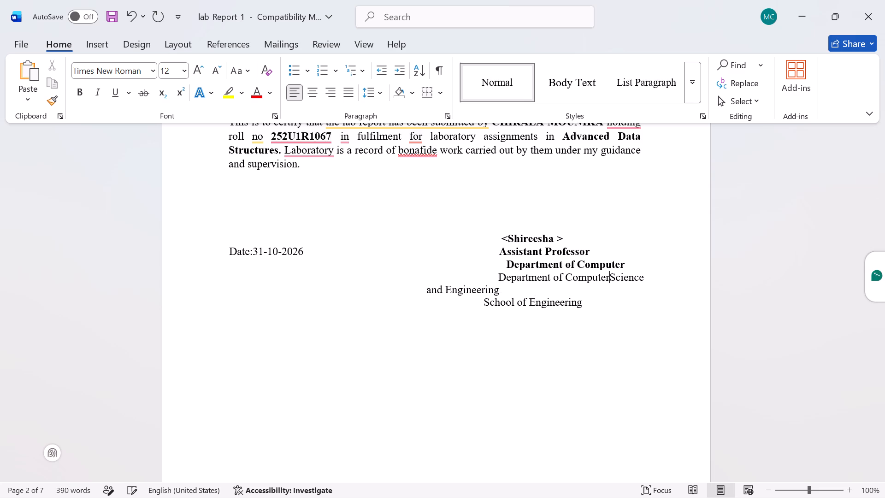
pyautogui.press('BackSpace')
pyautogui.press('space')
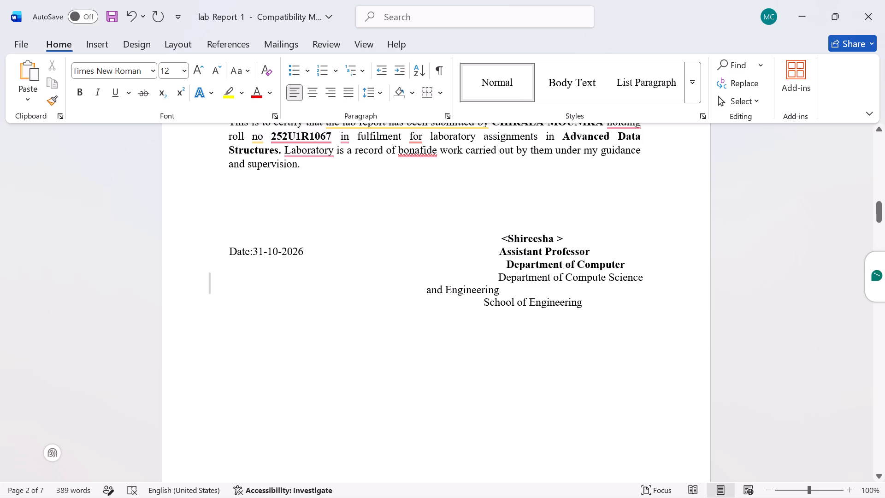
# Re-space the start of the bold Department of Computer line so it sits roughly beneath Assistant Professor.
pyautogui.click(507, 263)
pyautogui.press('BackSpace')
pyautogui.press('BackSpace')
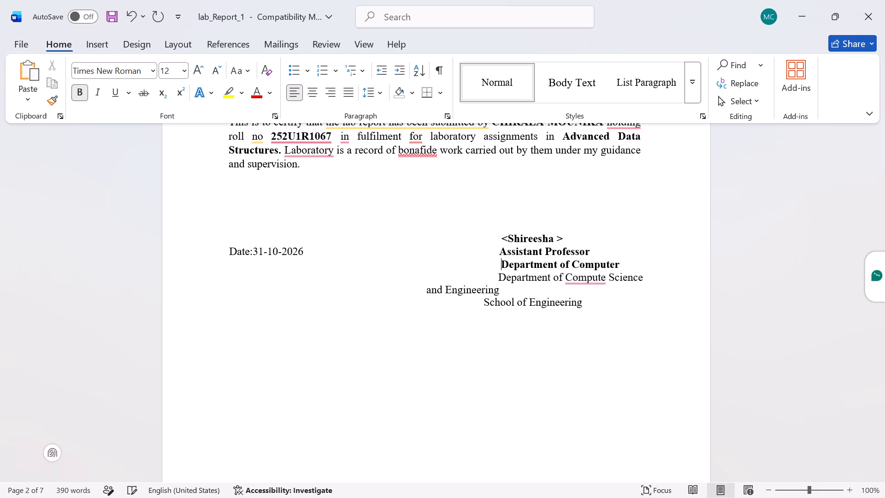
pyautogui.press('BackSpace')
pyautogui.press('space')
pyautogui.press('space')
pyautogui.press('space')
pyautogui.press('space')
pyautogui.press('space')
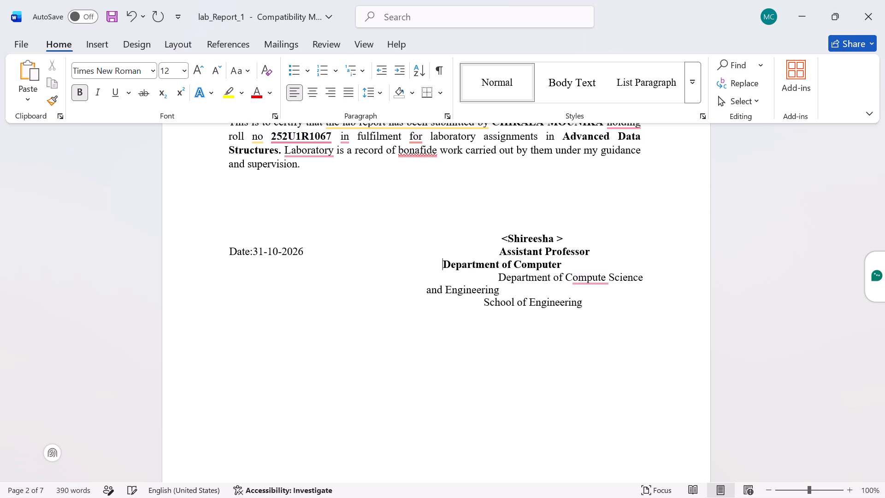
pyautogui.press('space')
pyautogui.press('space')
pyautogui.press('space')
pyautogui.press('space')
pyautogui.press('space')
pyautogui.press('space')
pyautogui.press('space')
pyautogui.press('space')
pyautogui.press('space')
pyautogui.press('space')
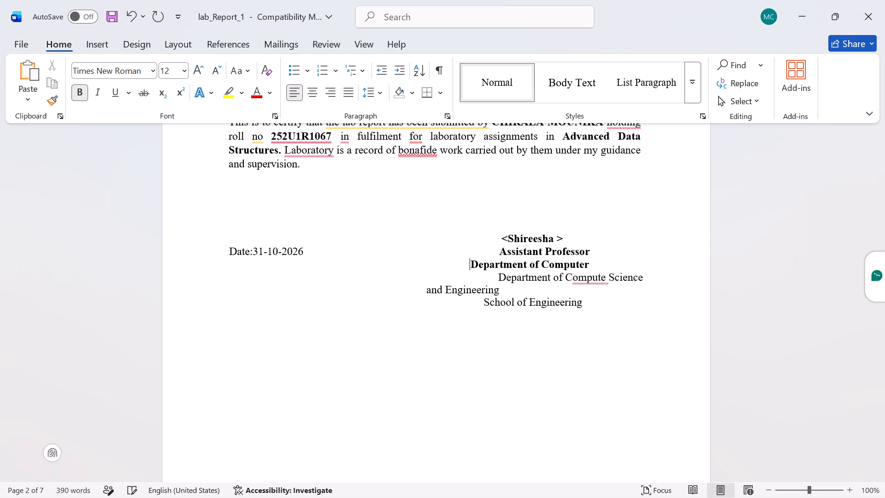
pyautogui.press('space')
pyautogui.press('space')
pyautogui.press('space')
pyautogui.press('space')
pyautogui.press('space')
pyautogui.press('space')
pyautogui.press('space')
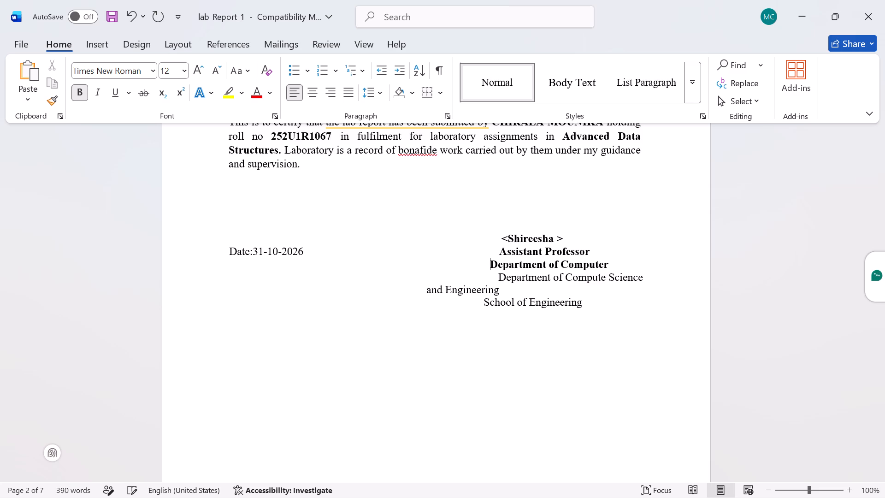
pyautogui.press('space')
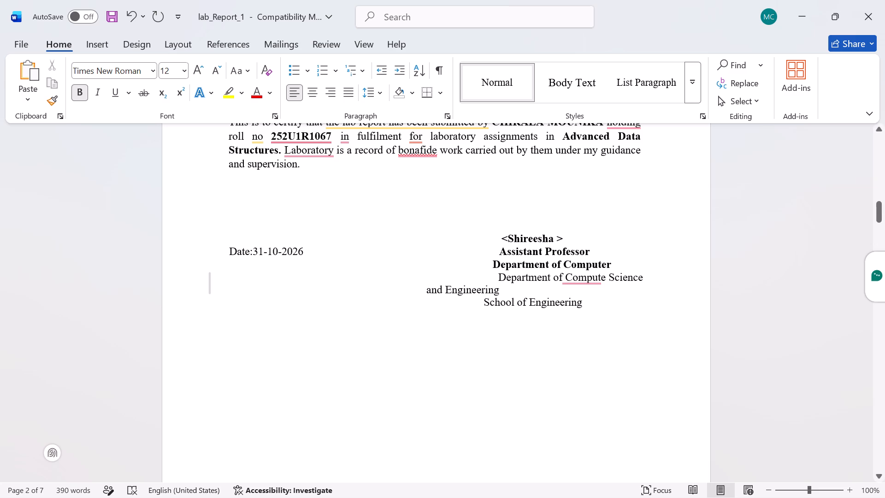
# Delete Department of Compute and surplus leading spaces from the pasted line, leaving Science and Engineering above School of Engineering.
pyautogui.click(603, 275)
pyautogui.press('Right')
pyautogui.press('BackSpace')
pyautogui.press('BackSpace')
pyautogui.press('BackSpace')
pyautogui.press('BackSpace')
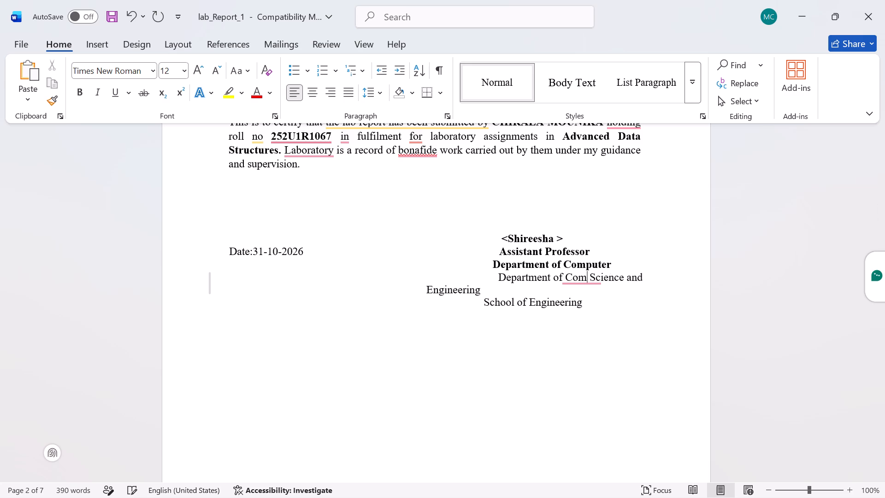
pyautogui.press('BackSpace')
pyautogui.press('BackSpace')
pyautogui.press('BackSpace')
pyautogui.press('BackSpace')
pyautogui.press('BackSpace')
pyautogui.press('BackSpace')
pyautogui.press('BackSpace')
pyautogui.press('BackSpace')
pyautogui.press('BackSpace')
pyautogui.press('BackSpace')
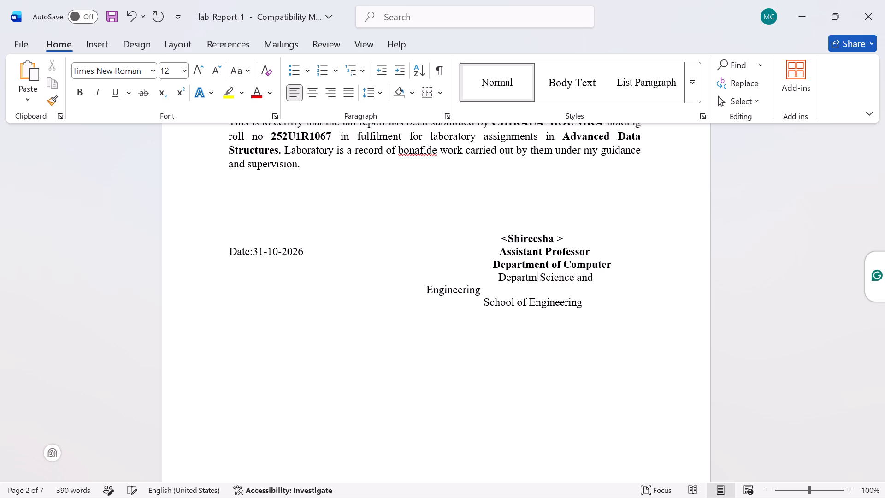
pyautogui.press('BackSpace')
pyautogui.press('BackSpace')
pyautogui.press('BackSpace')
pyautogui.press('BackSpace')
pyautogui.press('BackSpace')
pyautogui.press('BackSpace')
pyautogui.press('BackSpace')
pyautogui.press('BackSpace')
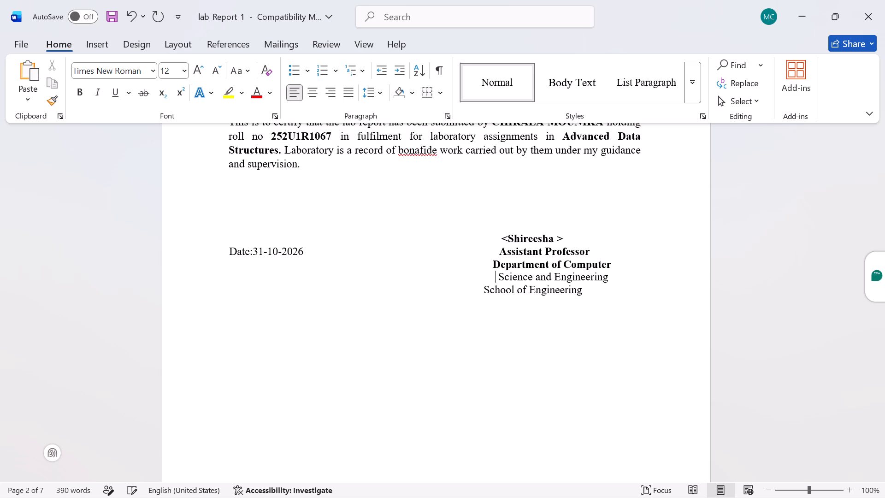
pyautogui.press('BackSpace')
pyautogui.press('BackSpace')
pyautogui.press('BackSpace')
pyautogui.press('BackSpace')
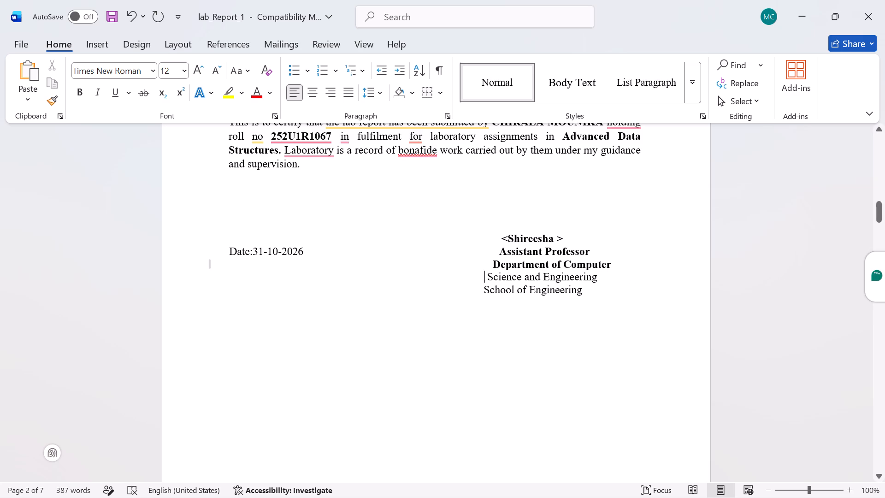
# Remove one leading space before the bold Department of Computer in the signature block.
pyautogui.click(494, 263)
pyautogui.press('BackSpace')
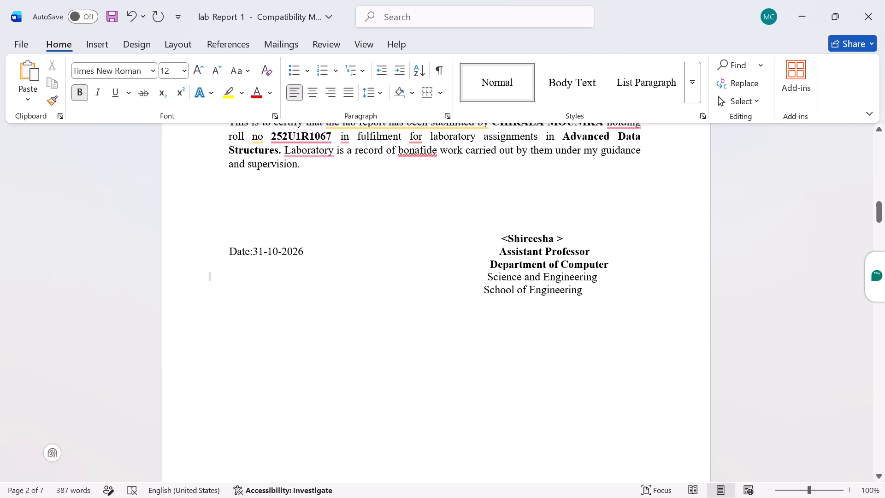
# Make the Science and Engineering and School of Engineering lines bold.
pyautogui.moveTo(486, 276); pyautogui.dragTo(586, 294)
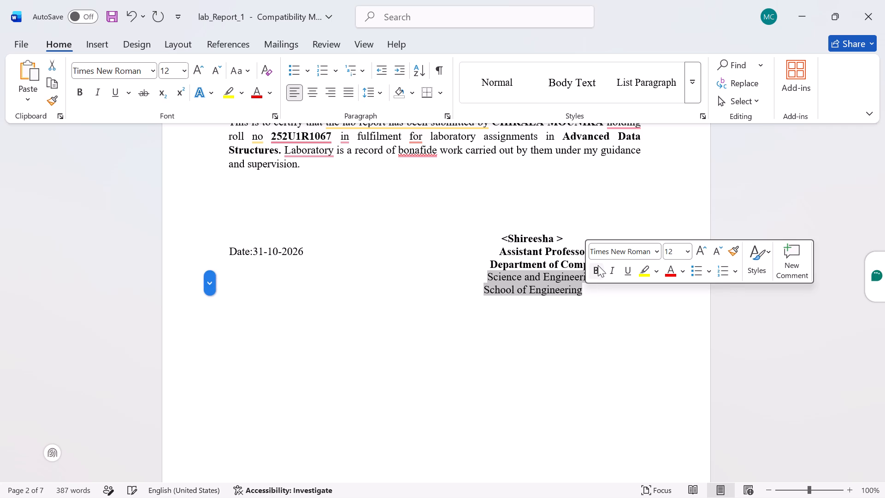
pyautogui.click(597, 265)
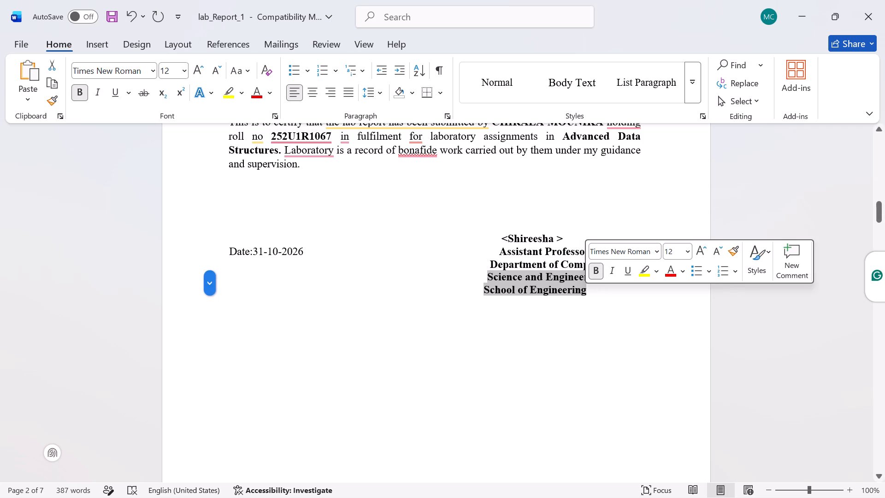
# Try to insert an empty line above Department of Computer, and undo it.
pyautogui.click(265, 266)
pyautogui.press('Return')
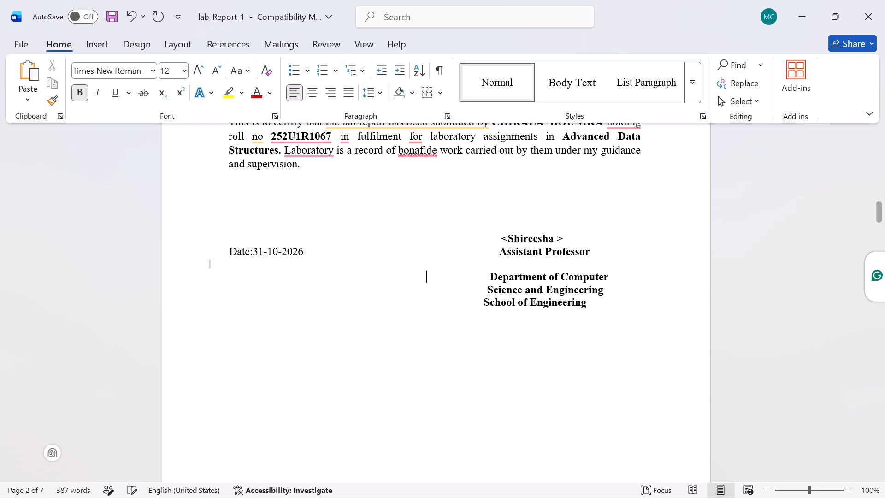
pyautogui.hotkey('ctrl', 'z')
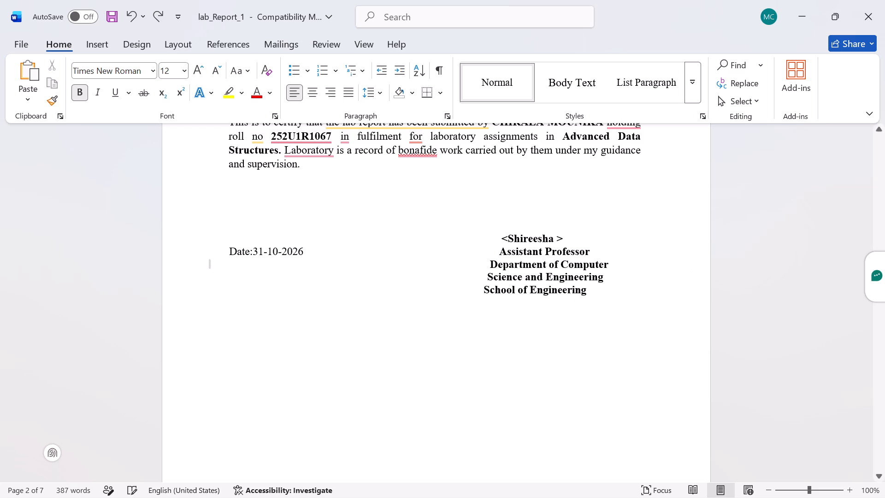
# Add the place Hyderabad on a new line directly below the certificate date.
pyautogui.click(313, 246)
pyautogui.press('Return')
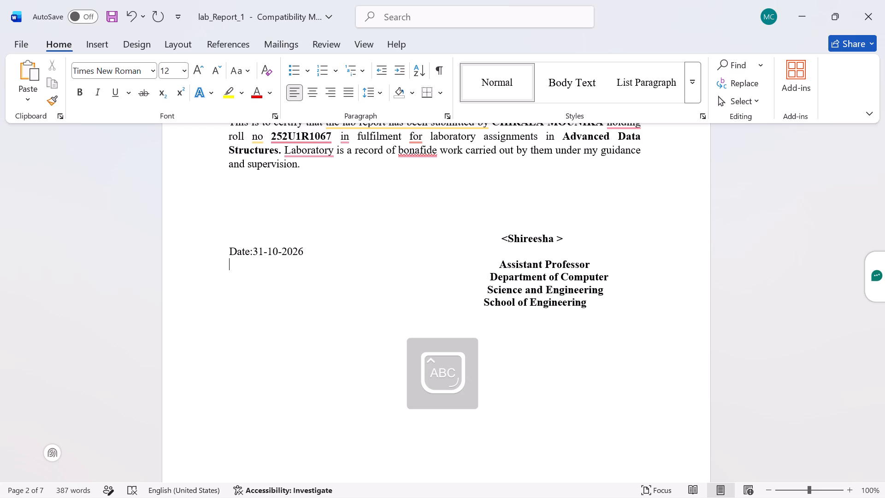
pyautogui.write('HY')
pyautogui.press('BackSpace')
pyautogui.write('ydera')
pyautogui.press('b')
pyautogui.write('ad')
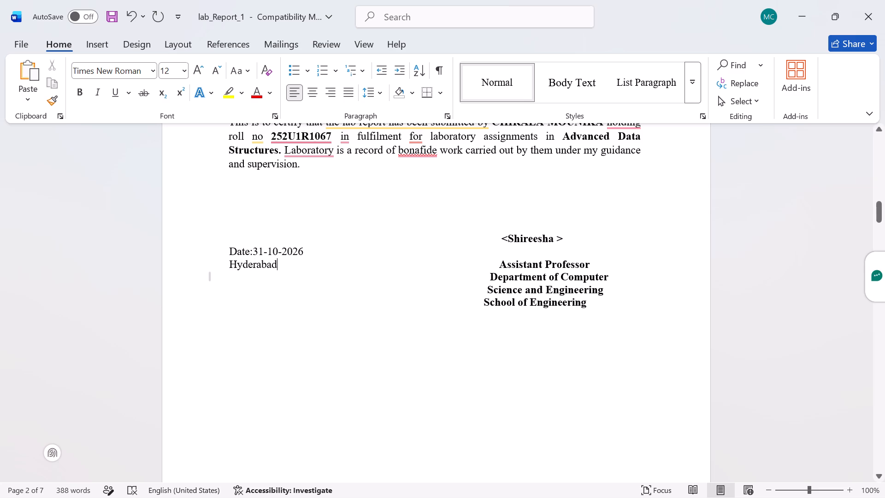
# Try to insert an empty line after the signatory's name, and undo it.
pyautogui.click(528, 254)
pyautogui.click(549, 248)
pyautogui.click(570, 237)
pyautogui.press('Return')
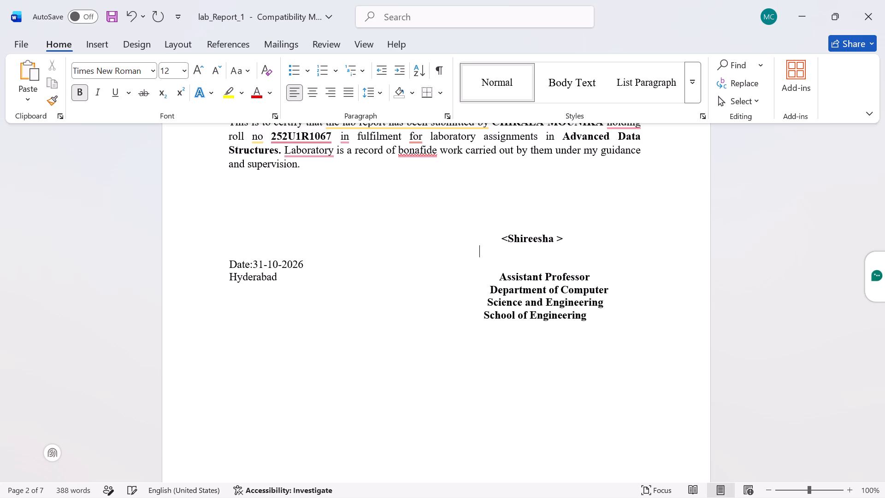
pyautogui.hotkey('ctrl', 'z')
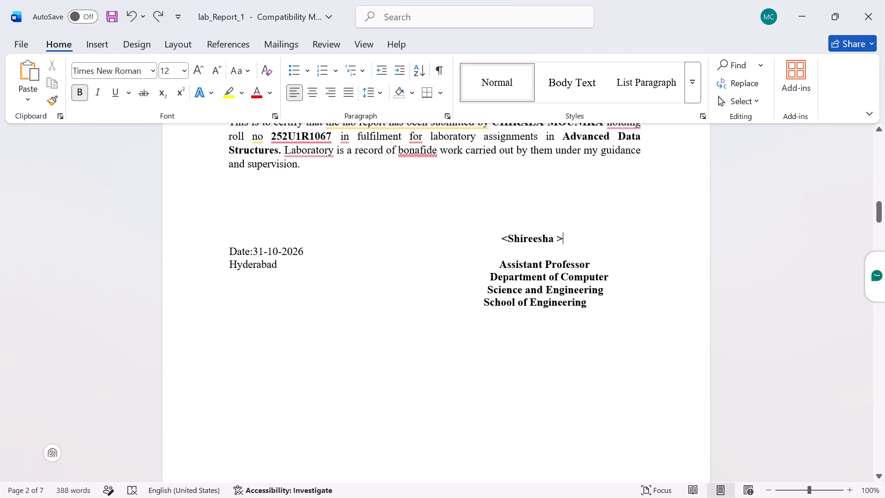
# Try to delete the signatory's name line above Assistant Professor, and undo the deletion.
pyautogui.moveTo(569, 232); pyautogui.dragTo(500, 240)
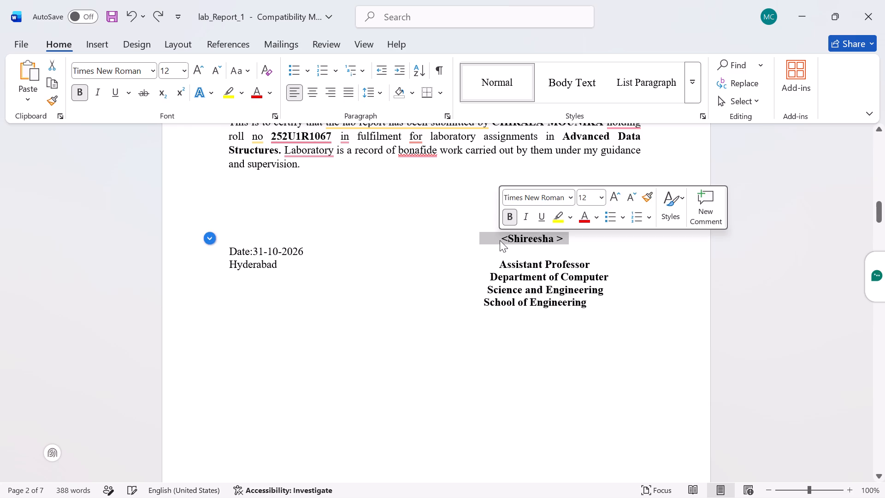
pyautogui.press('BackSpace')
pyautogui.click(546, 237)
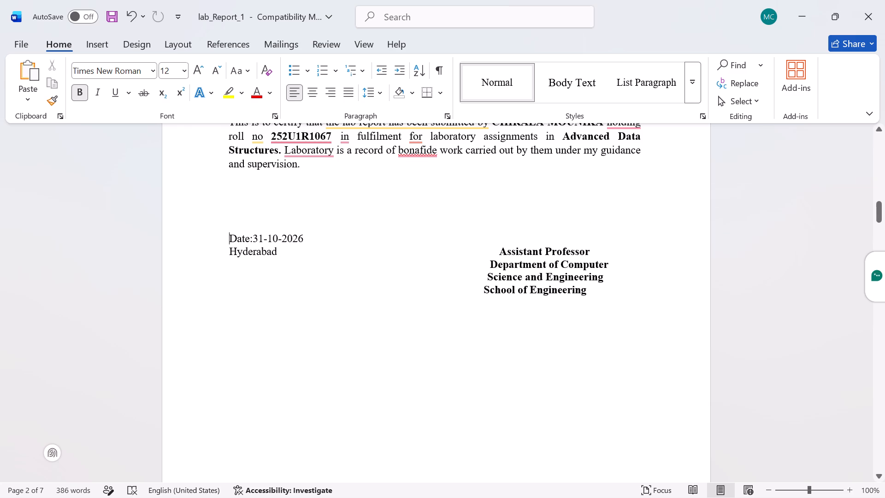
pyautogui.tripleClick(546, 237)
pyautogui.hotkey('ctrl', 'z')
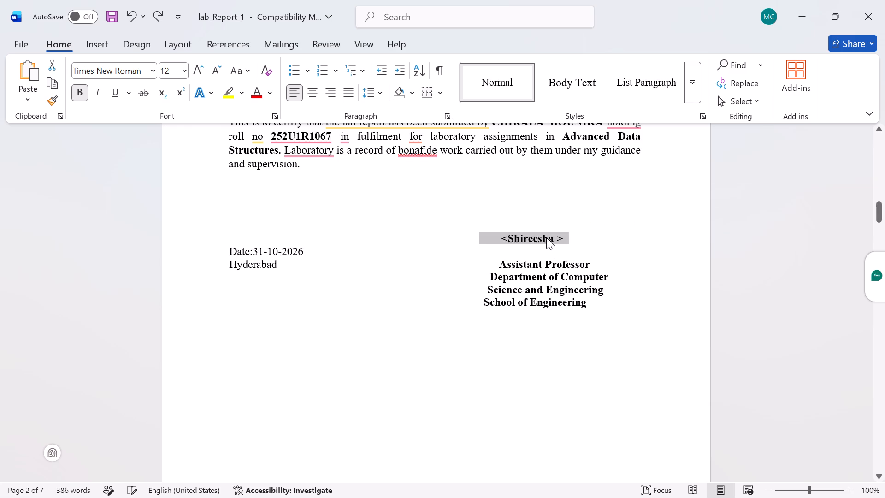
# Remove the angle brackets around the signatory's name in the certificate signature block.
pyautogui.click(572, 236)
pyautogui.press('BackSpace')
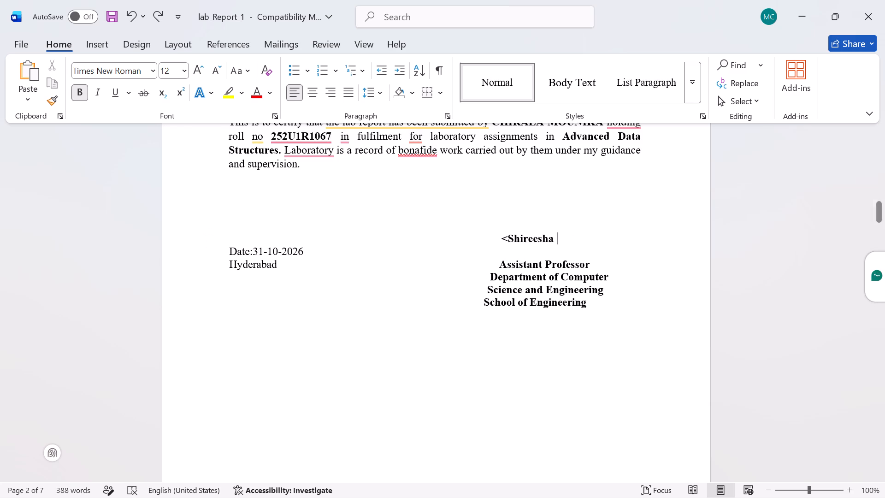
pyautogui.click(511, 237)
pyautogui.press('Left')
pyautogui.press('BackSpace')
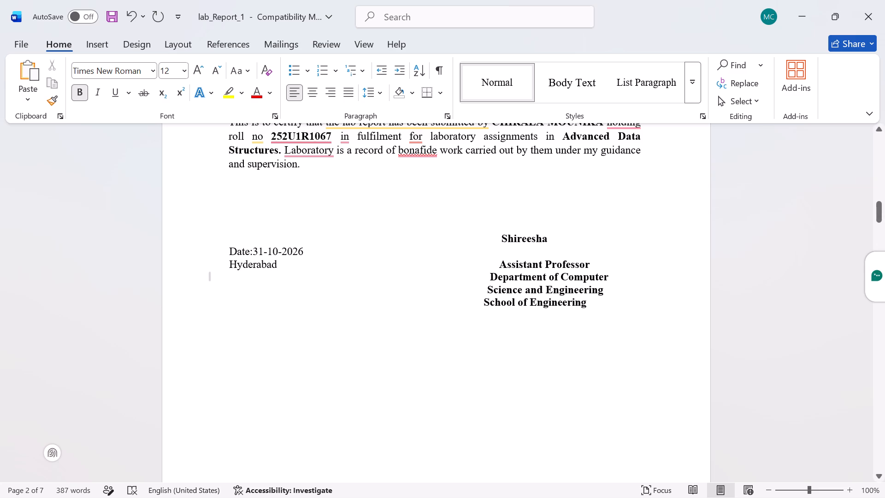
# Replace the spacing between Hyderabad and Assistant Professor with spaces so the title starts nearly in line with Department of Computer.
pyautogui.click(498, 268)
pyautogui.press('BackSpace')
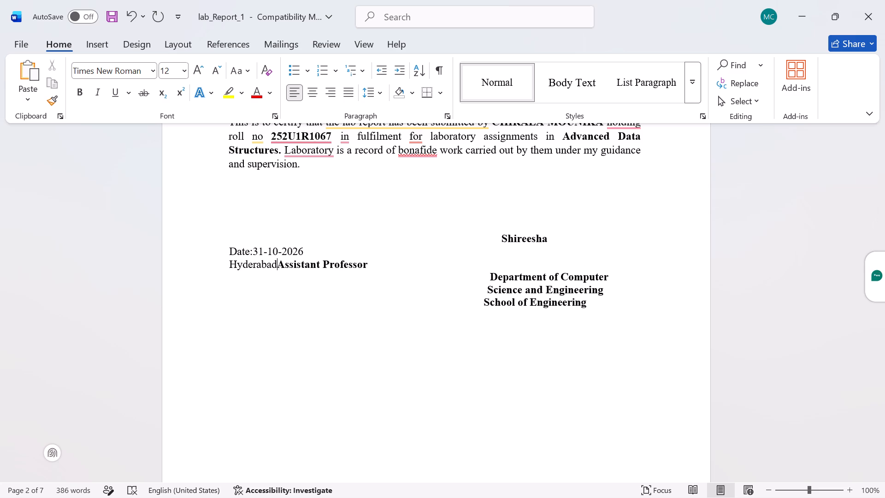
pyautogui.press('space')
pyautogui.press('space')
pyautogui.press('space')
pyautogui.press('space')
pyautogui.press('space')
pyautogui.press('space')
pyautogui.press('space')
pyautogui.press('space')
pyautogui.press('space')
pyautogui.press('space')
pyautogui.press('space')
pyautogui.press('space')
pyautogui.press('space')
pyautogui.press('space')
pyautogui.press('space')
pyautogui.press('space')
pyautogui.press('space')
pyautogui.press('space')
pyautogui.press('space')
pyautogui.press('space')
pyautogui.press('space')
pyautogui.press('space')
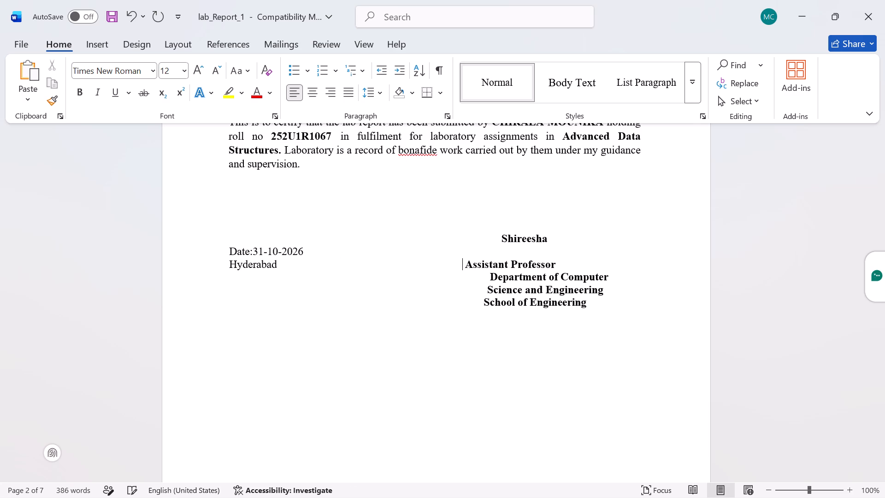
pyautogui.press('space')
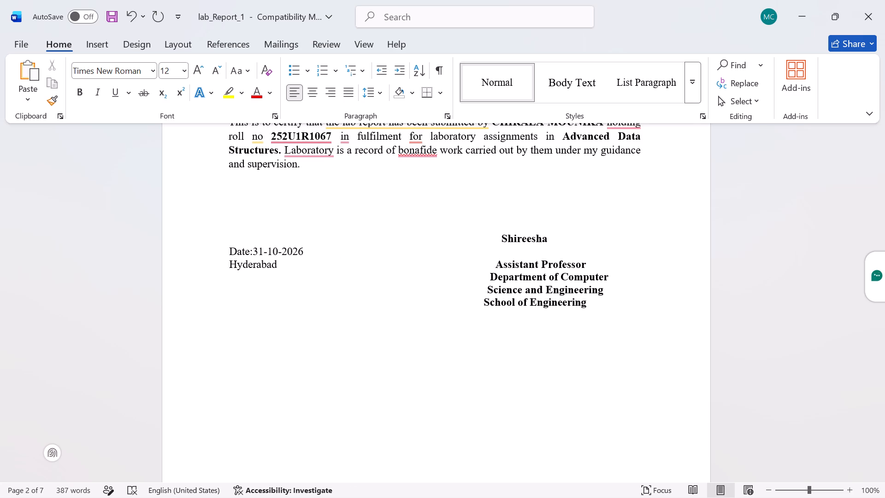
pyautogui.click(511, 258)
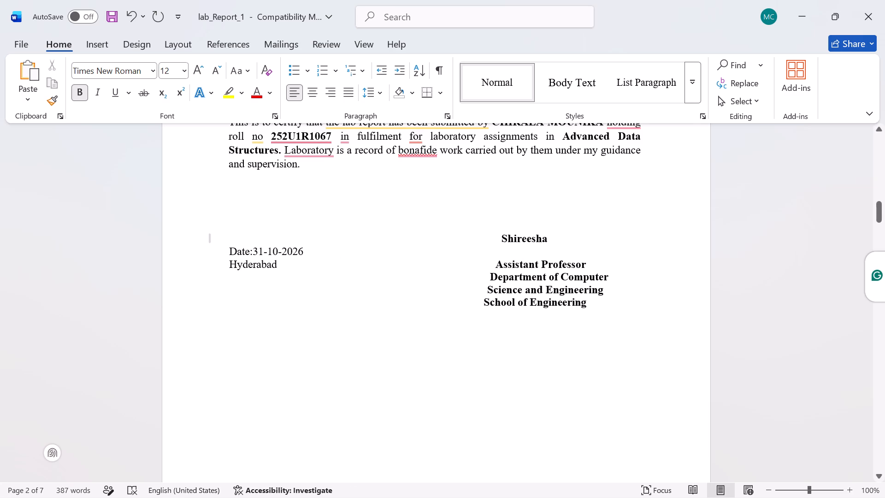
pyautogui.press('Left')
pyautogui.press('Left')
pyautogui.press('Left')
pyautogui.press('Left')
pyautogui.press('Right')
pyautogui.press('BackSpace')
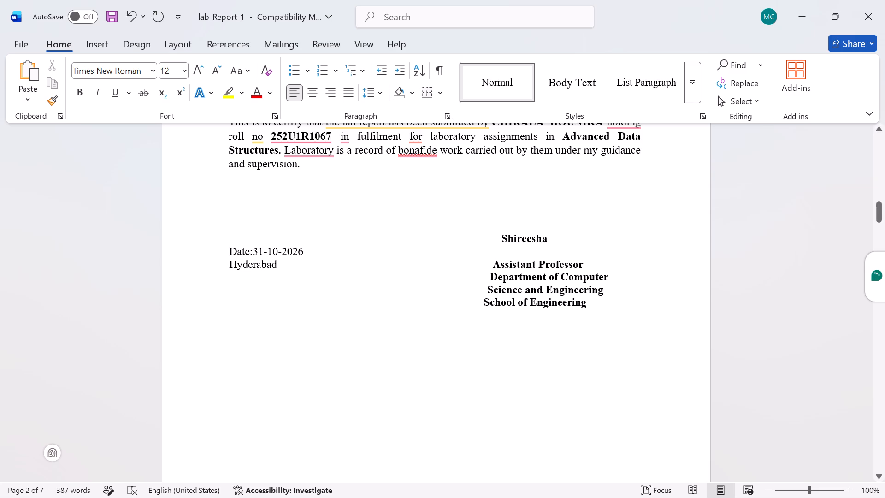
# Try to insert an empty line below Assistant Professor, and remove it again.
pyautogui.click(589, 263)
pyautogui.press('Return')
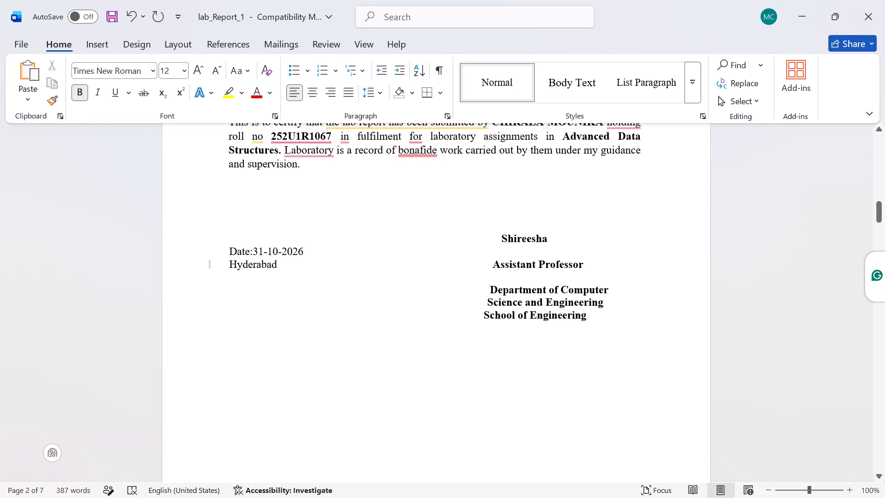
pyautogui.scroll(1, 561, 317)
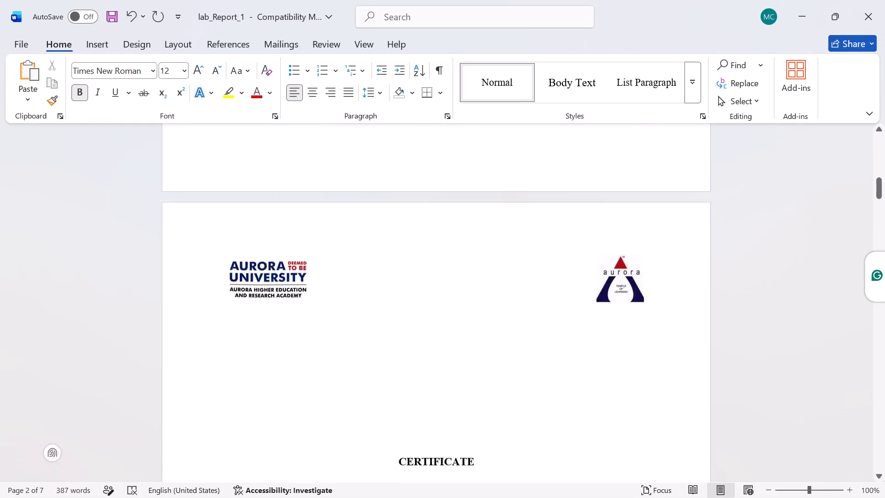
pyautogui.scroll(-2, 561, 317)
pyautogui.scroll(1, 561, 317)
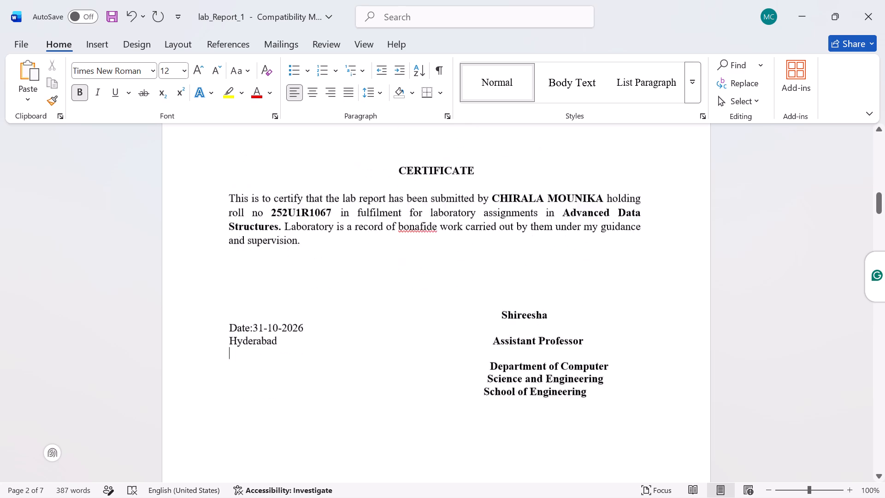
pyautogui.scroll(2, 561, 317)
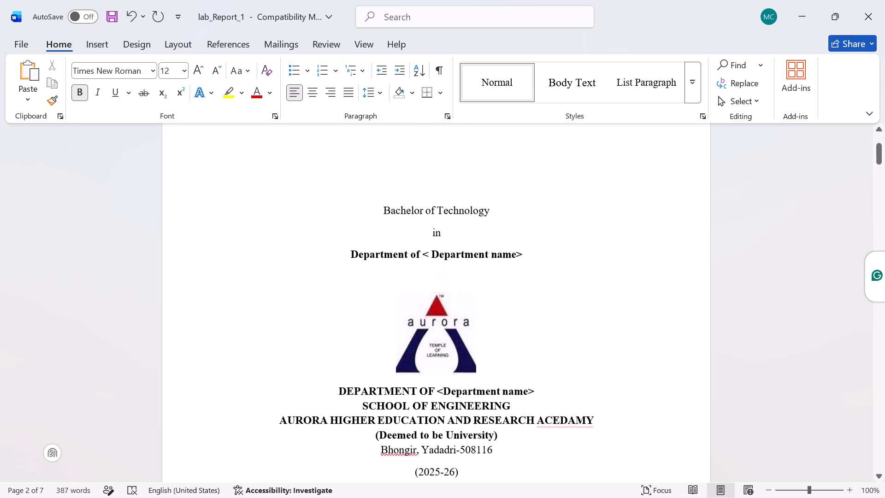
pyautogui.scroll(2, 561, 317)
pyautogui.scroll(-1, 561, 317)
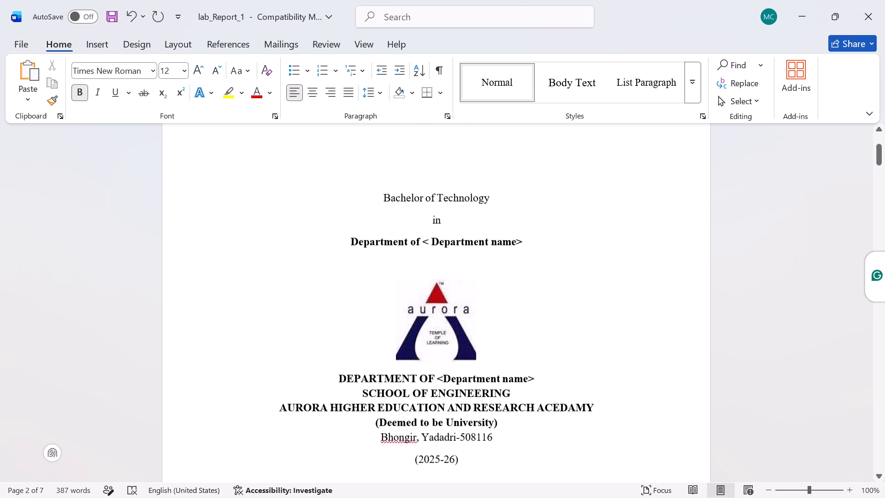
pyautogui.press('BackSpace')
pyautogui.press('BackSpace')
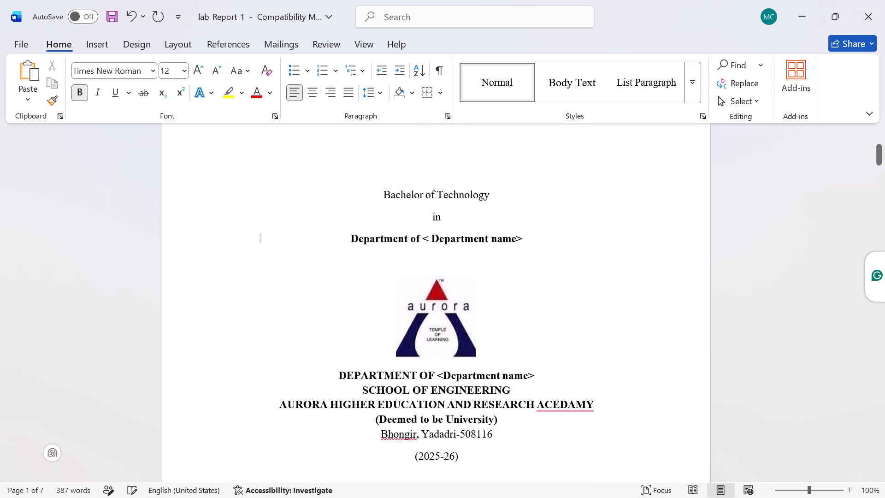
# Replace the Department name placeholder above the cover page logo with CSE-CORE, keeping the angle brackets.
pyautogui.scroll(4, 516, 239)
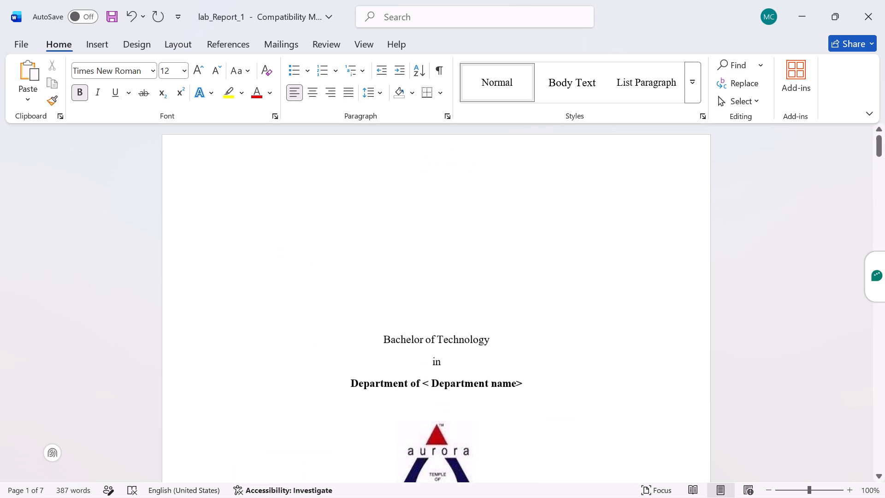
pyautogui.doubleClick(492, 389)
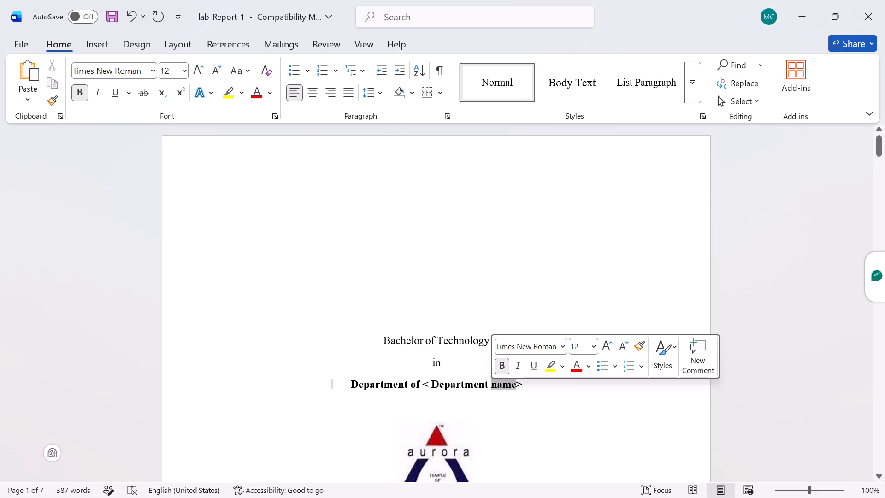
pyautogui.press('BackSpace')
pyautogui.press('BackSpace')
pyautogui.press('BackSpace')
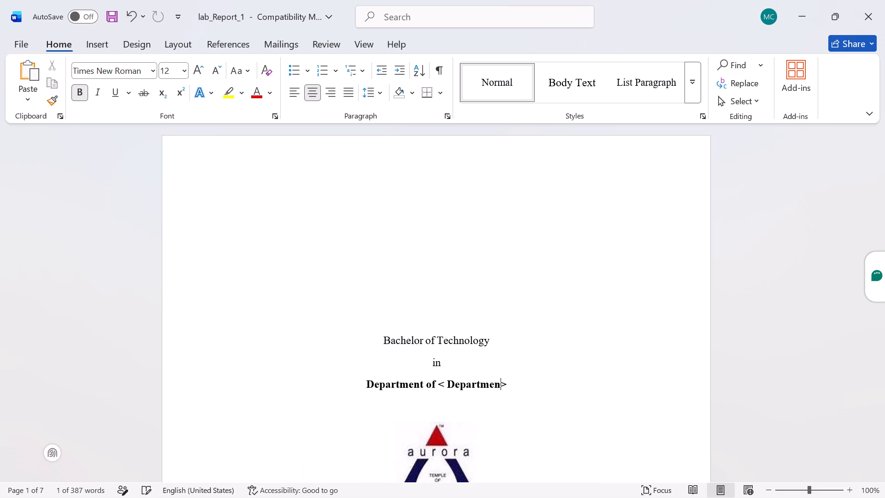
pyautogui.press('BackSpace')
pyautogui.press('BackSpace')
pyautogui.press('BackSpace')
pyautogui.press('BackSpace')
pyautogui.press('BackSpace')
pyautogui.press('BackSpace')
pyautogui.press('BackSpace')
pyautogui.press('BackSpace')
pyautogui.press('BackSpace')
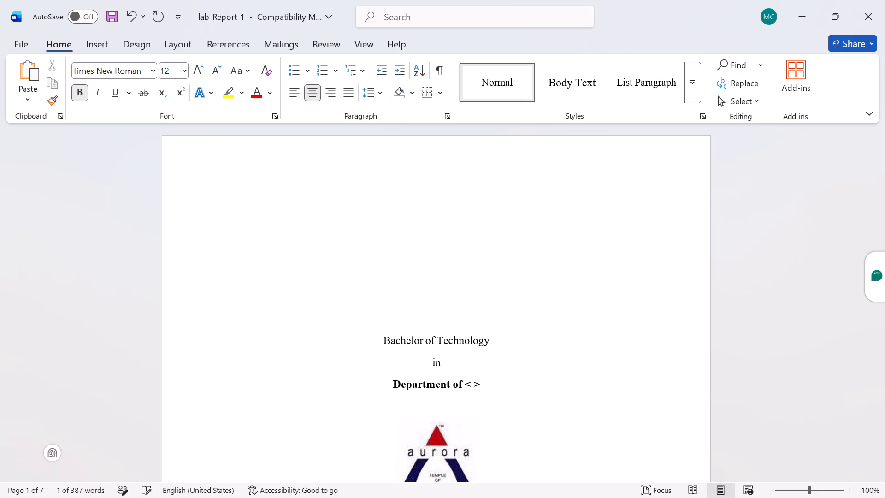
pyautogui.write('CSE-CORE')
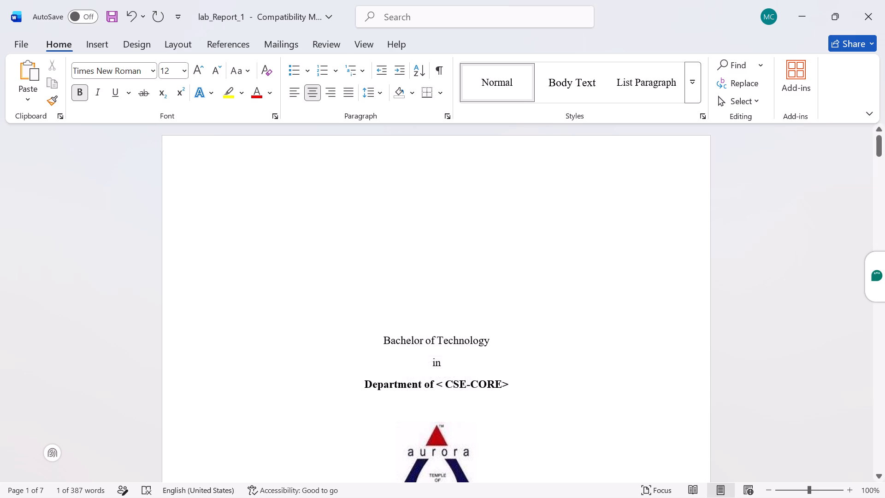
# Review the cover page, the certificate and the start of the experiment pages.
pyautogui.scroll(-2, 555, 397)
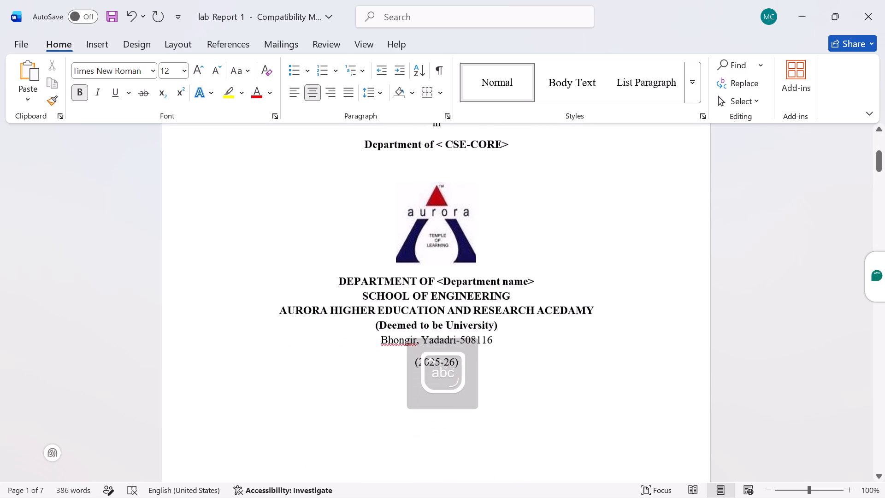
pyautogui.scroll(-3, 555, 397)
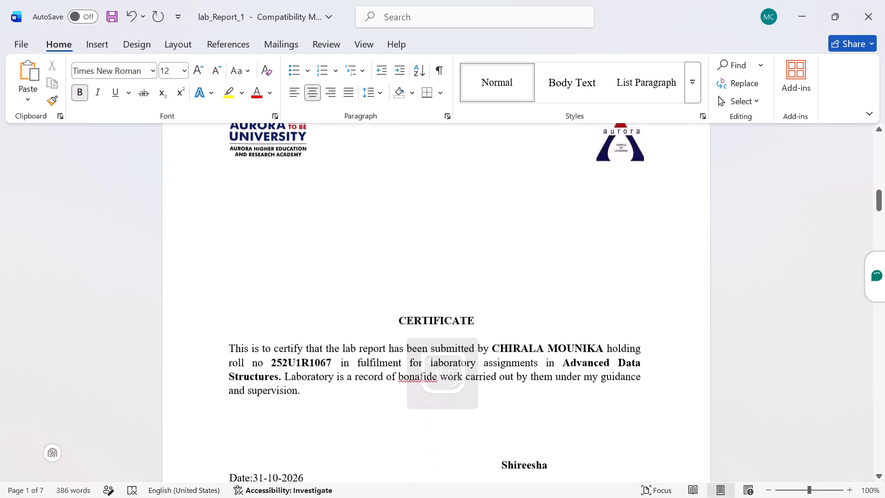
pyautogui.scroll(-4, 555, 397)
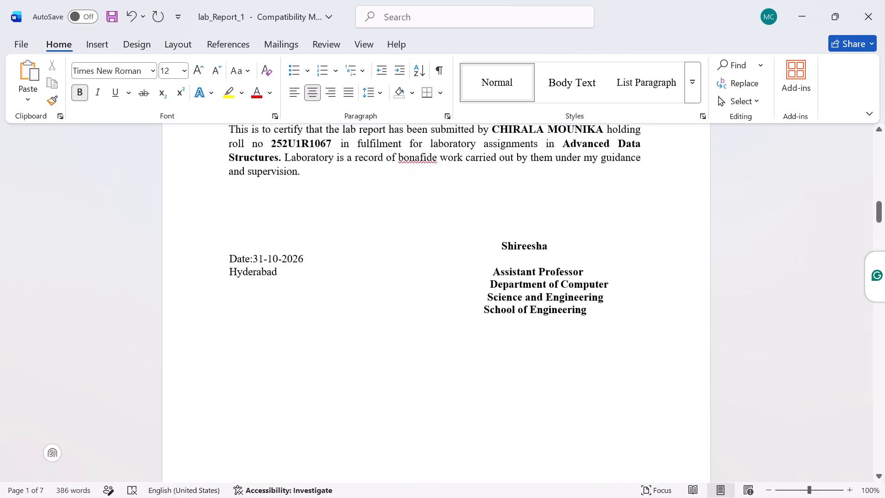
pyautogui.scroll(-2, 555, 397)
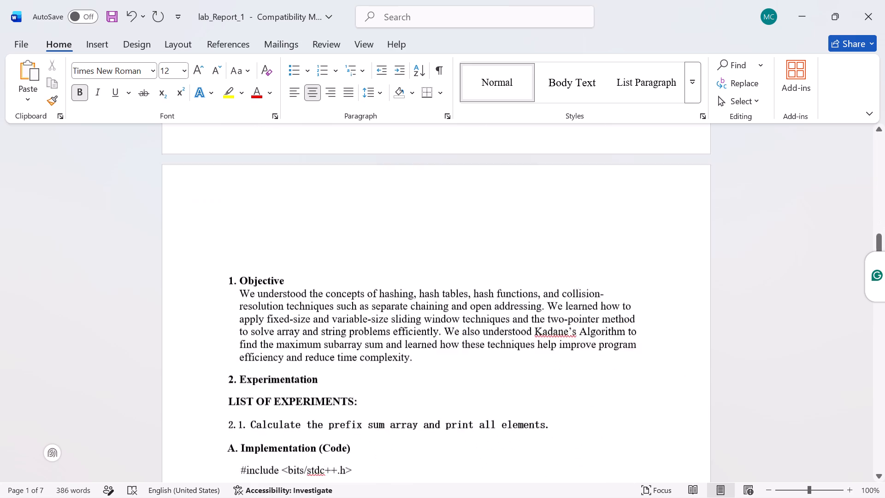
pyautogui.scroll(-2, 555, 397)
pyautogui.scroll(11, 555, 397)
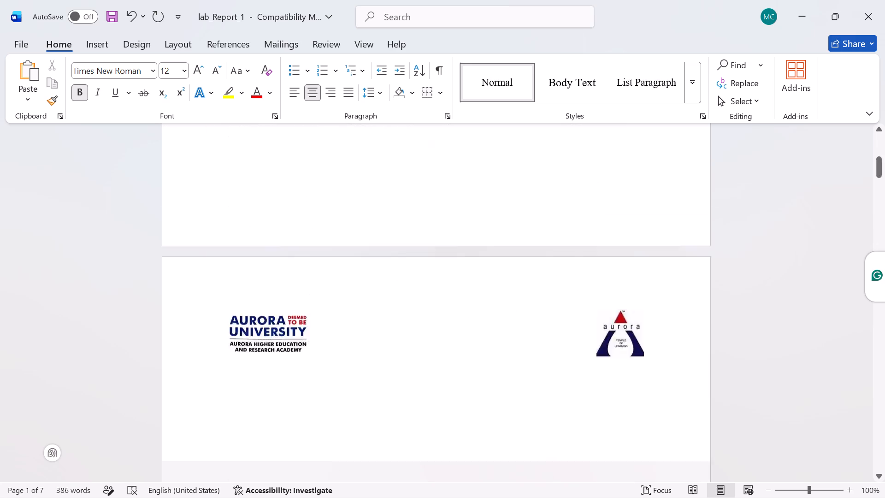
pyautogui.scroll(6, 555, 397)
# Start saving a copy of the report and create a new folder named ADV C++ on Local Disk (C:).
pyautogui.click(24, 41)
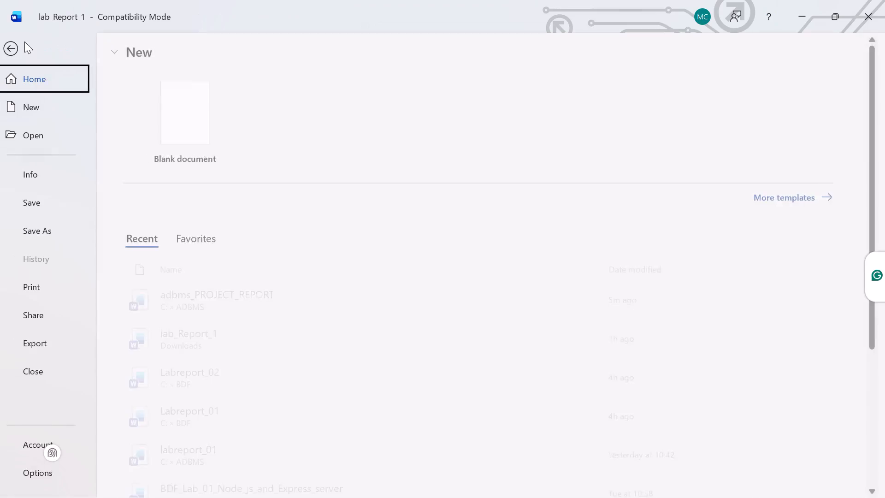
pyautogui.click(38, 232)
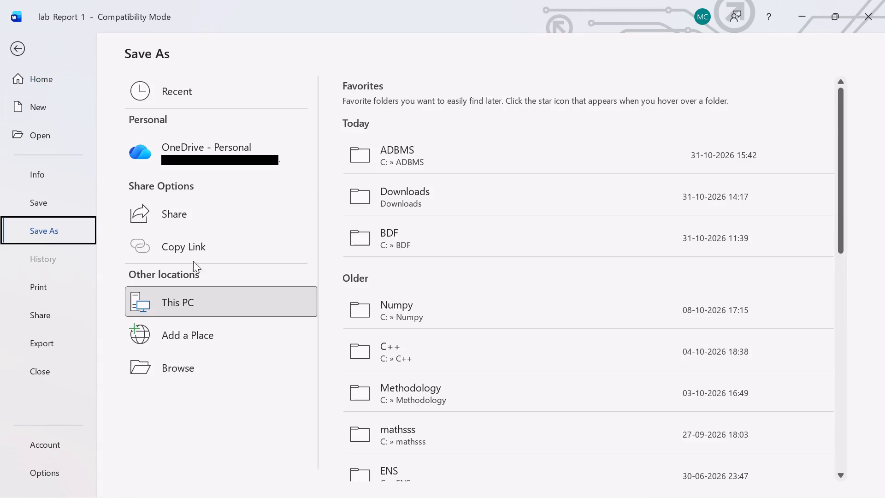
pyautogui.click(281, 299)
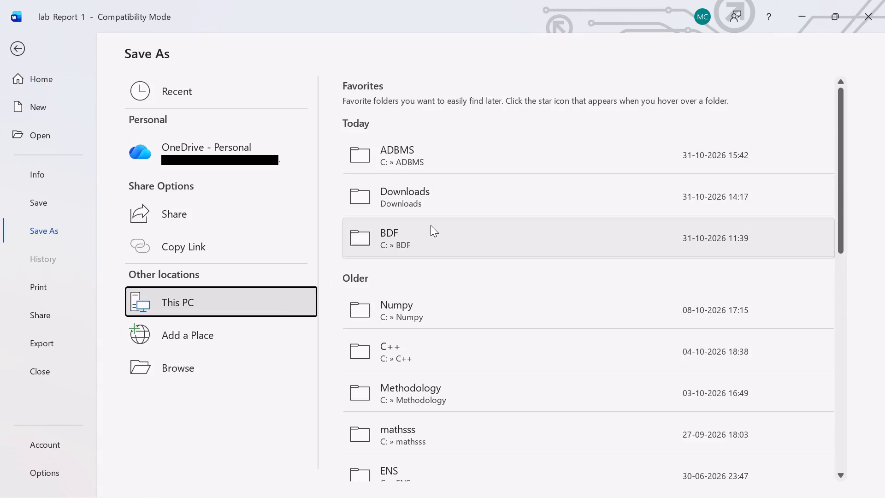
pyautogui.click(464, 154)
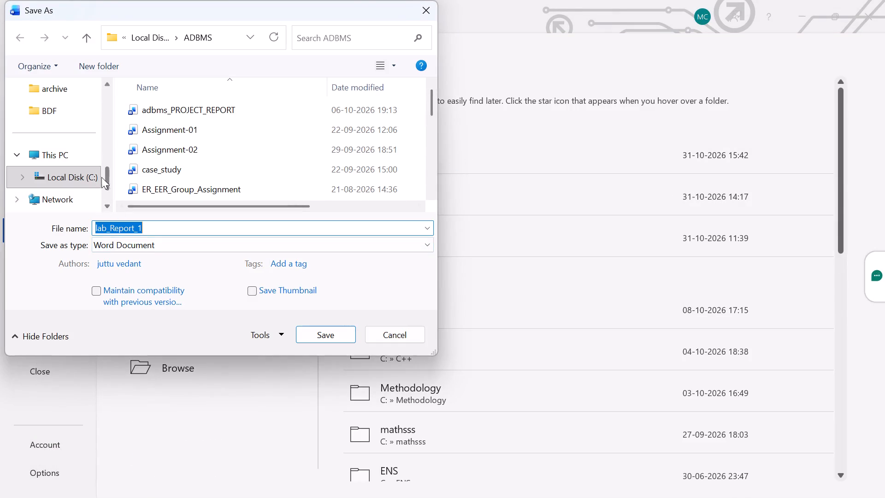
pyautogui.click(89, 178)
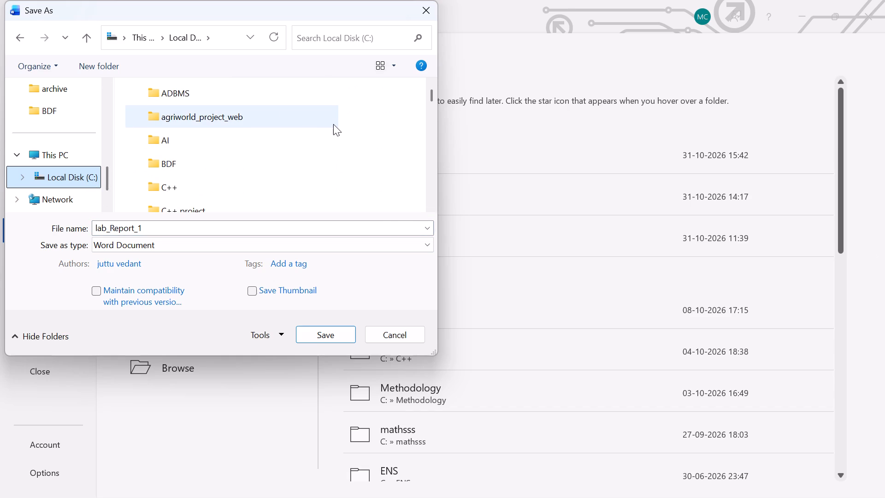
pyautogui.rightClick(333, 124)
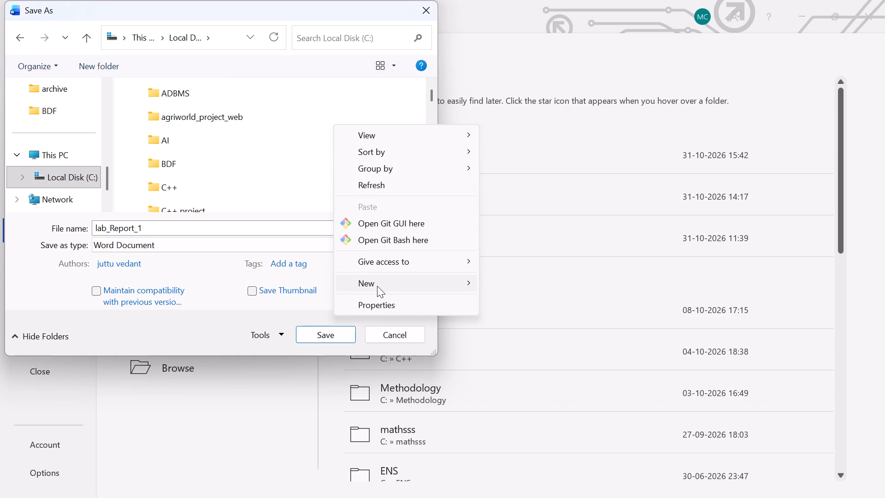
pyautogui.click(493, 282)
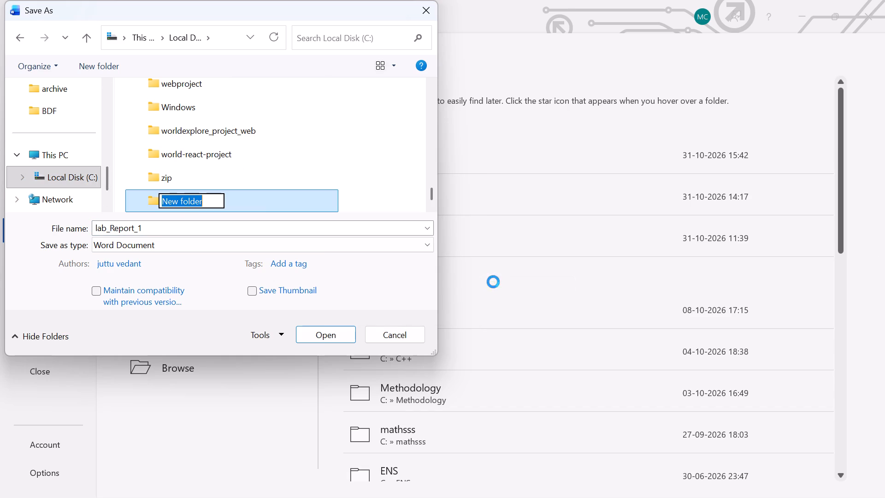
pyautogui.press('BackSpace')
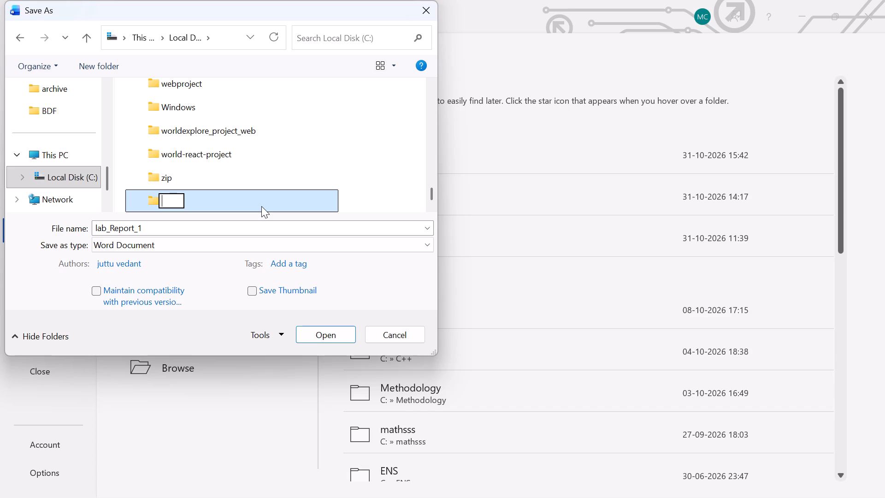
pyautogui.press('a')
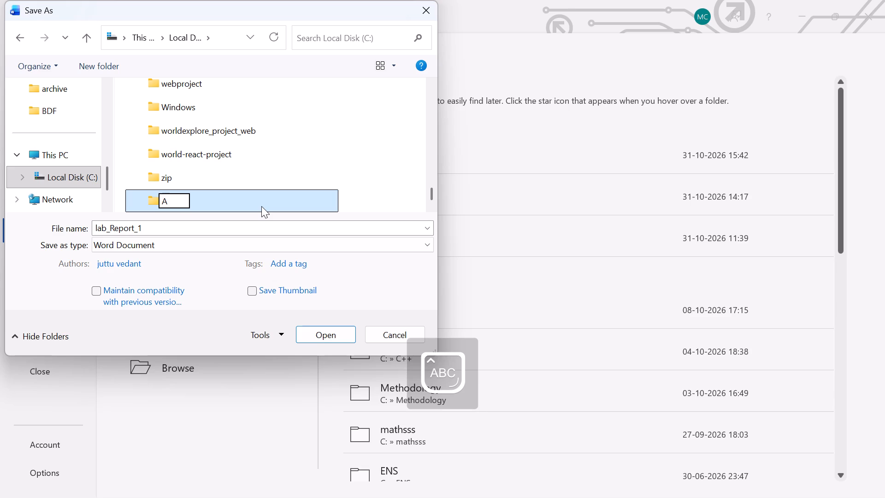
pyautogui.press('d')
pyautogui.press('v')
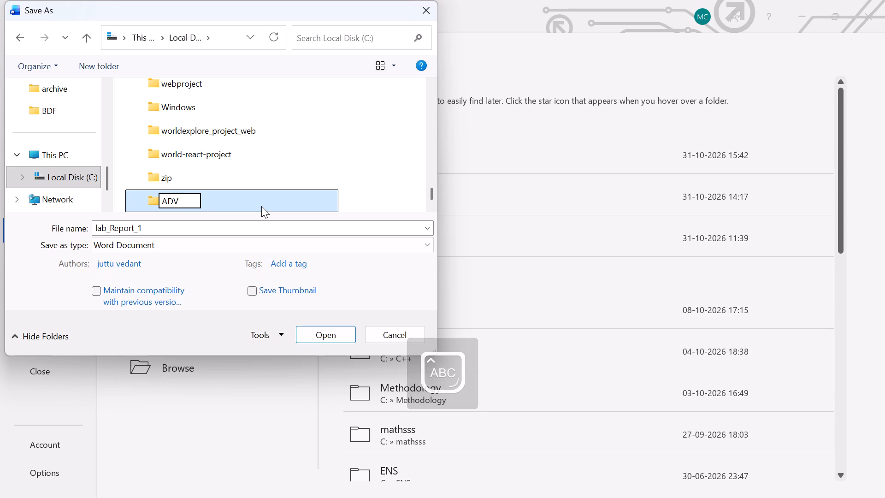
pyautogui.press('space')
pyautogui.write('C++\\')
pyautogui.press('Return')
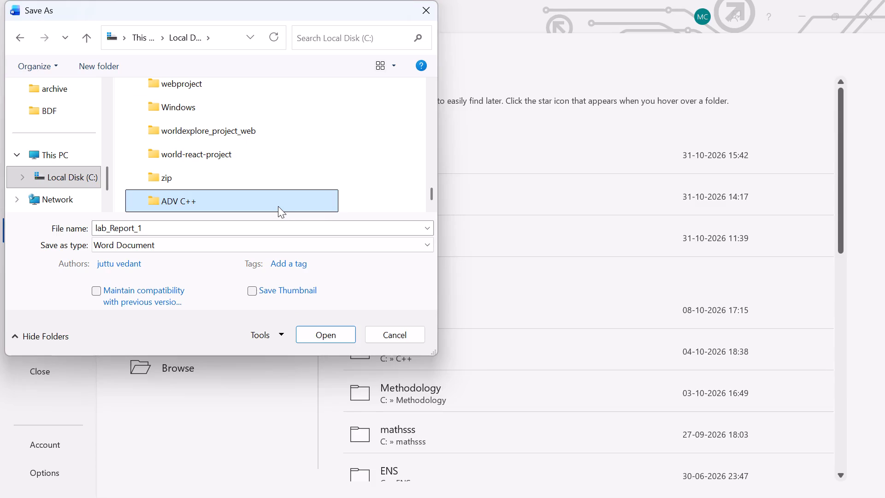
# Save the report in the ADV C++ folder as a Word Document named lab_Report_1.
pyautogui.doubleClick(278, 206)
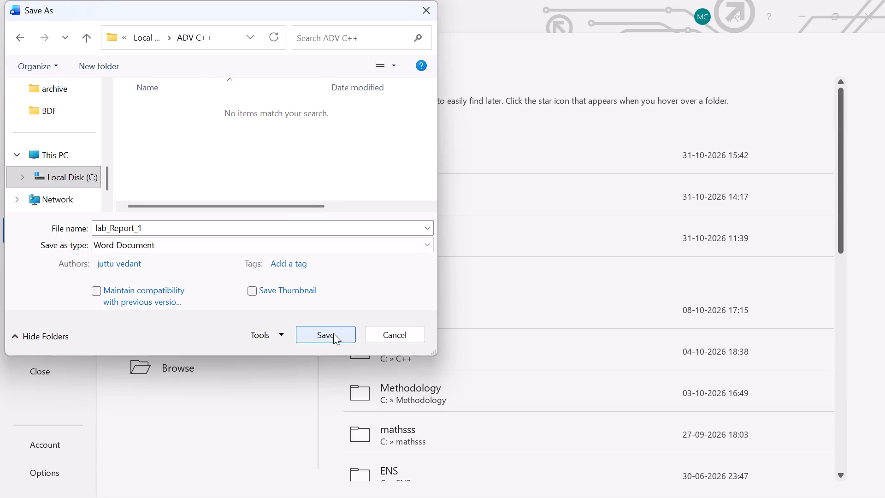
pyautogui.click(333, 333)
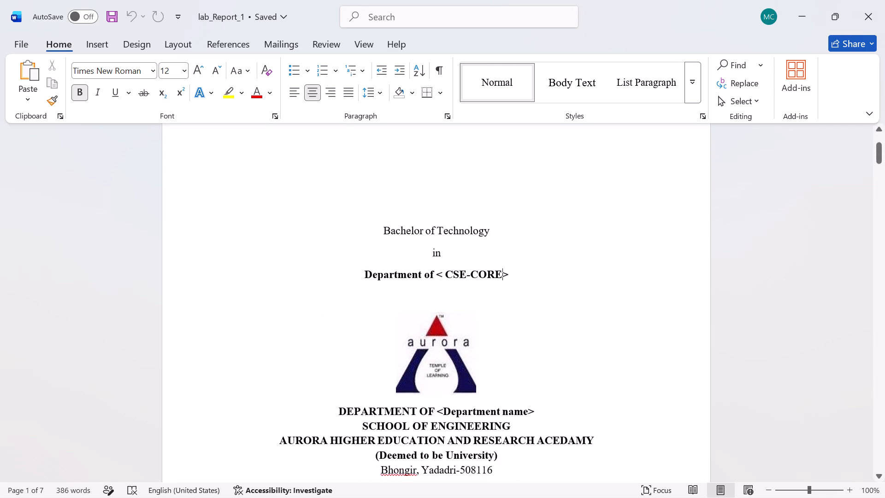
# Review the saved report from the cover page through the certificate to the last experiment's screenshots.
pyautogui.scroll(-4, 333, 333)
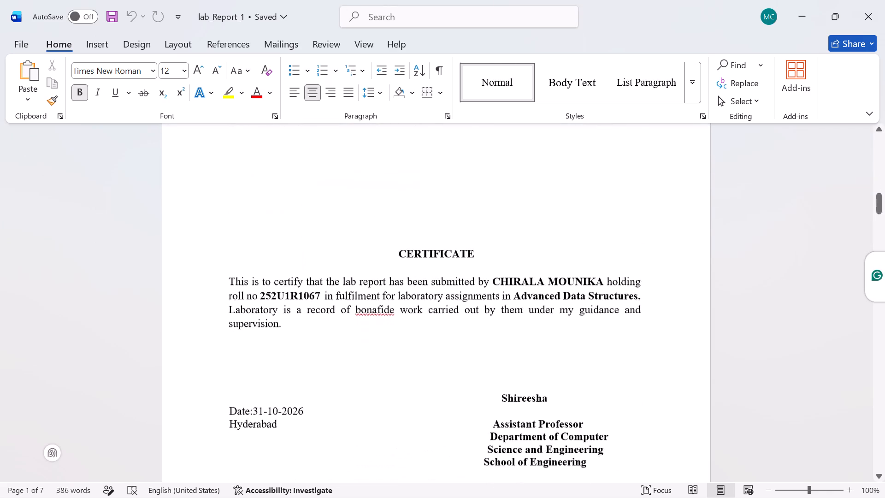
pyautogui.scroll(-3, 333, 333)
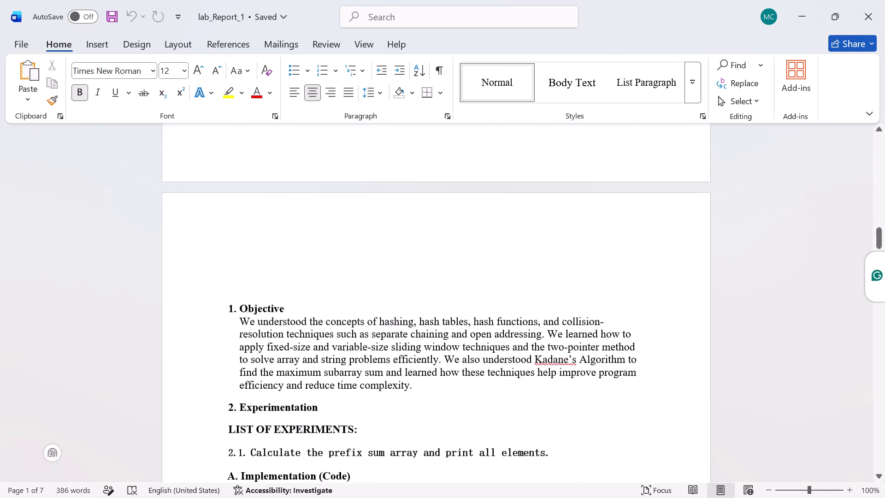
pyautogui.scroll(-14, 333, 333)
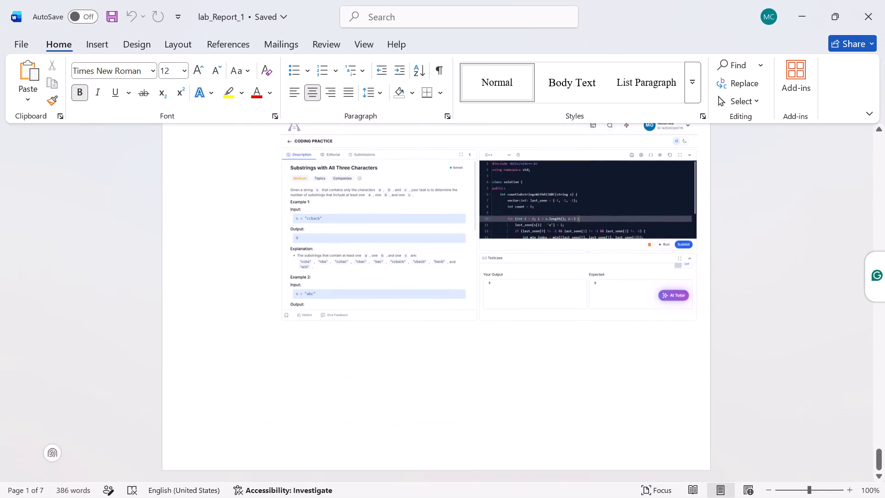
pyautogui.scroll(-3, 333, 333)
pyautogui.scroll(20, 333, 333)
pyautogui.scroll(2, 333, 333)
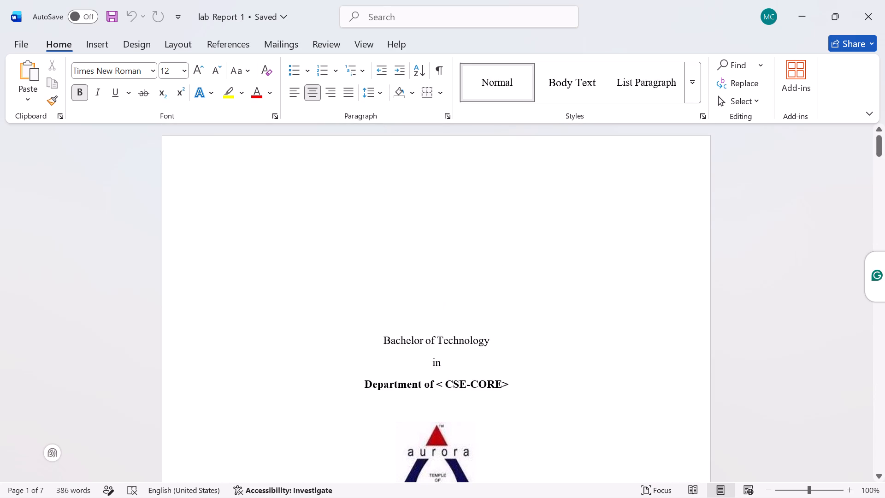
# Delete the surplus empty lines above Bachelor of Technology on the cover page.
pyautogui.click(437, 278)
pyautogui.press('BackSpace')
pyautogui.press('BackSpace')
pyautogui.press('BackSpace')
pyautogui.press('BackSpace')
pyautogui.press('BackSpace')
pyautogui.press('BackSpace')
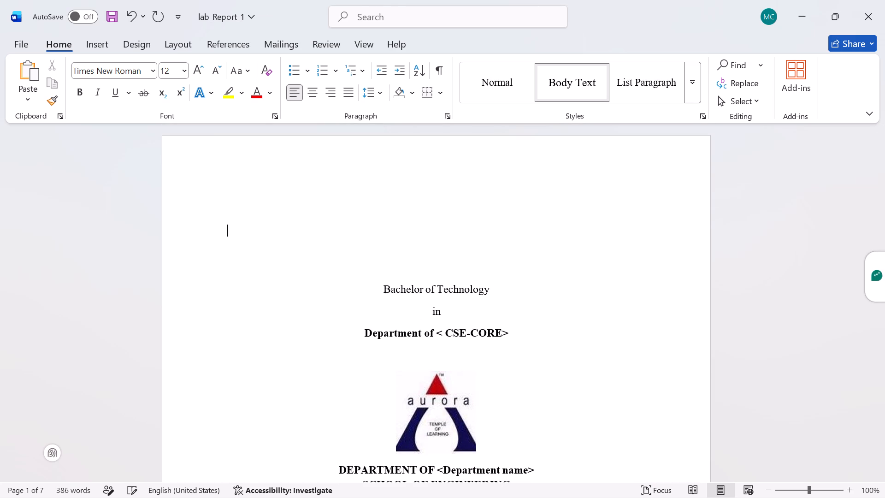
pyautogui.press('BackSpace')
pyautogui.press('BackSpace')
# Delete the surplus empty lines above the CERTIFICATE heading.
pyautogui.scroll(-3, 437, 278)
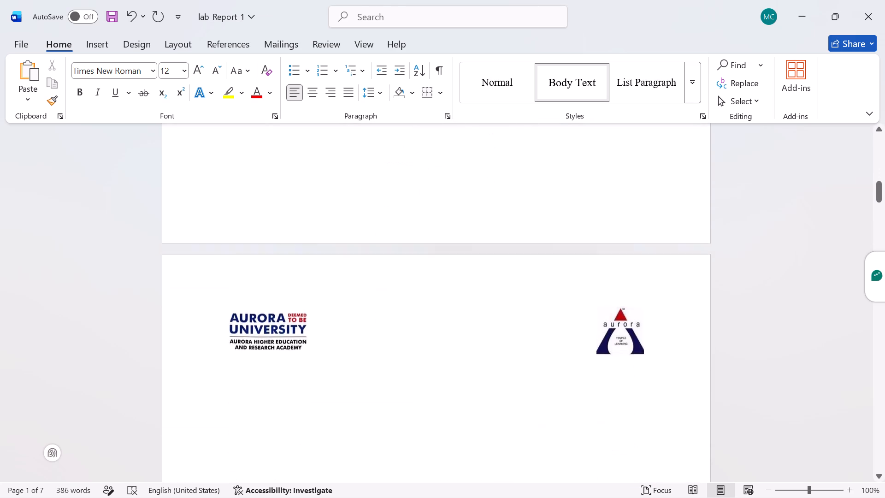
pyautogui.scroll(-2, 437, 278)
pyautogui.click(434, 189)
pyautogui.press('BackSpace')
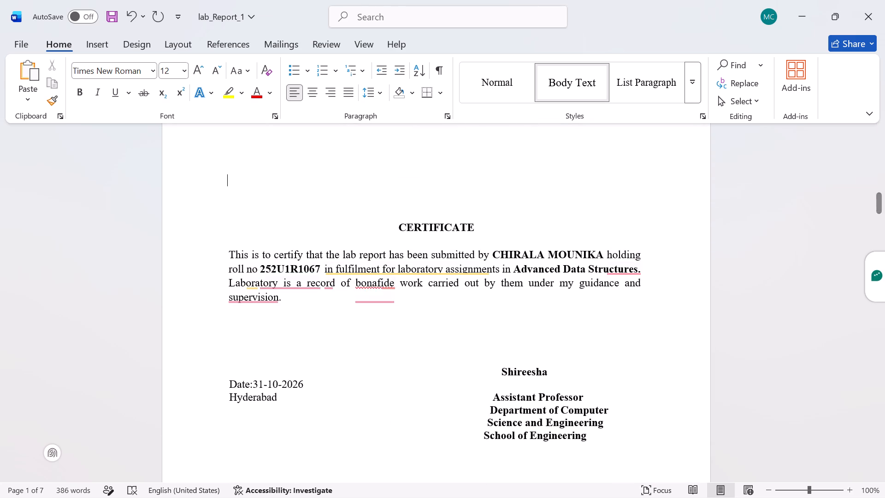
pyautogui.press('BackSpace')
pyautogui.press('BackSpace')
# Check the page layout around the certificate and the cover page, and save the report.
pyautogui.scroll(1, 434, 189)
pyautogui.scroll(-3, 434, 189)
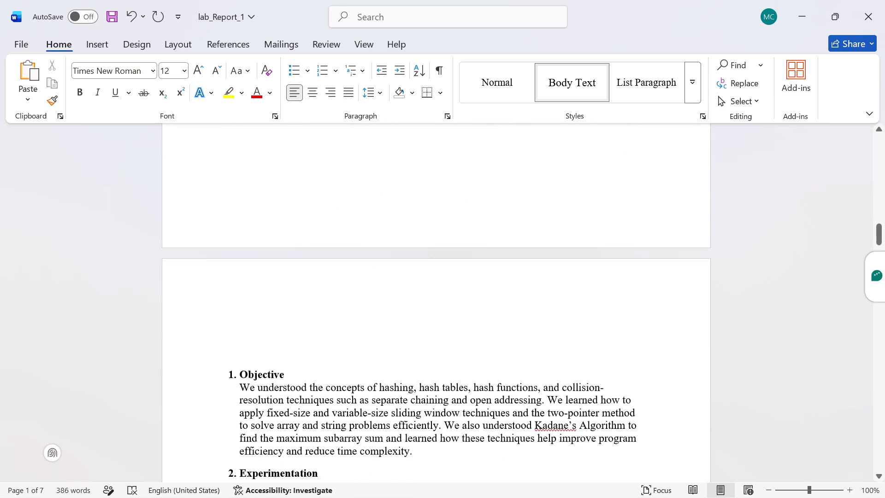
pyautogui.scroll(11, 434, 189)
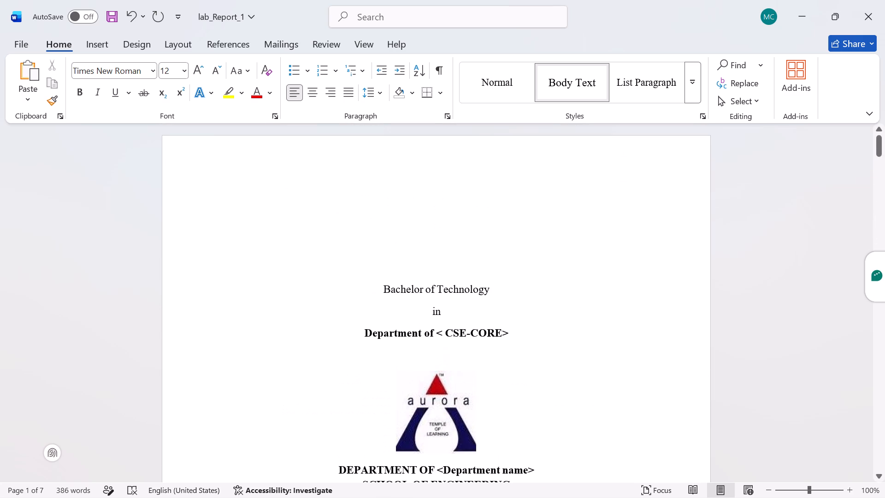
pyautogui.hotkey('ctrl', 's')
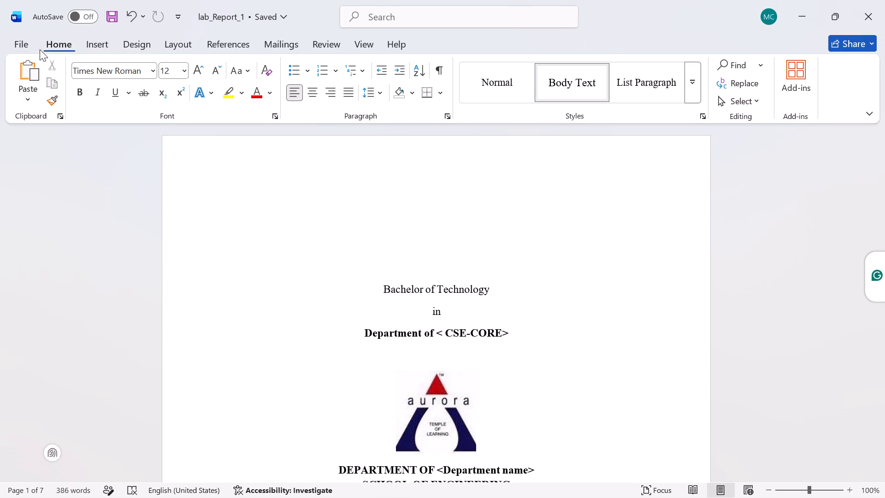
# Export the report as a PDF named lab_Report_1 in the ADV C++ folder, keeping standard optimization.
pyautogui.click(32, 46)
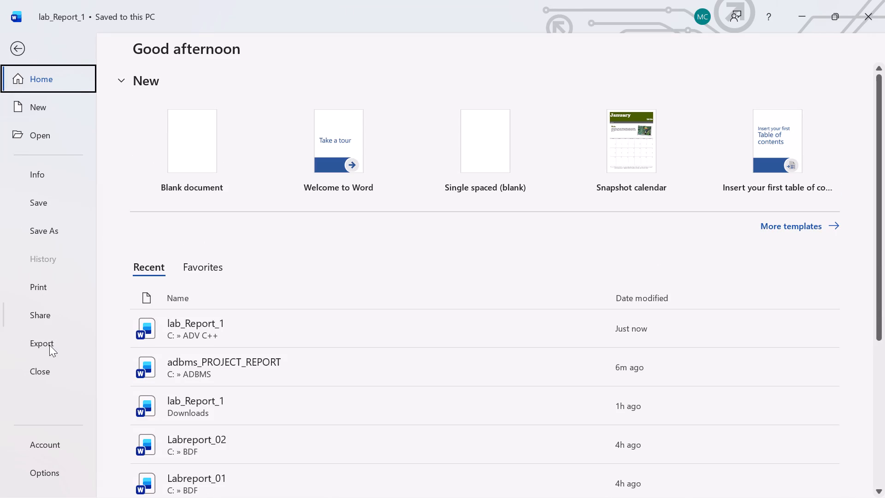
pyautogui.click(49, 345)
pyautogui.click(411, 188)
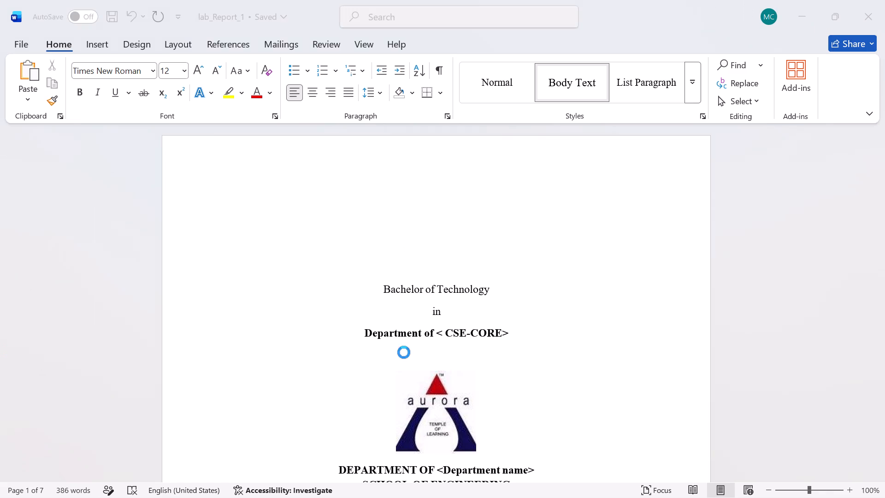
pyautogui.click(334, 383)
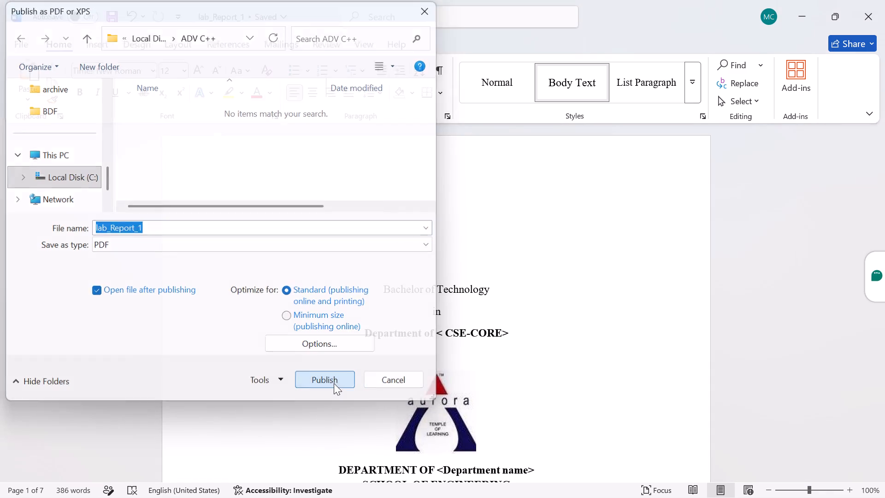
# Review the exported PDF from the cover page through the certificate and experiment screenshots, and close it.
pyautogui.click(445, 227)
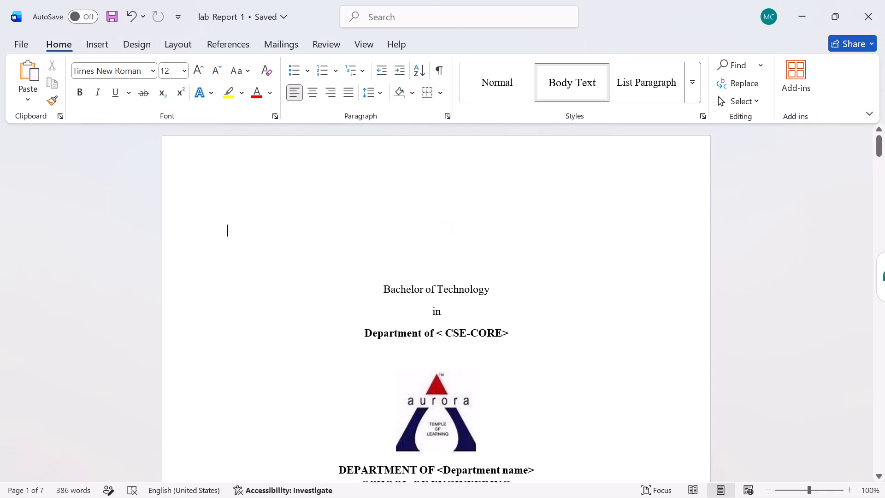
pyautogui.scroll(-1, 445, 227)
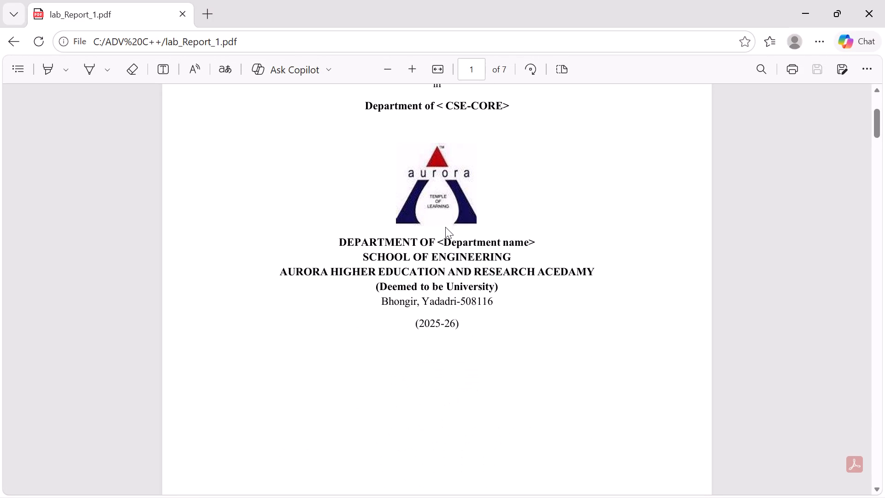
pyautogui.scroll(-2, 445, 227)
pyautogui.scroll(2, 445, 227)
pyautogui.scroll(-2, 445, 227)
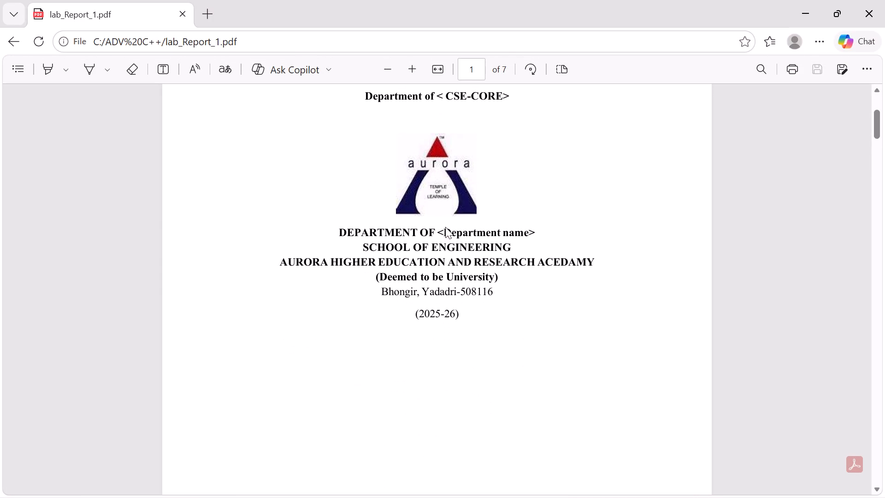
pyautogui.scroll(-4, 445, 227)
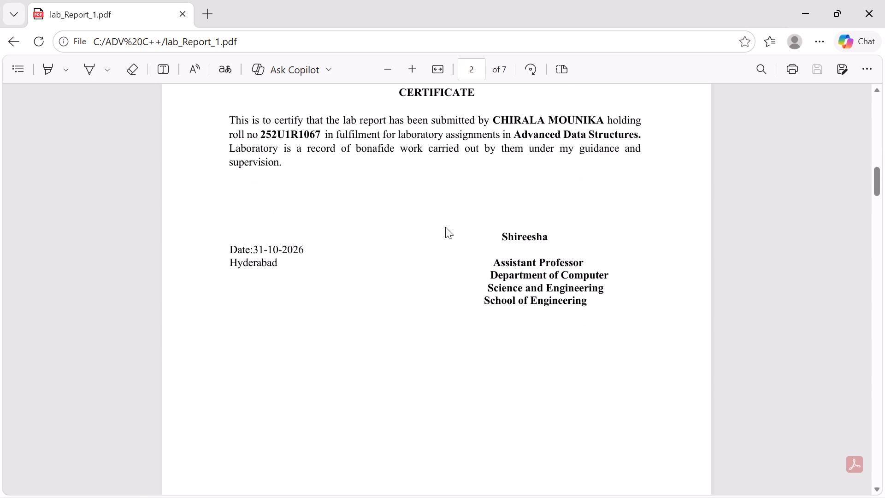
pyautogui.scroll(-4, 445, 227)
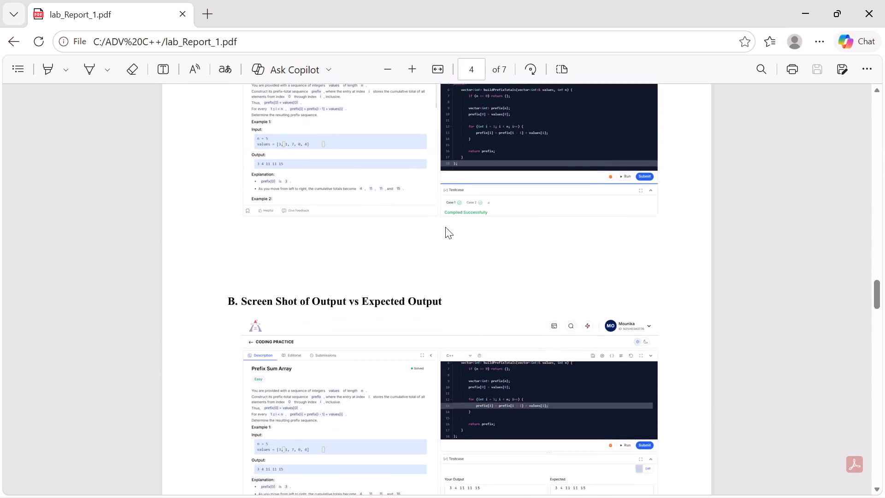
pyautogui.scroll(-3, 445, 227)
pyautogui.scroll(4, 445, 227)
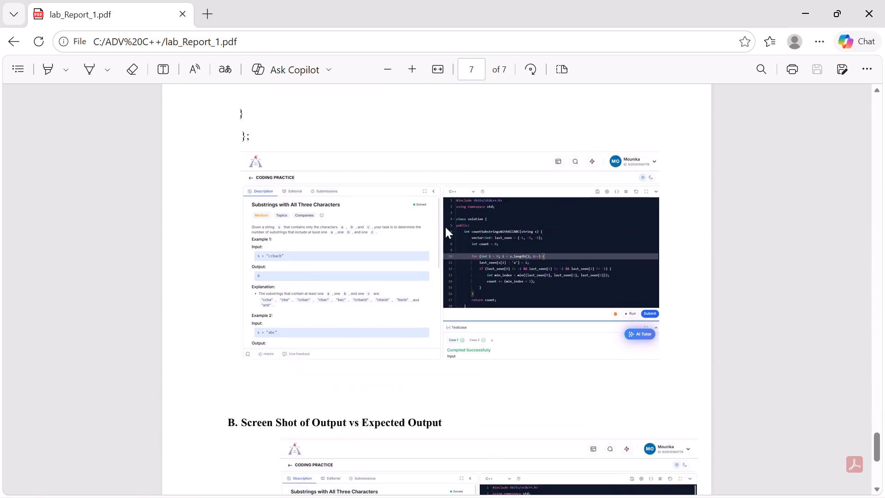
pyautogui.scroll(7, 445, 227)
pyautogui.click(880, 7)
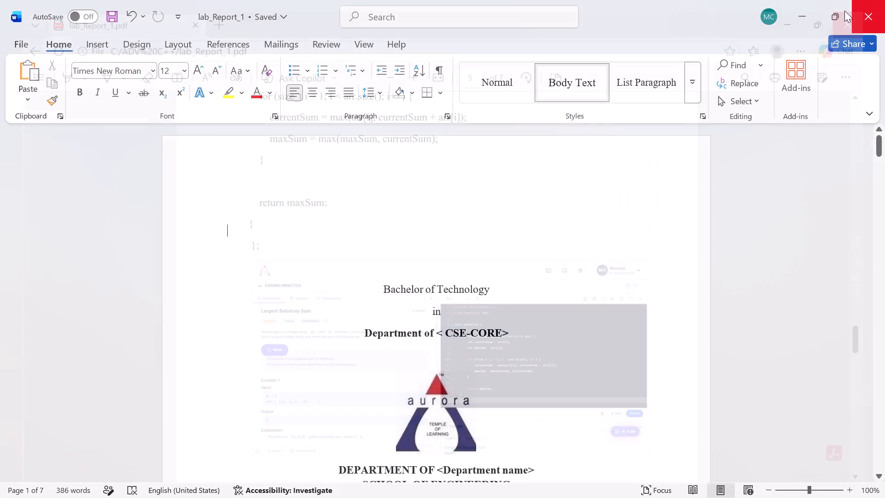
# Close the lab_Report_1 Word document.
pyautogui.click(875, 5)
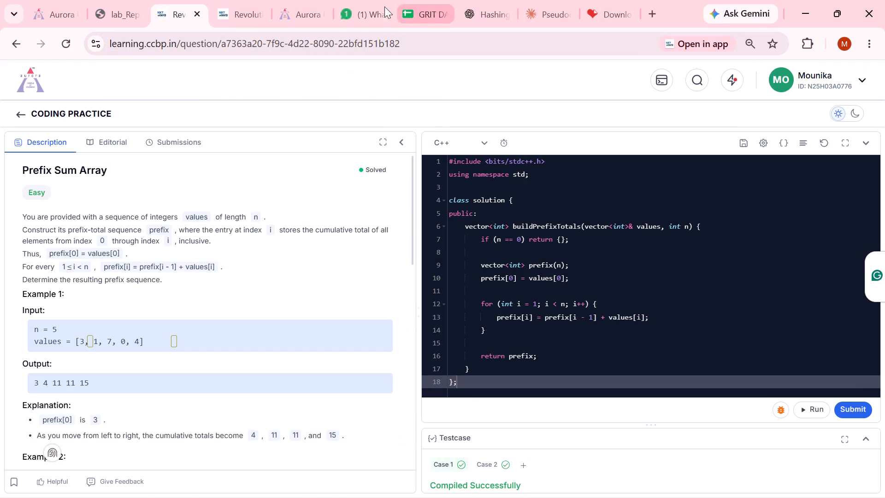
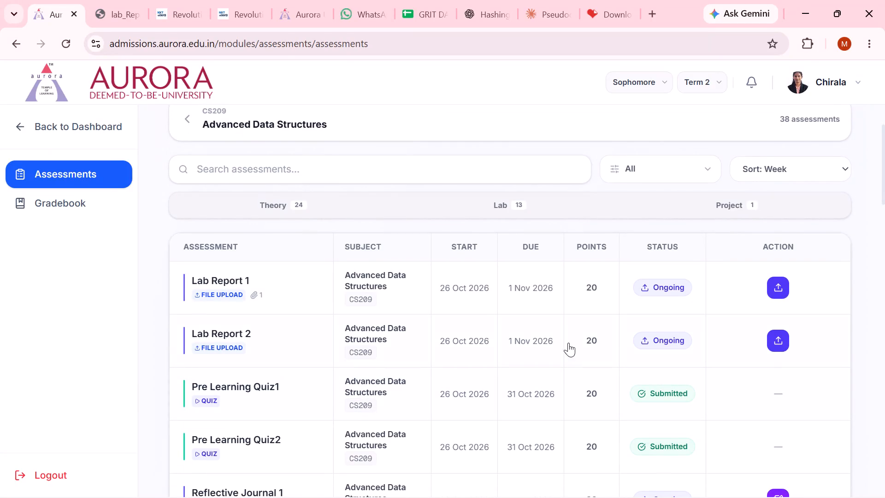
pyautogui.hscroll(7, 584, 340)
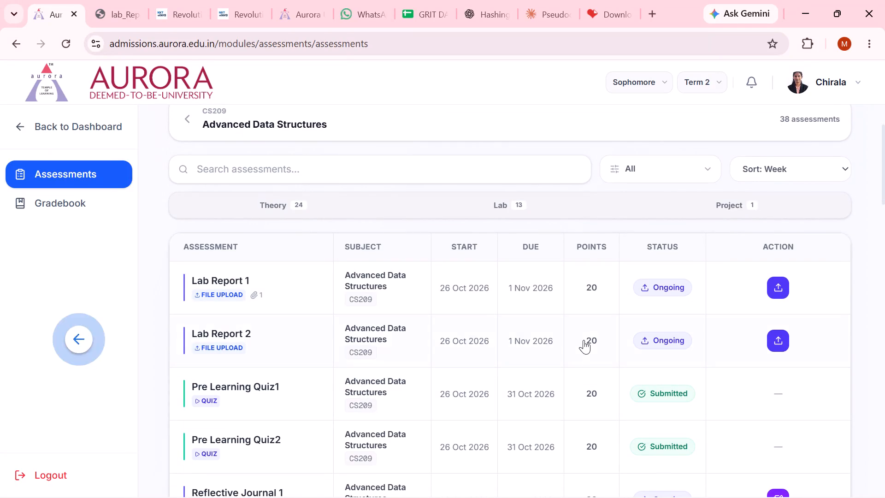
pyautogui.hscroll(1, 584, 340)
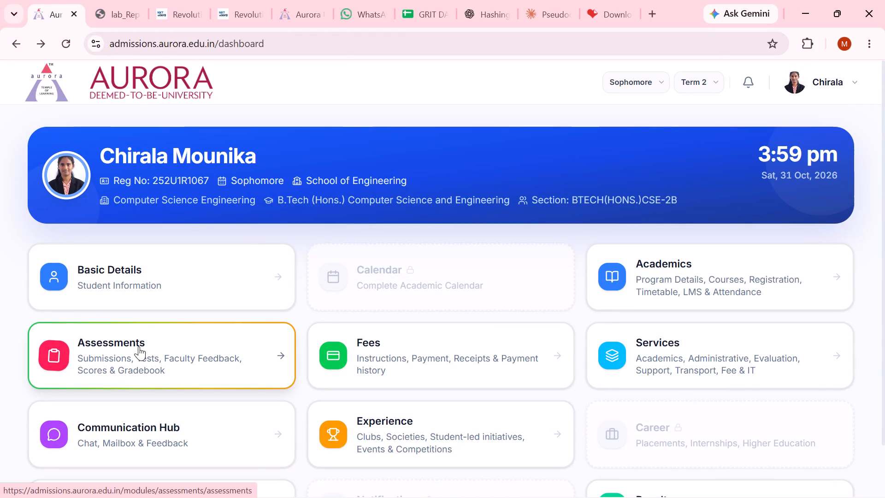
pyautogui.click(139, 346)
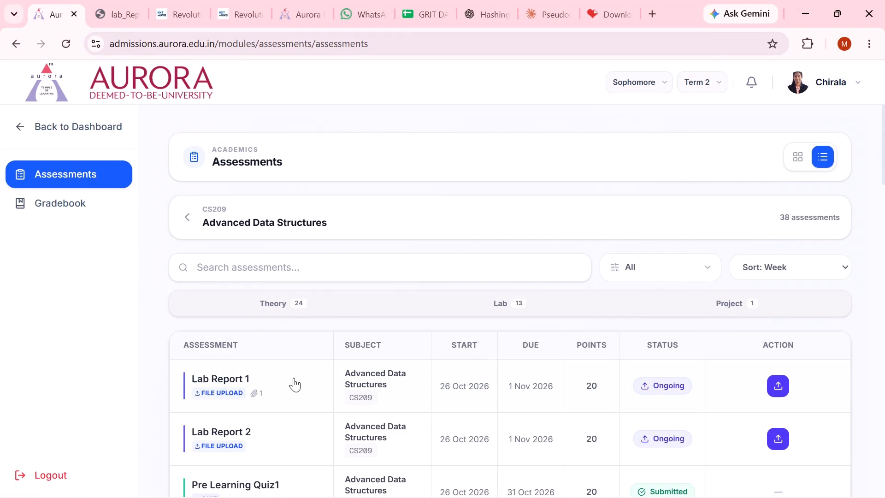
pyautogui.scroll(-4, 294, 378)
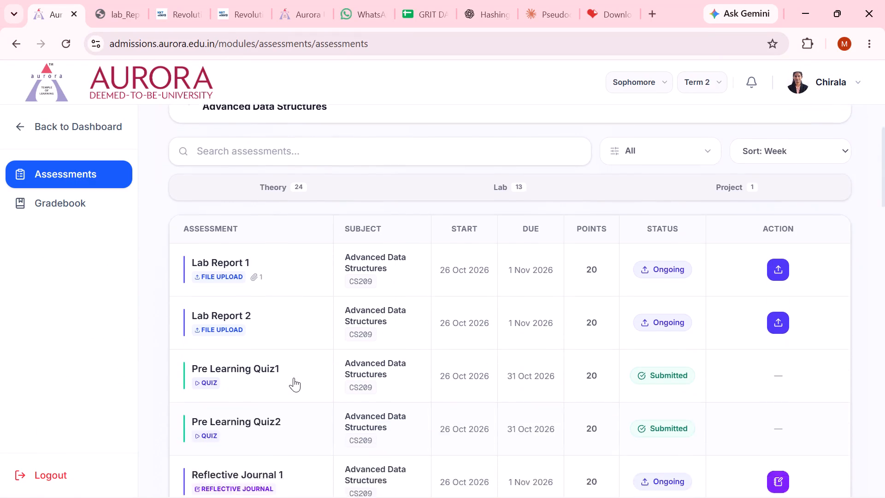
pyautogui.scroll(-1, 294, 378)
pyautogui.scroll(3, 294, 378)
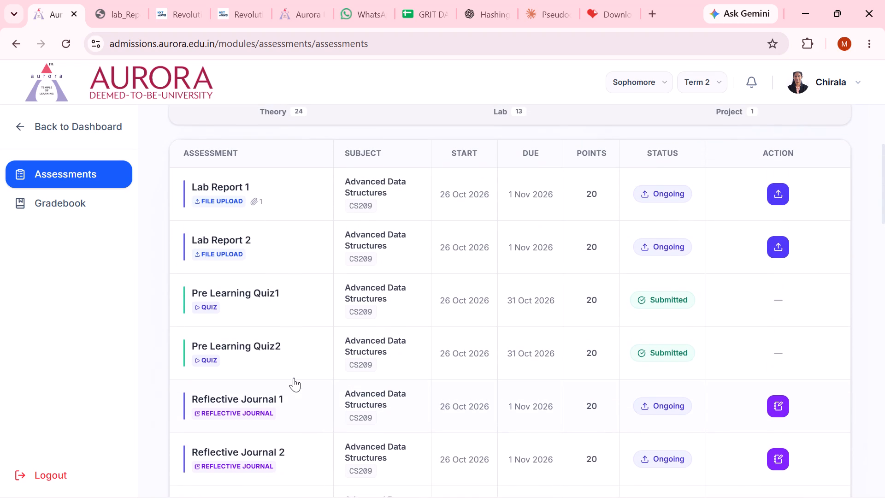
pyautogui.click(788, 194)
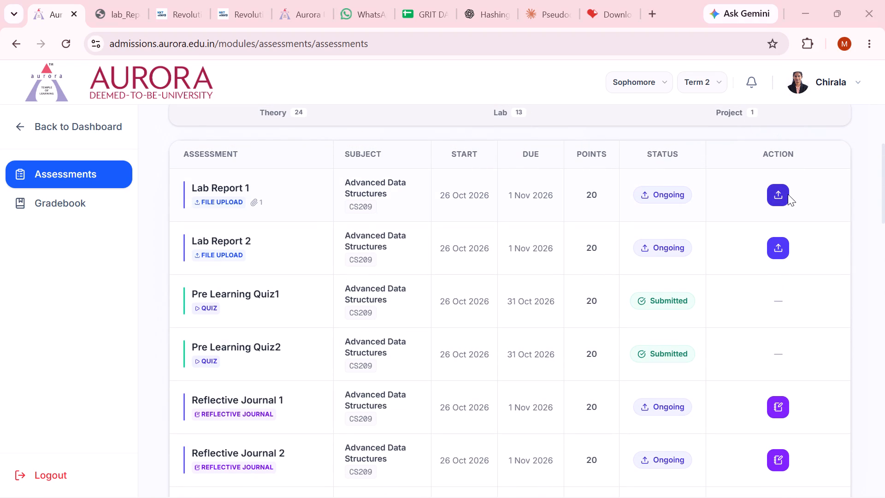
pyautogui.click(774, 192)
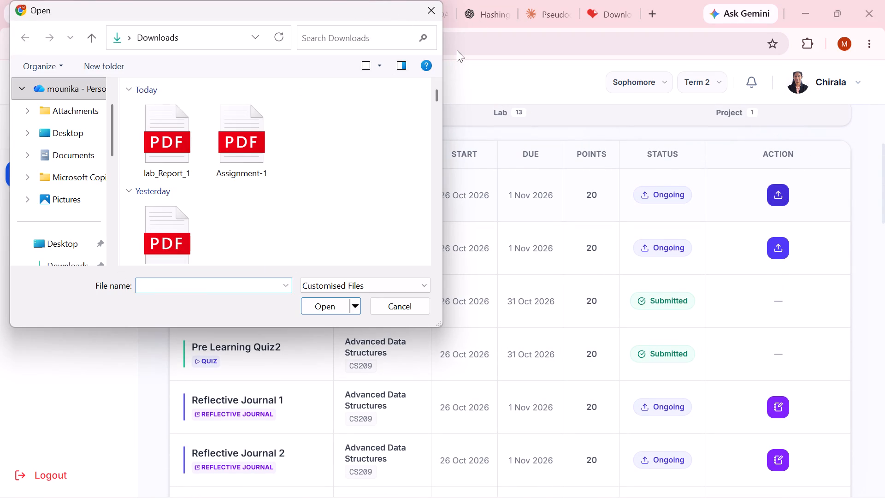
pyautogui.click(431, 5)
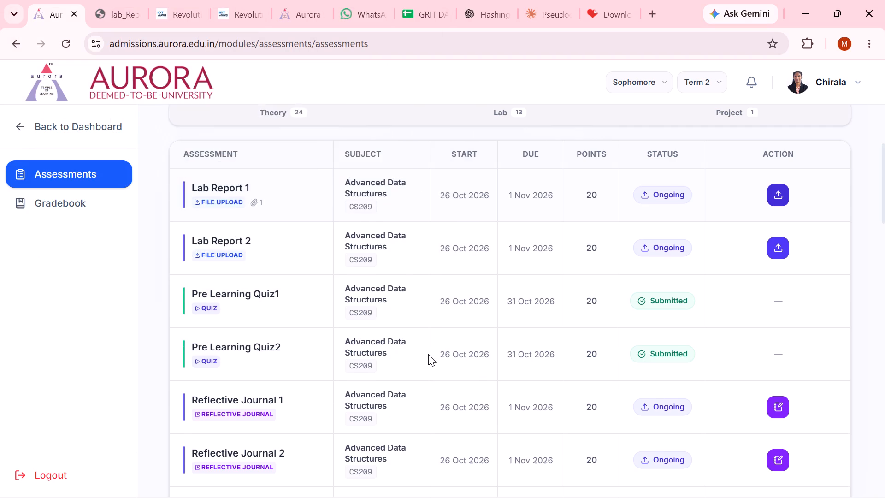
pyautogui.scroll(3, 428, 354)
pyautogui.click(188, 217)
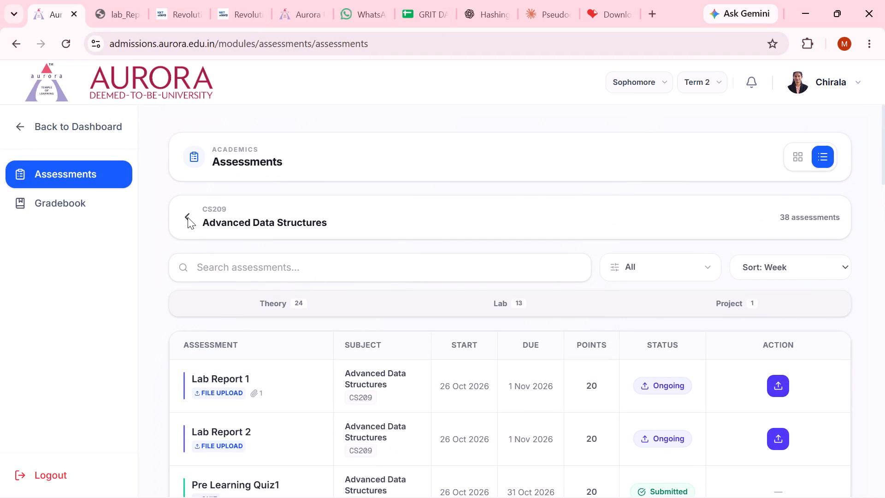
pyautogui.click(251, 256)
# Start the file upload for Advanced Data Structures Lab Report 1, and close the adbms_PROJECT_REPORT document in Word.
pyautogui.click(779, 385)
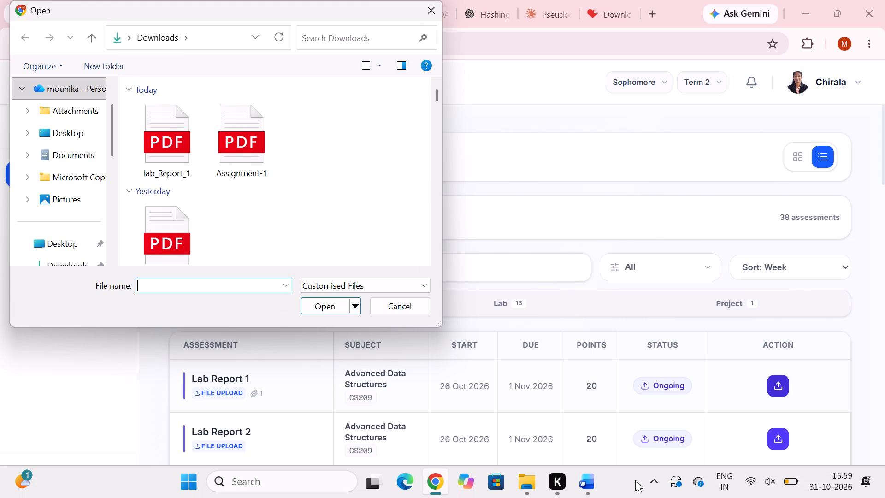
pyautogui.click(585, 484)
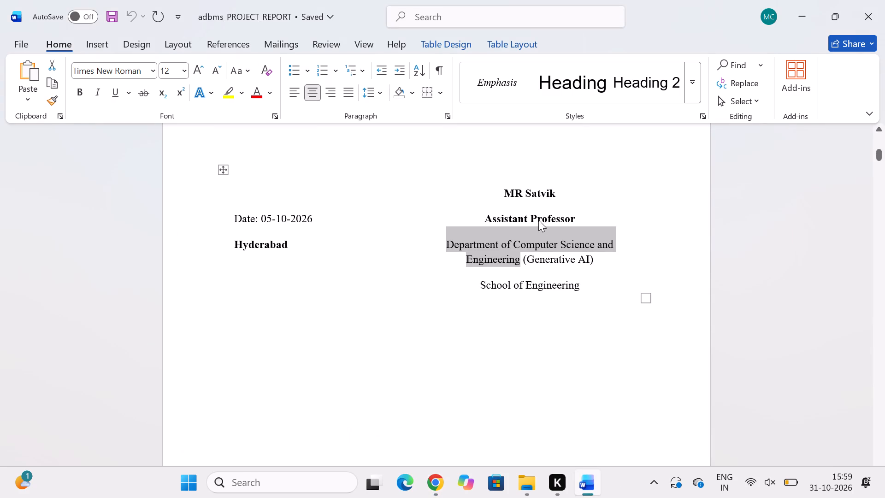
pyautogui.click(875, 8)
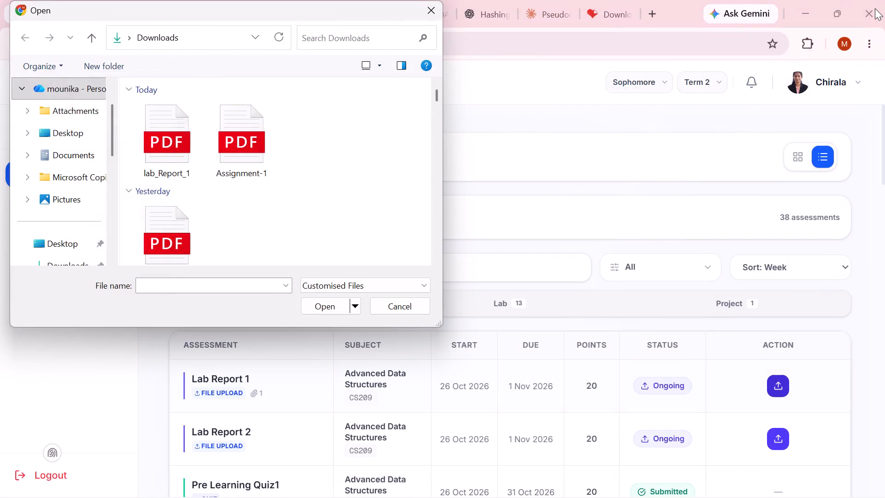
# Submit the lab_Report_1 PDF from the ADV C++ folder on Local Disk (C:) for Lab Report 1.
pyautogui.scroll(-1, 53, 176)
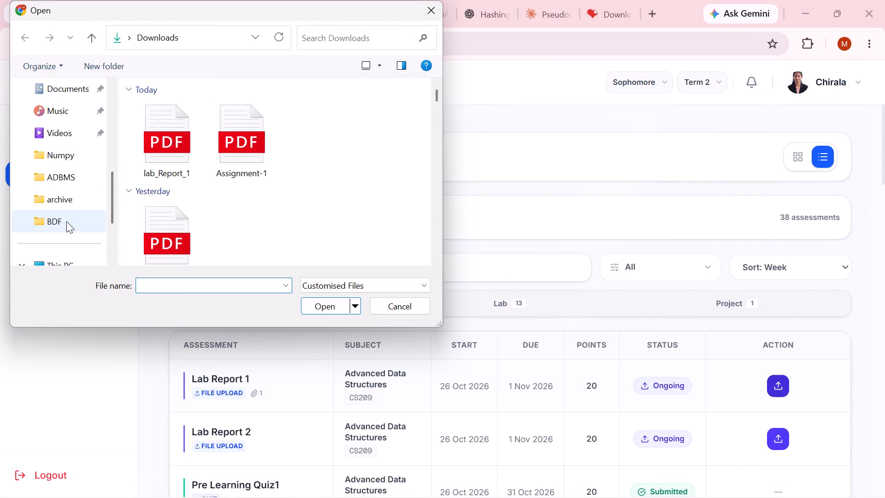
pyautogui.scroll(-1, 63, 196)
pyautogui.click(63, 196)
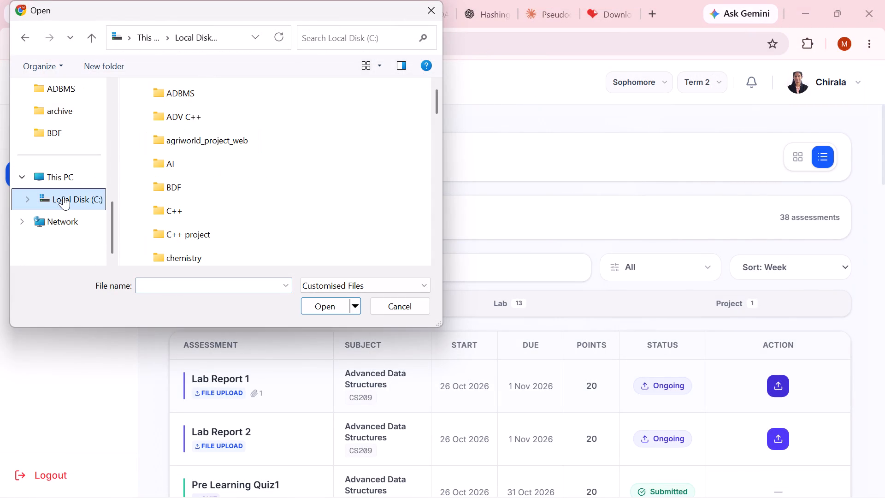
pyautogui.doubleClick(209, 115)
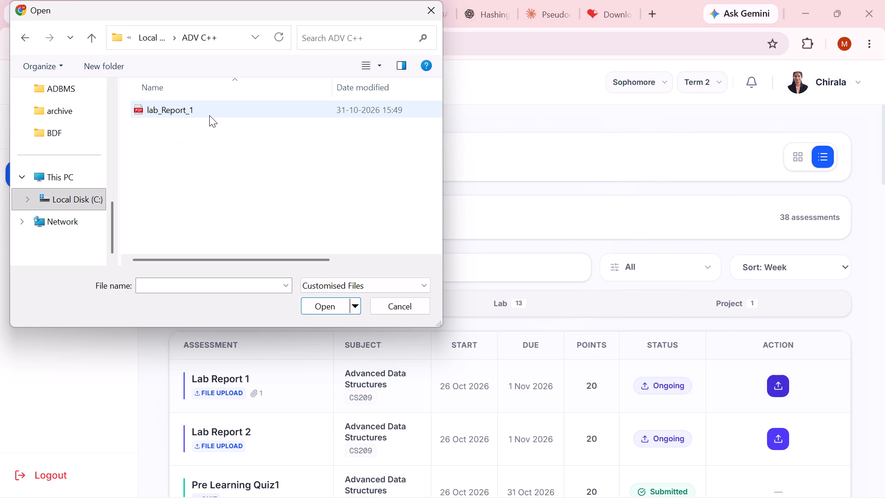
pyautogui.click(197, 111)
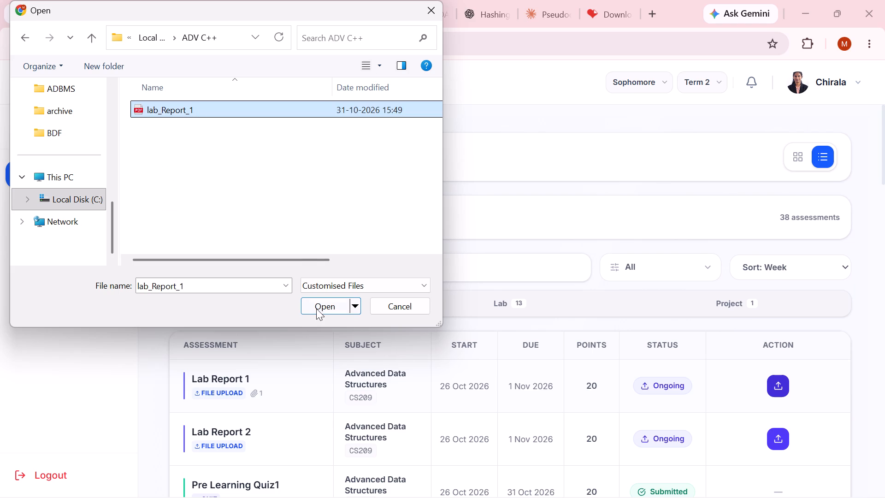
pyautogui.click(316, 308)
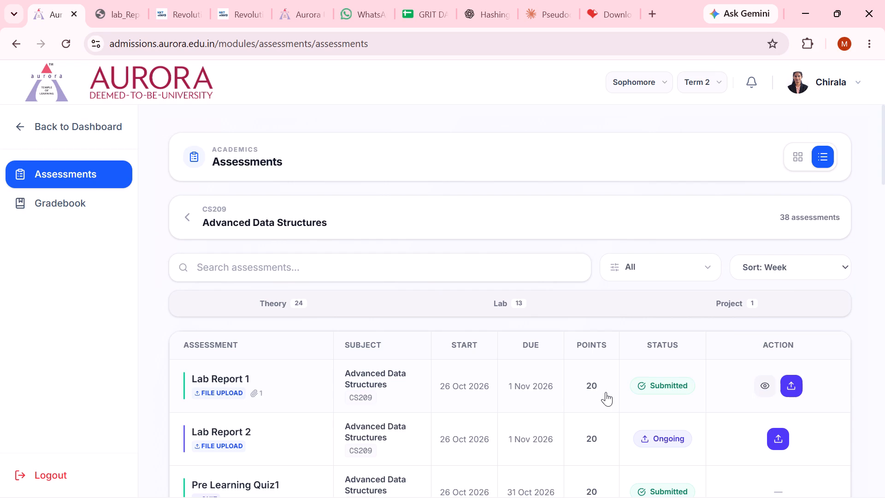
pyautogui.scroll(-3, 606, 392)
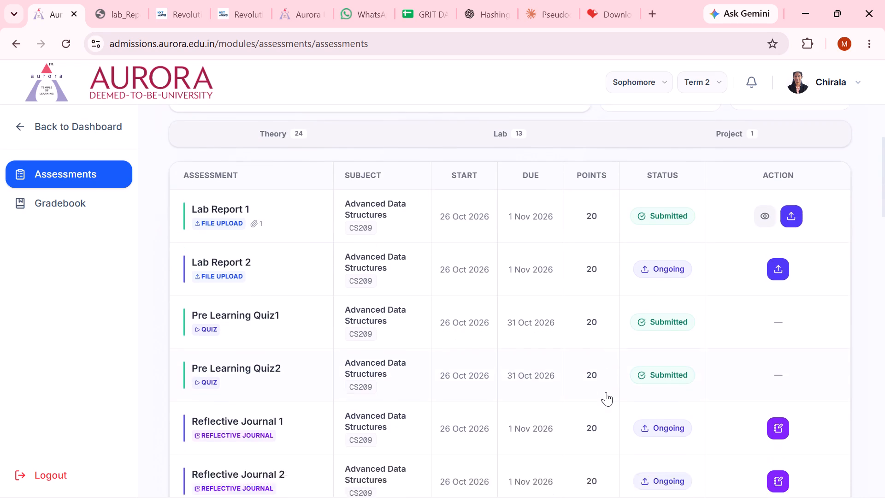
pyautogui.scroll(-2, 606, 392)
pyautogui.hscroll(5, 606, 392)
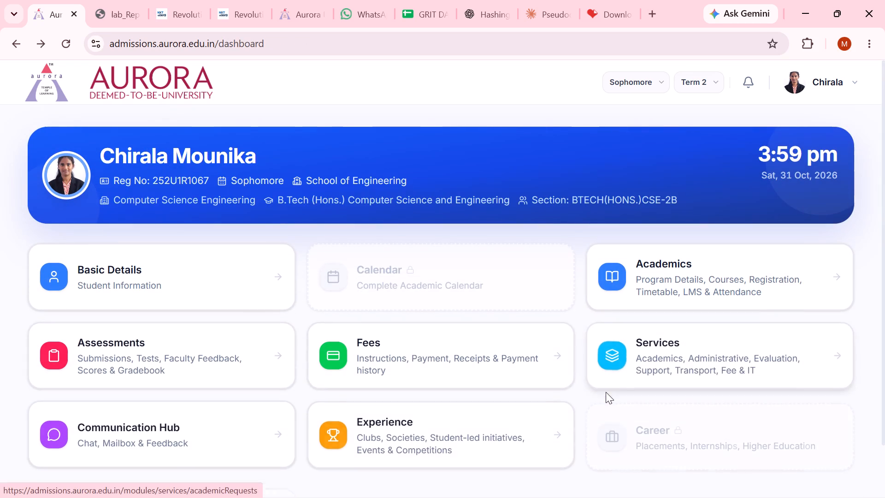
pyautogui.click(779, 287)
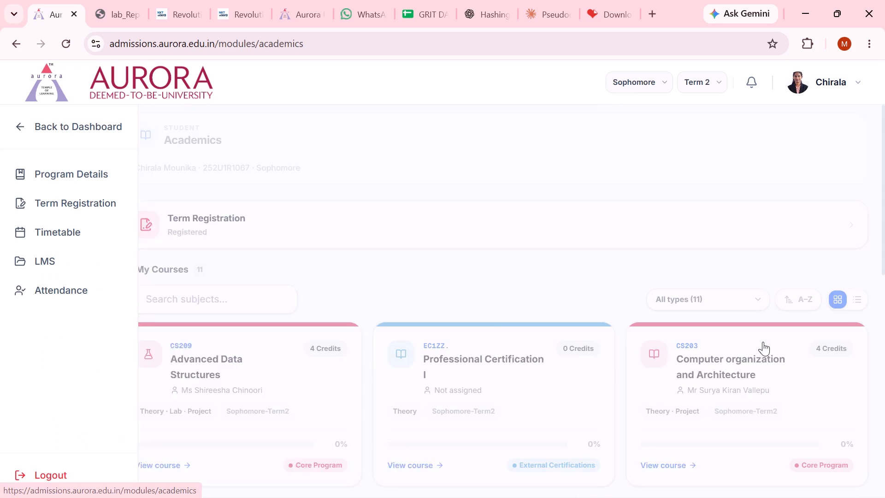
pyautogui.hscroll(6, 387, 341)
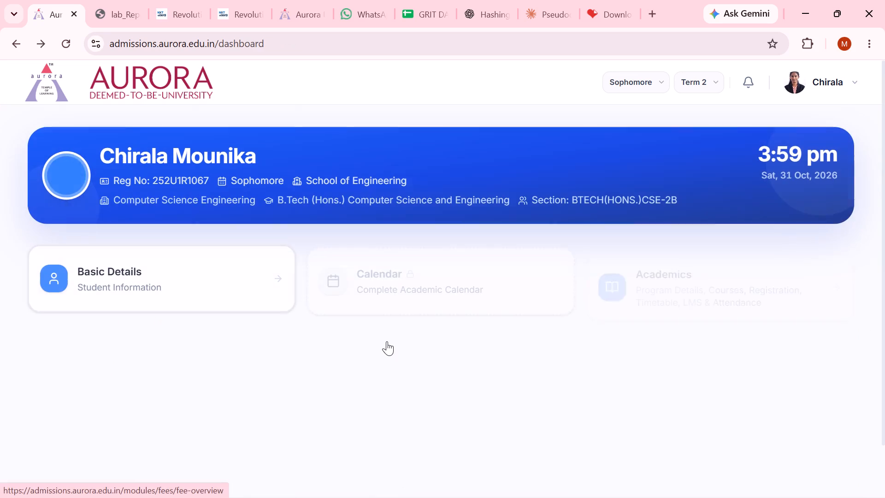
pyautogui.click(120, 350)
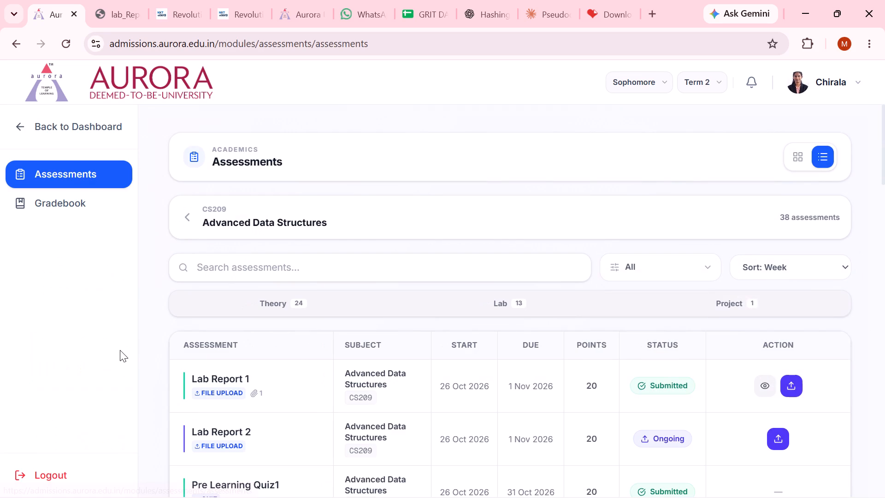
# Check the Backend Development Fundamentals assessments, including the opening and due details of Pre Learning Quiz2.
pyautogui.scroll(-1, 336, 384)
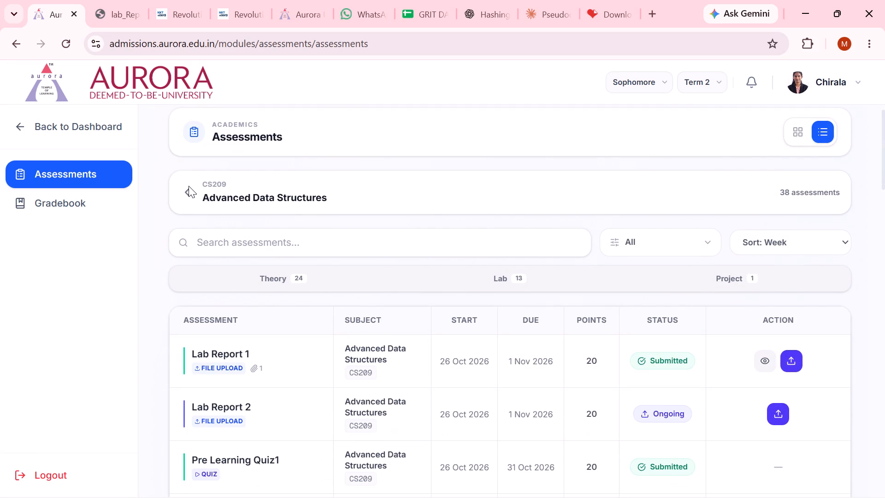
pyautogui.click(188, 187)
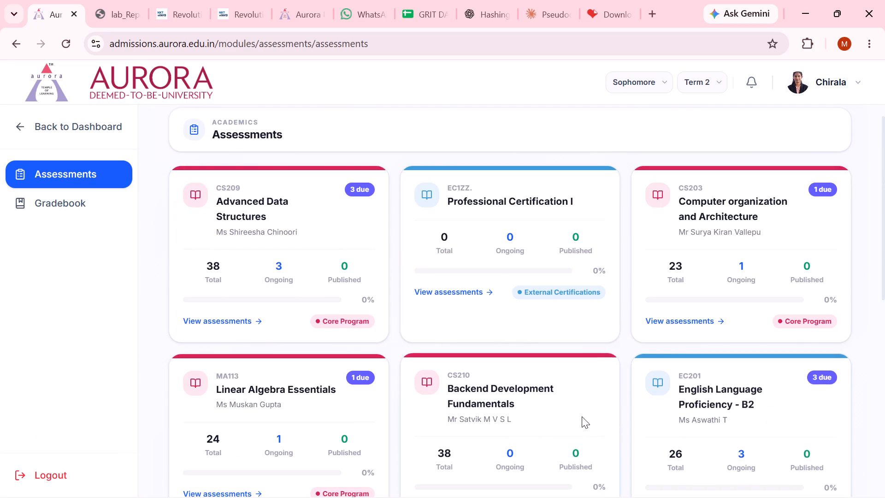
pyautogui.click(533, 426)
pyautogui.scroll(-1, 533, 426)
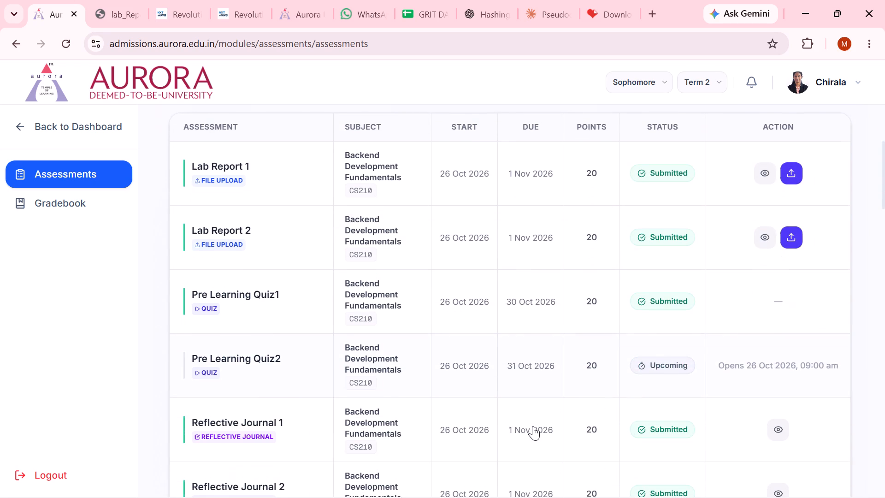
pyautogui.scroll(-1, 533, 426)
pyautogui.doubleClick(765, 367)
pyautogui.doubleClick(765, 367)
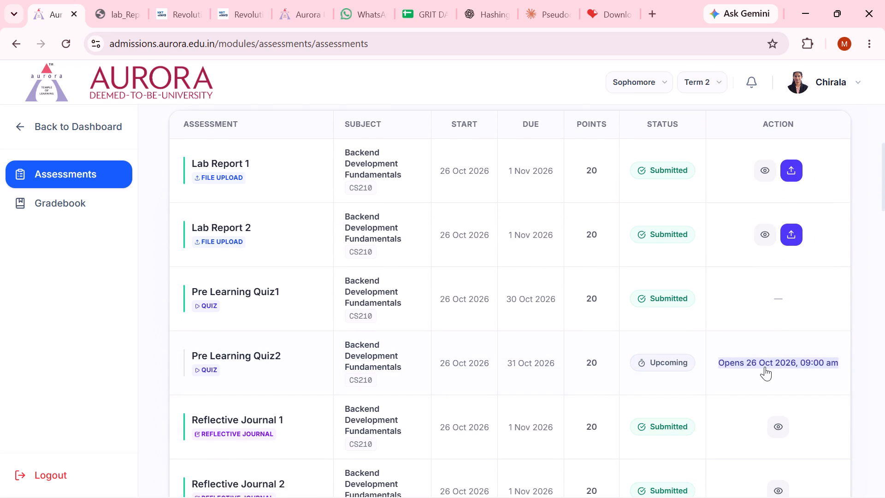
pyautogui.click(619, 368)
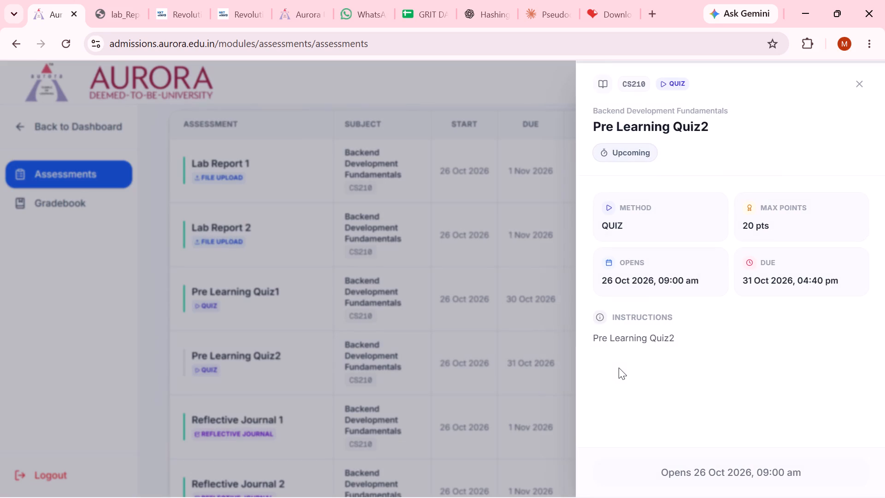
pyautogui.scroll(-1, 616, 362)
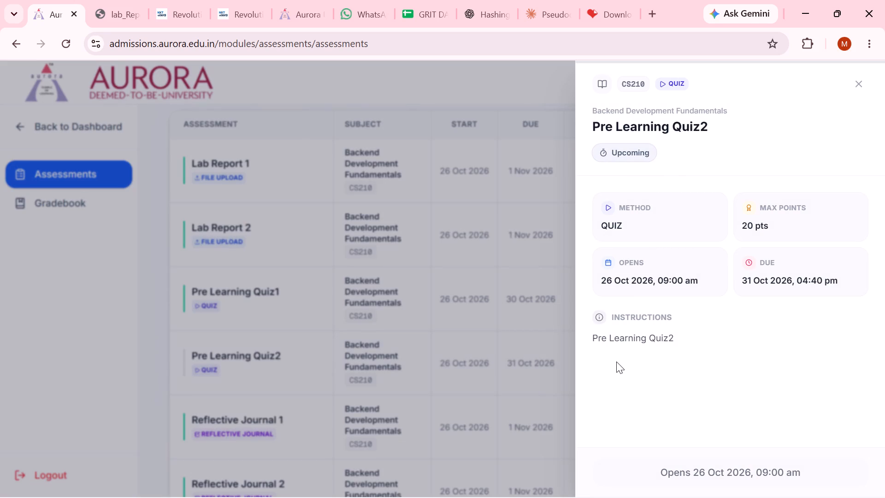
pyautogui.scroll(-1, 616, 362)
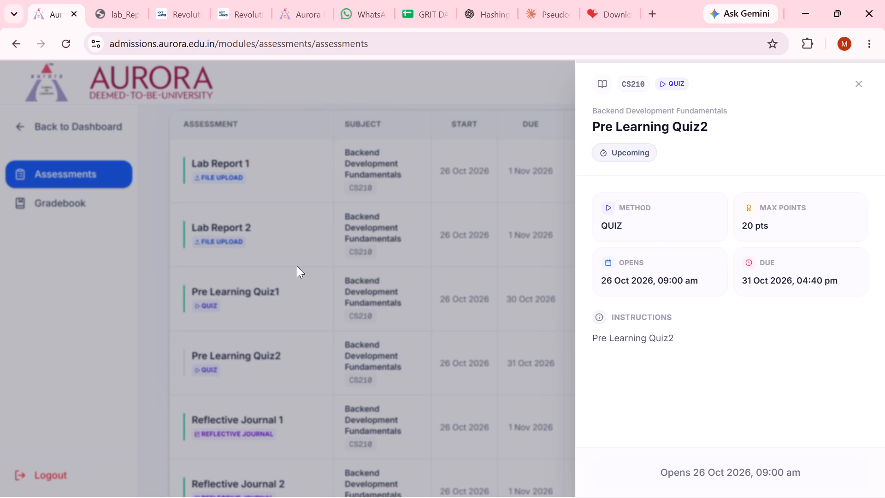
pyautogui.click(297, 266)
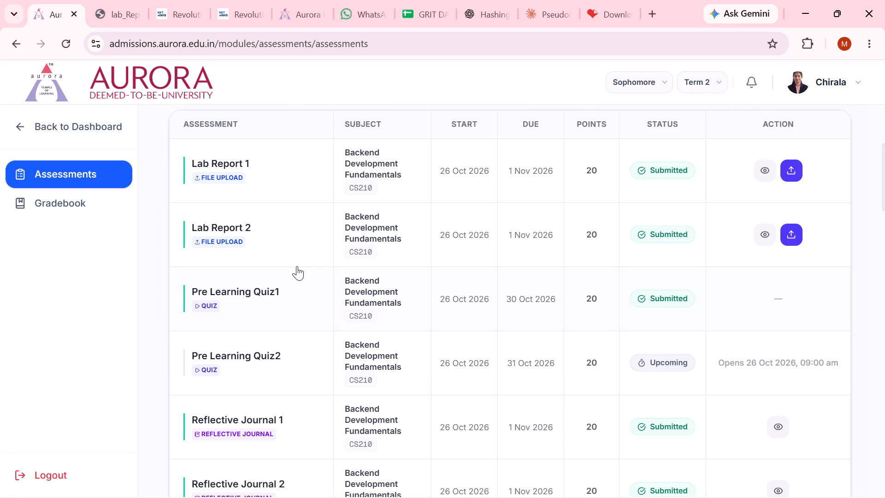
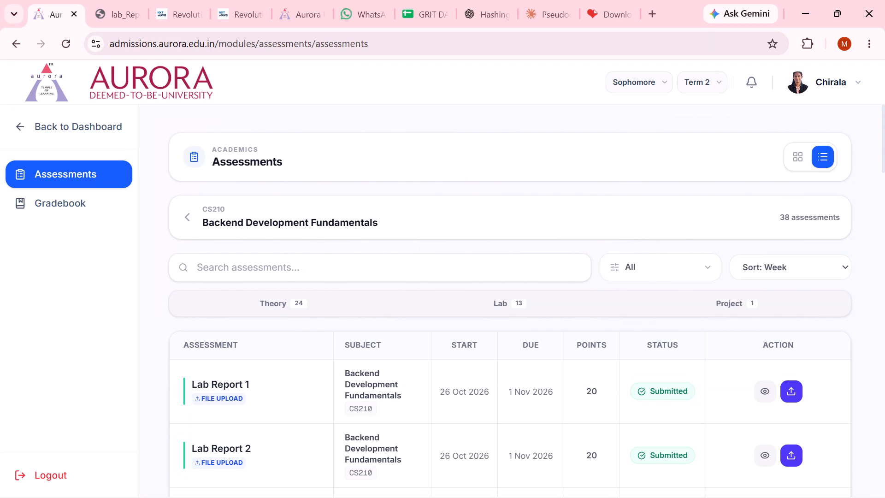
# Return to the course list and open the ongoing Reflective Journal 2 from the Linear Algebra Essentials assessments.
pyautogui.click(182, 214)
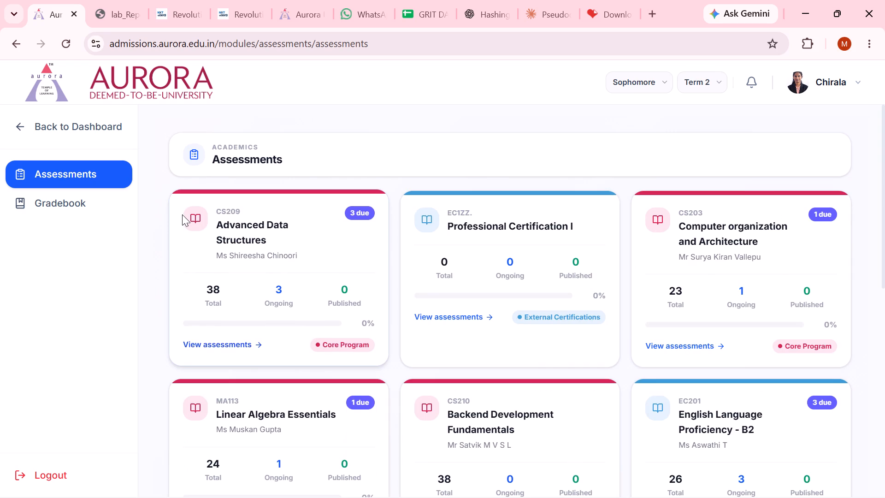
pyautogui.scroll(-2, 333, 390)
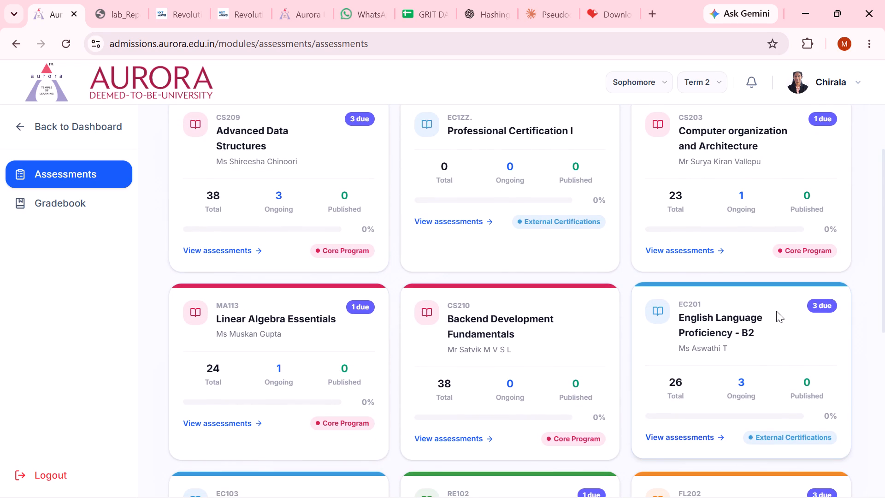
pyautogui.scroll(-1, 776, 311)
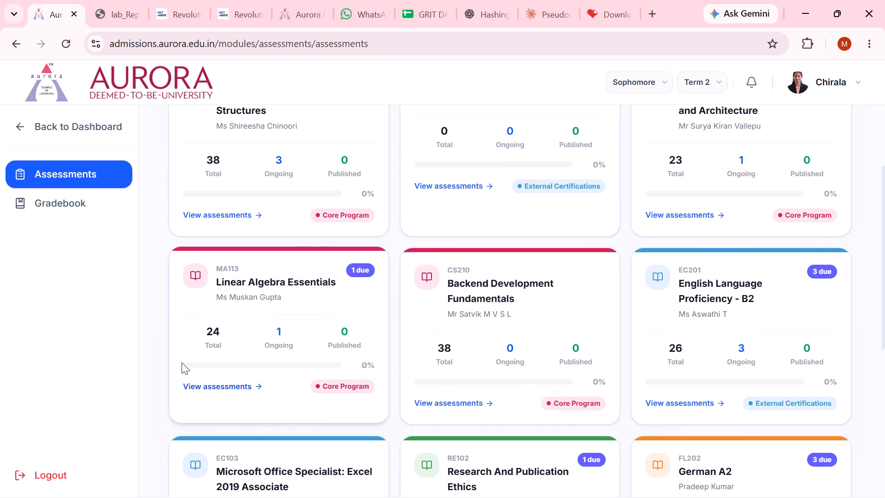
pyautogui.click(201, 338)
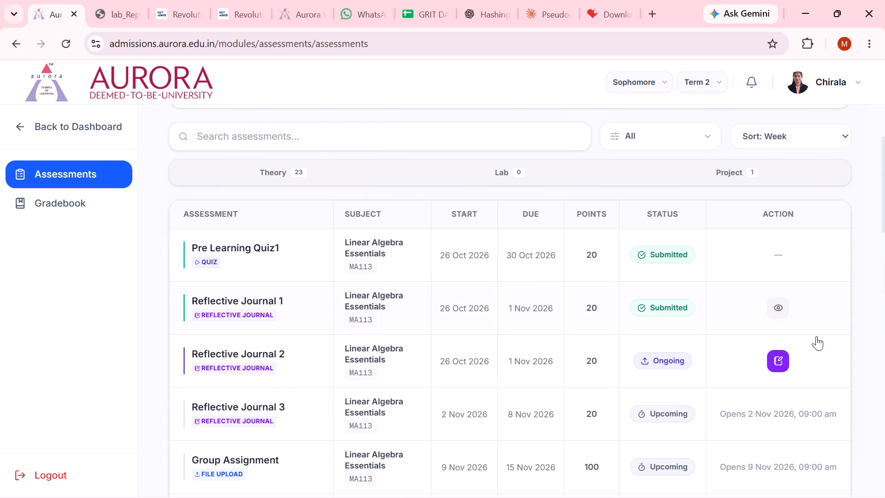
pyautogui.click(782, 357)
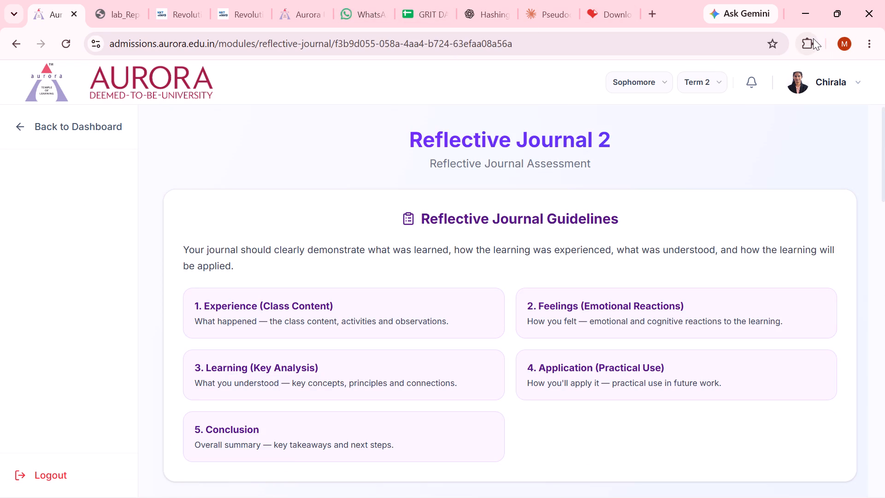
# Turn on the Enable Copy Paste - E.C.P extension and reload the Reflective Journal 2 page.
pyautogui.click(813, 38)
pyautogui.click(675, 156)
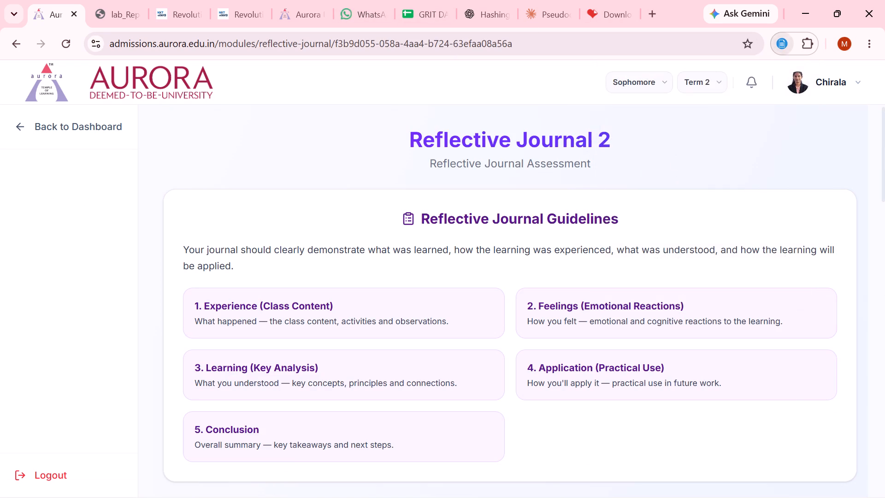
pyautogui.click(381, 316)
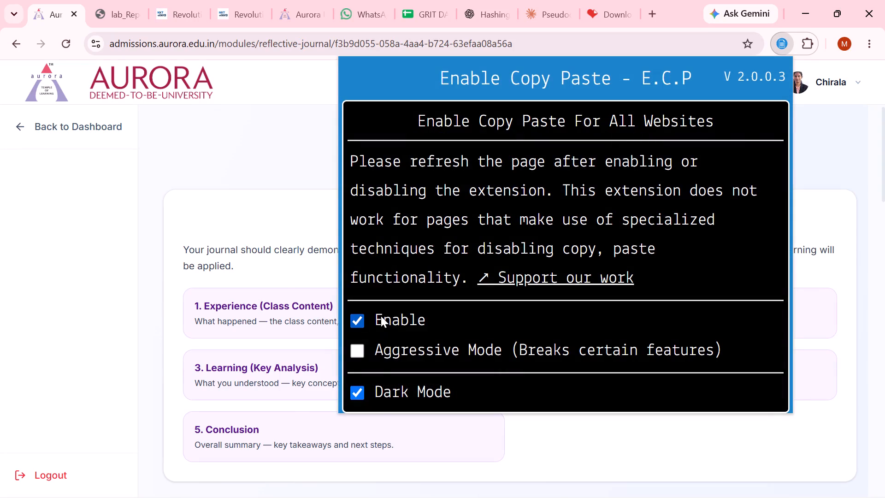
pyautogui.click(242, 379)
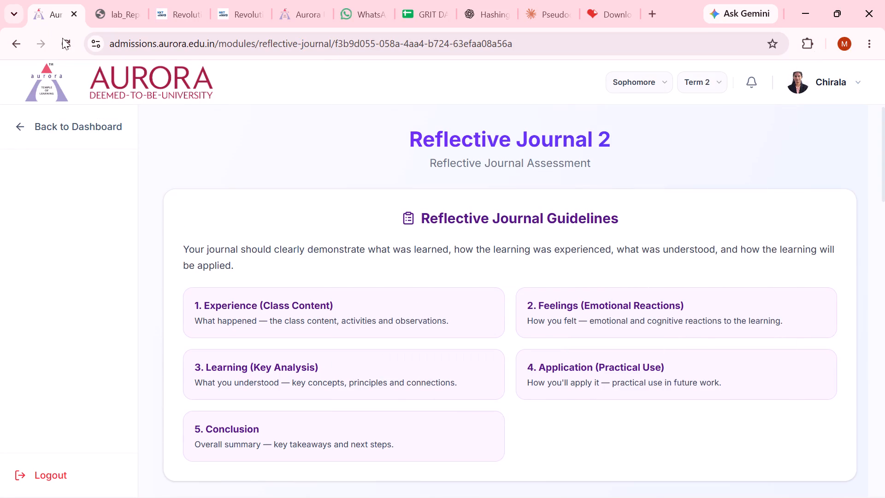
pyautogui.click(65, 45)
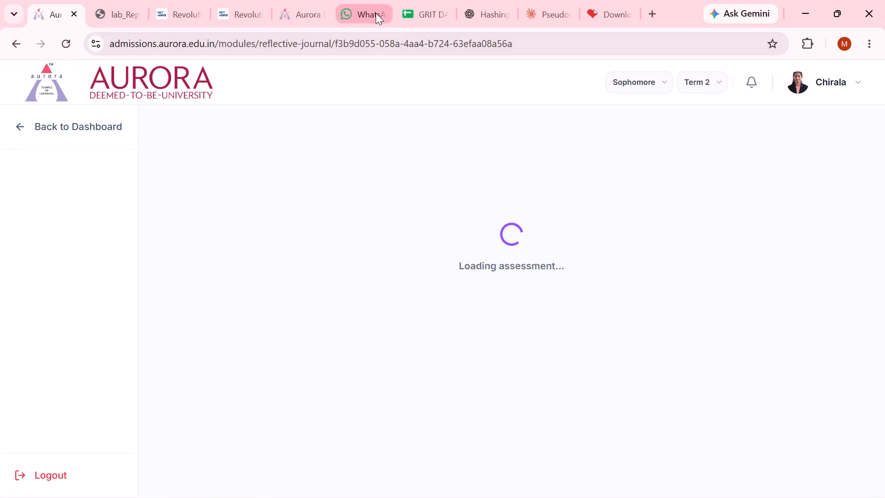